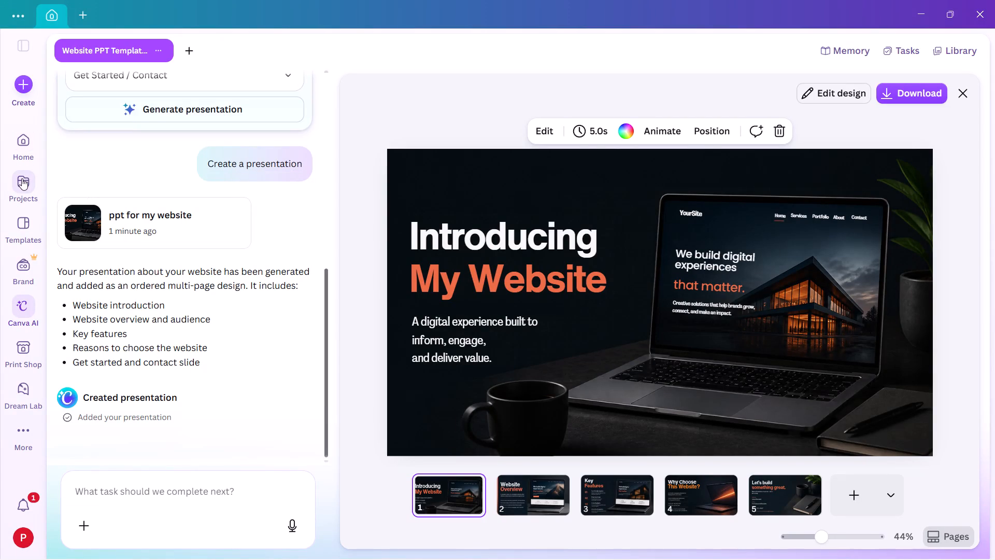
Leave the generated website presentation and create a new blank presentation from the home page.
left_click(20, 147)
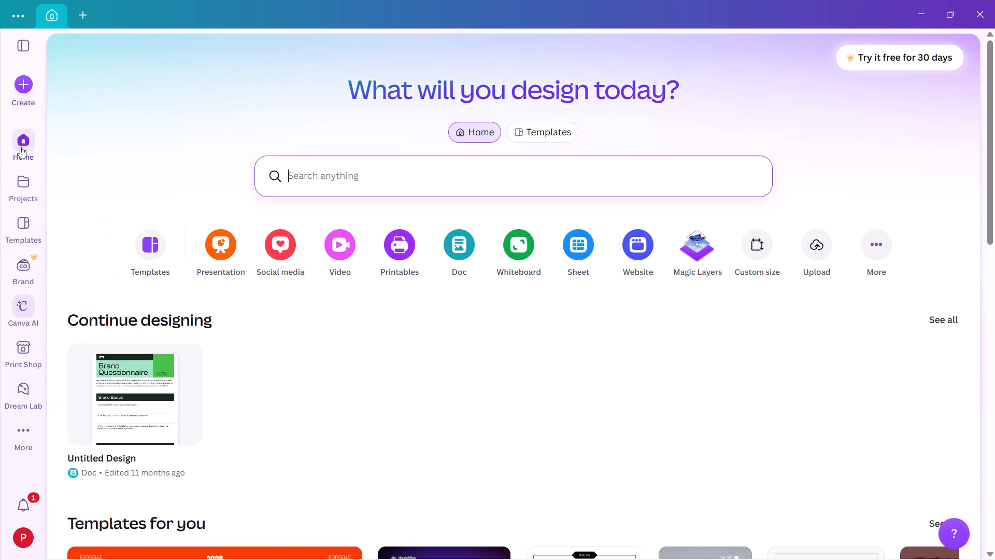
left_click(219, 244)
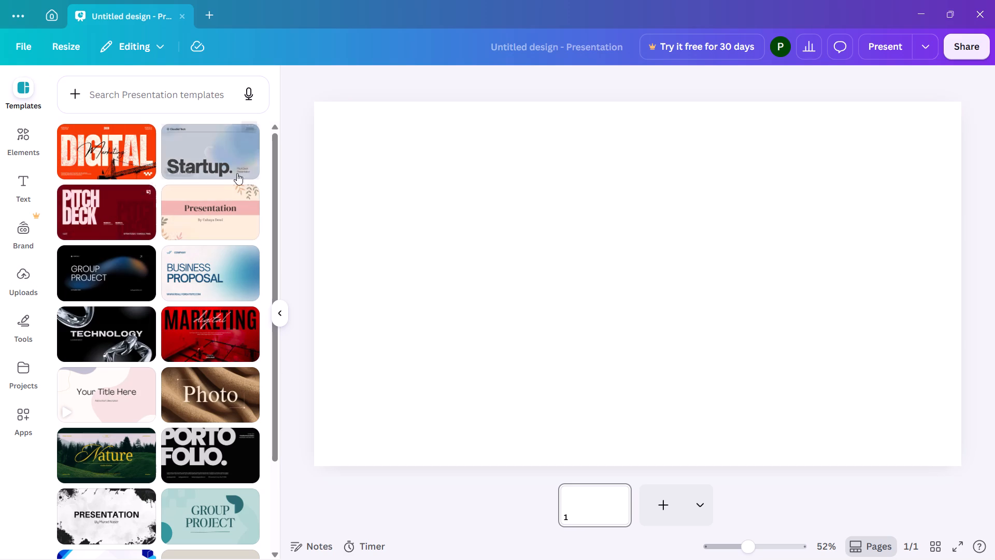
Open the Dark Blue Gradient Modern Professional Presentation template and apply its Group Project cover page to the slide.
left_click(133, 283)
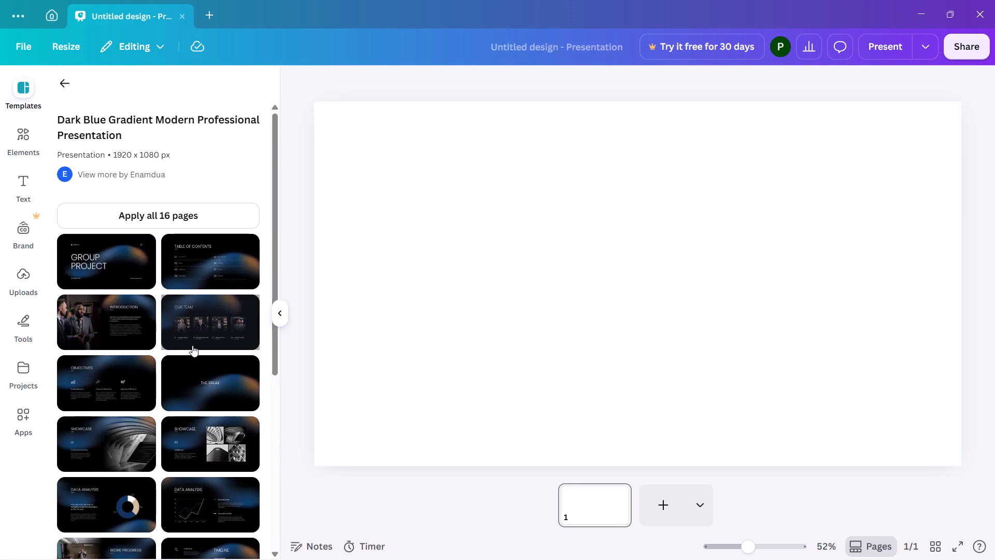
scroll(192, 345, "down", 5)
scroll(192, 345, "up", 6)
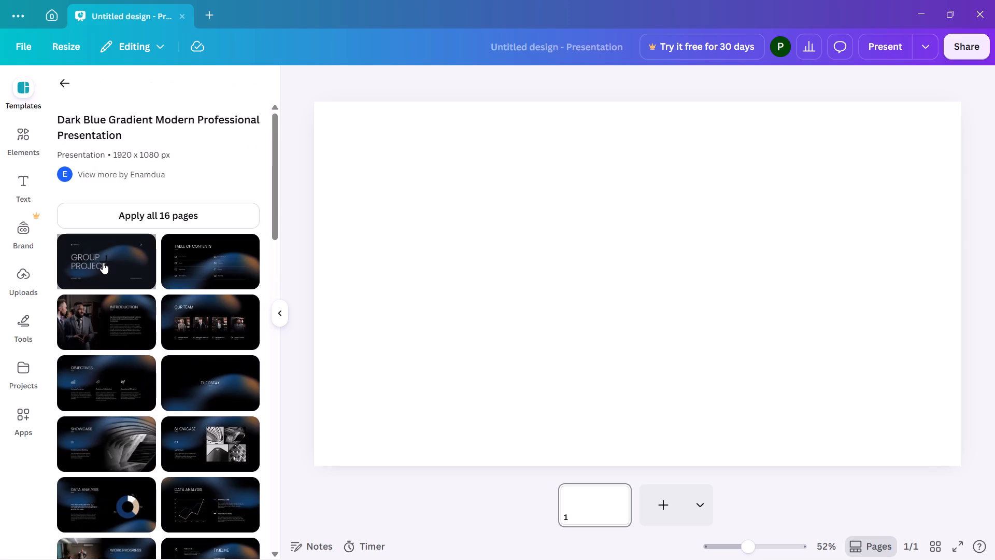
left_click(103, 262)
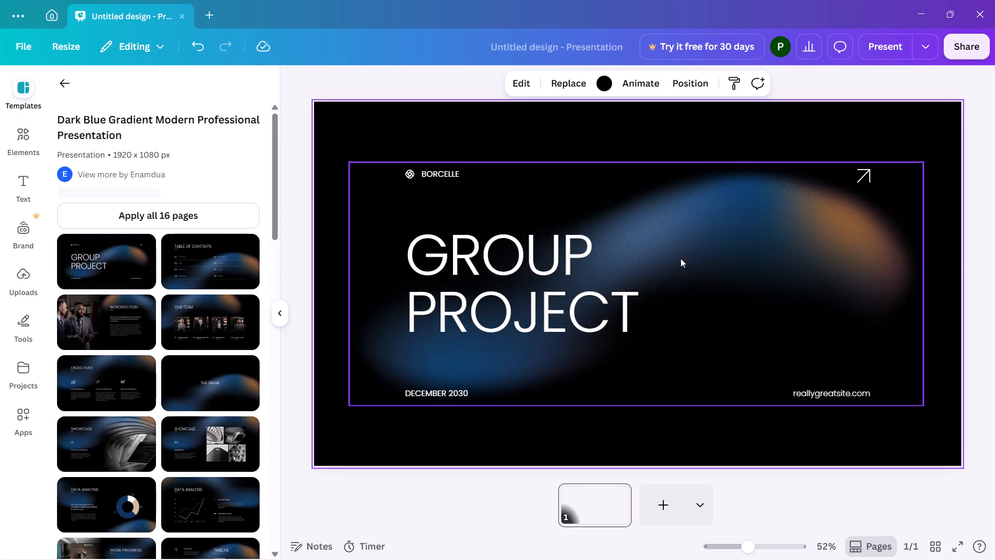
left_click(689, 272)
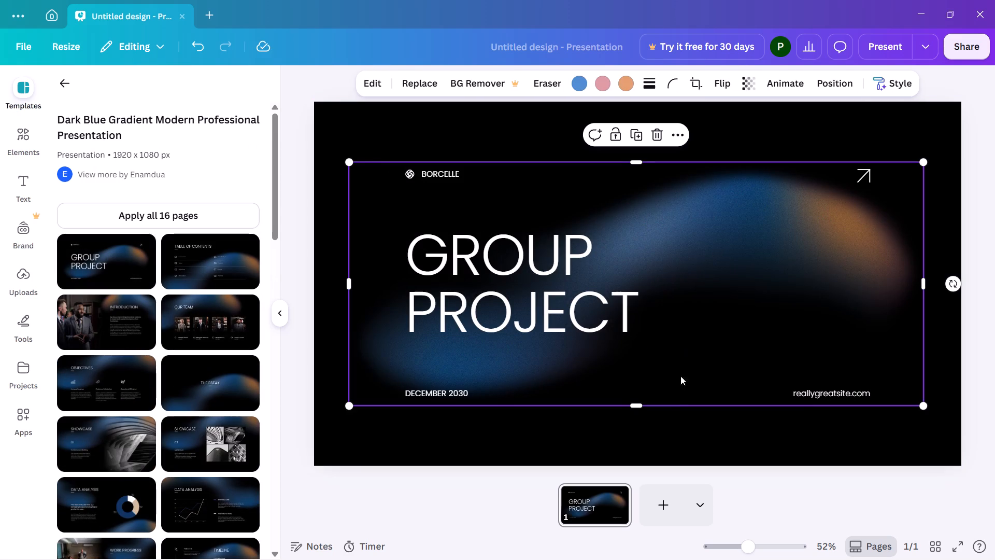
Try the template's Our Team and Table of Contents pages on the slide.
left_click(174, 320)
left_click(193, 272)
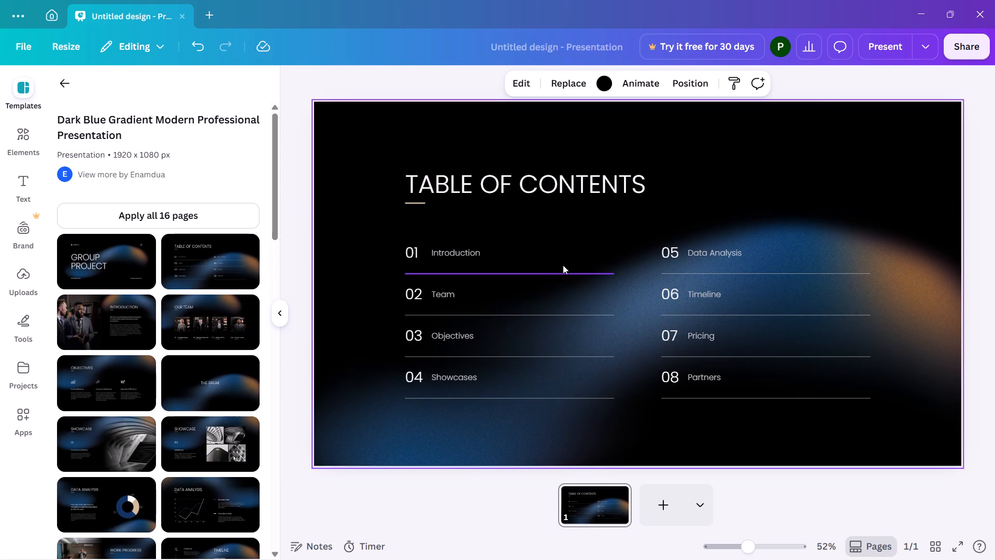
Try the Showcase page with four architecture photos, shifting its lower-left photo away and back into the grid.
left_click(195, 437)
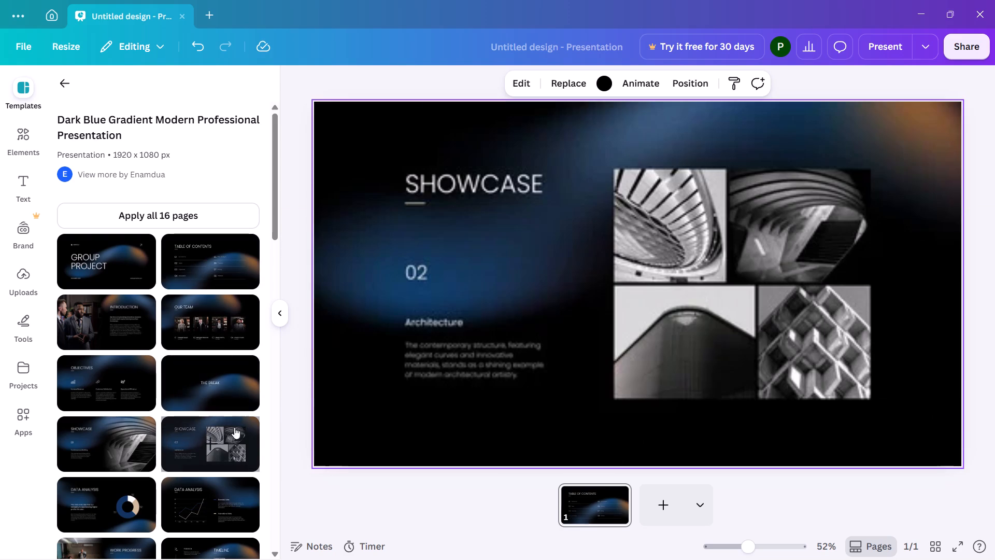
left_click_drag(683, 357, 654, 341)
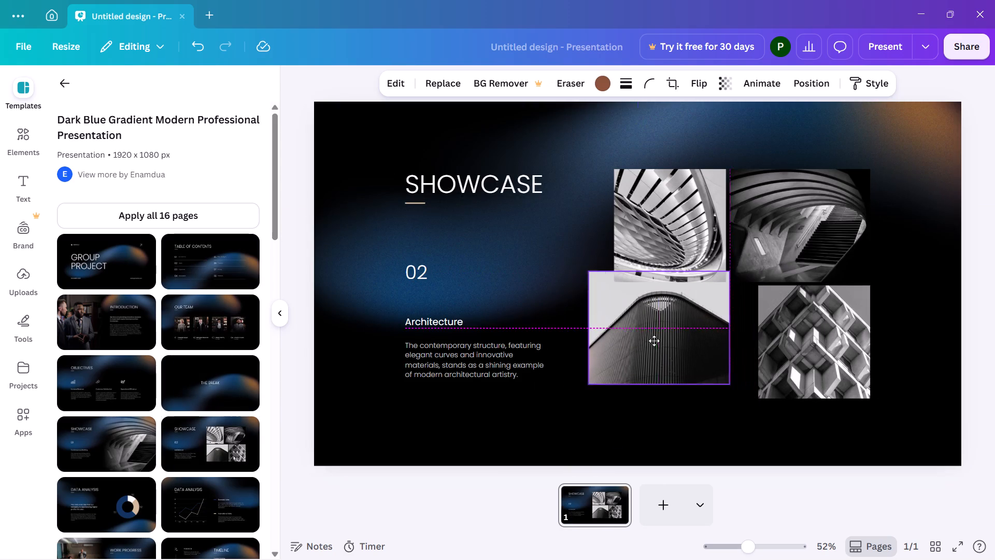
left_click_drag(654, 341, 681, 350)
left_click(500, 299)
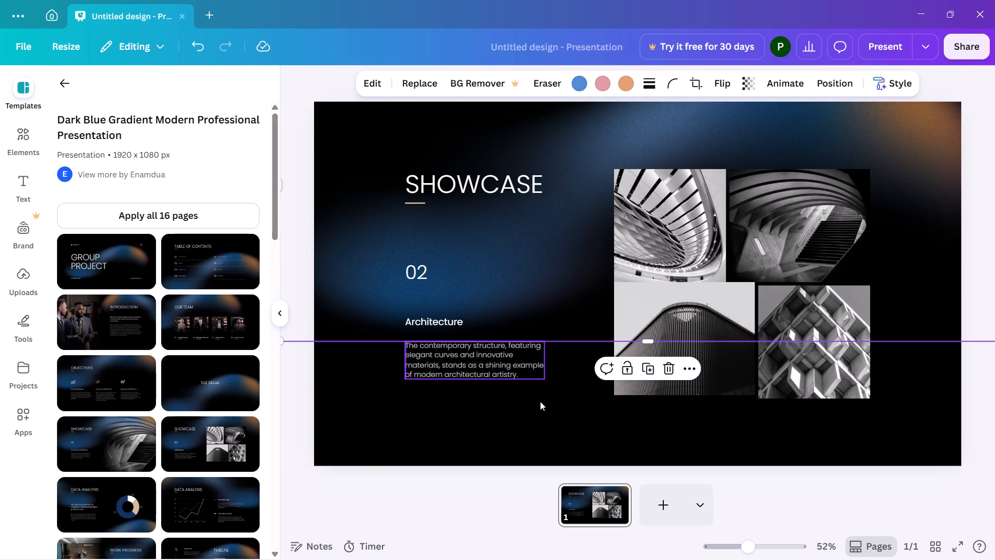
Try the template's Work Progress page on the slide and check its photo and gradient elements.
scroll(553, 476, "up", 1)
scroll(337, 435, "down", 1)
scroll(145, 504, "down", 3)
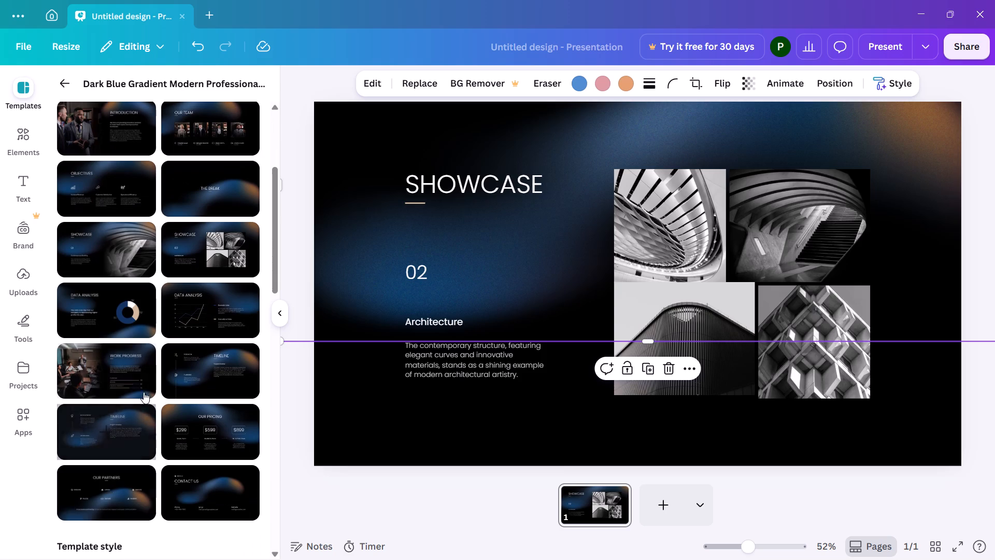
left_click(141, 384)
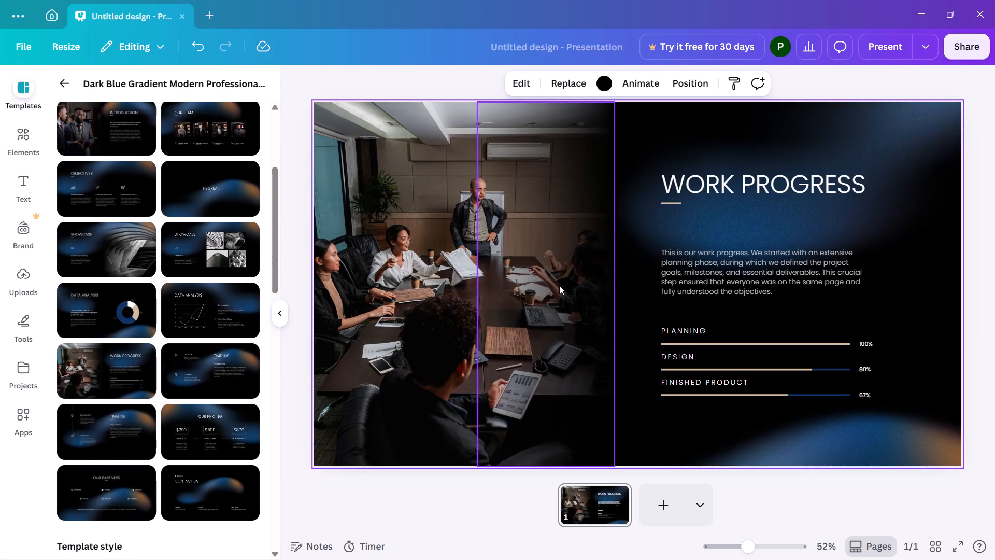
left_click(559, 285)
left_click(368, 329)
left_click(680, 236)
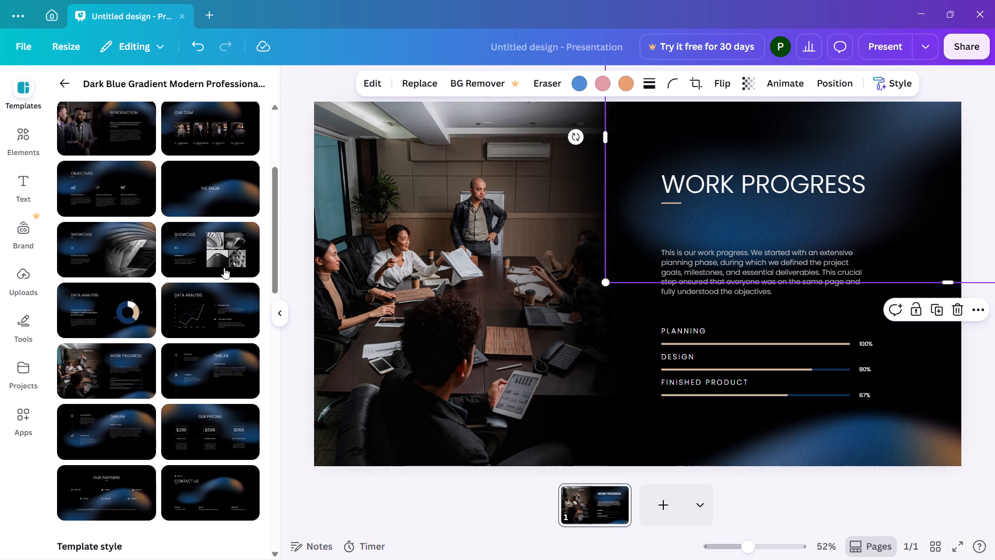
Try the Data Analysis line-chart page, and replace it with the Timeline page featuring Development and Launching.
left_click(211, 305)
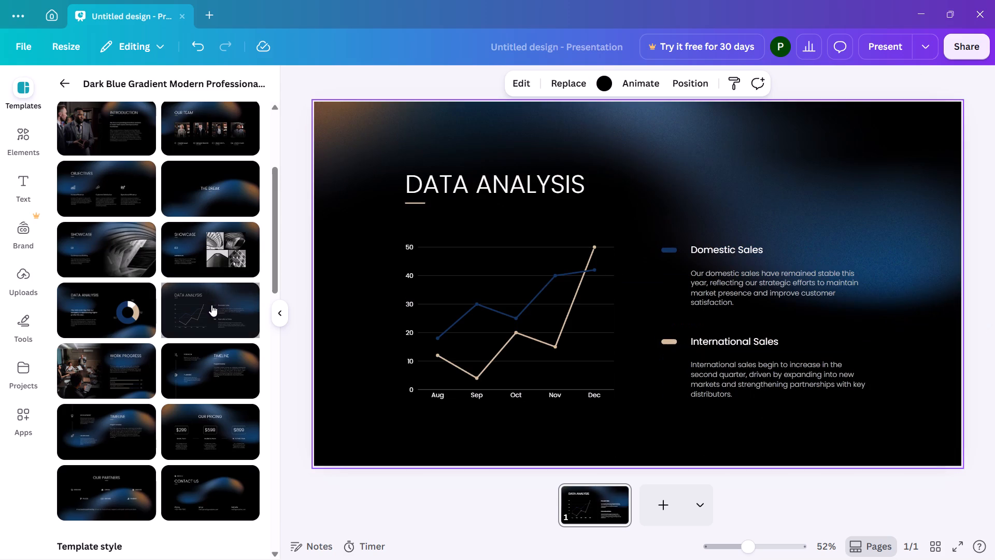
left_click(138, 421)
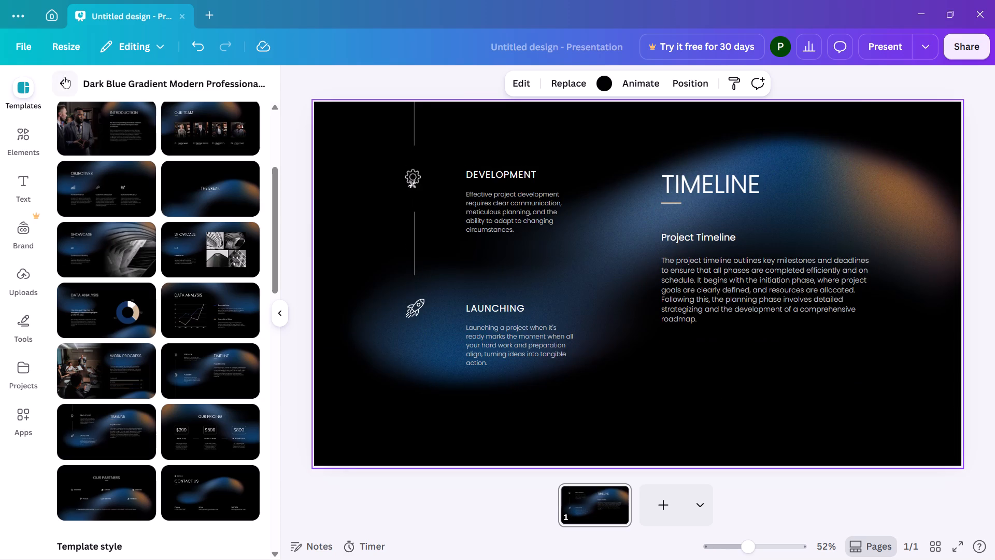
Return to the presentation template list and browse the other suggested templates for a suitable design.
left_click(66, 79)
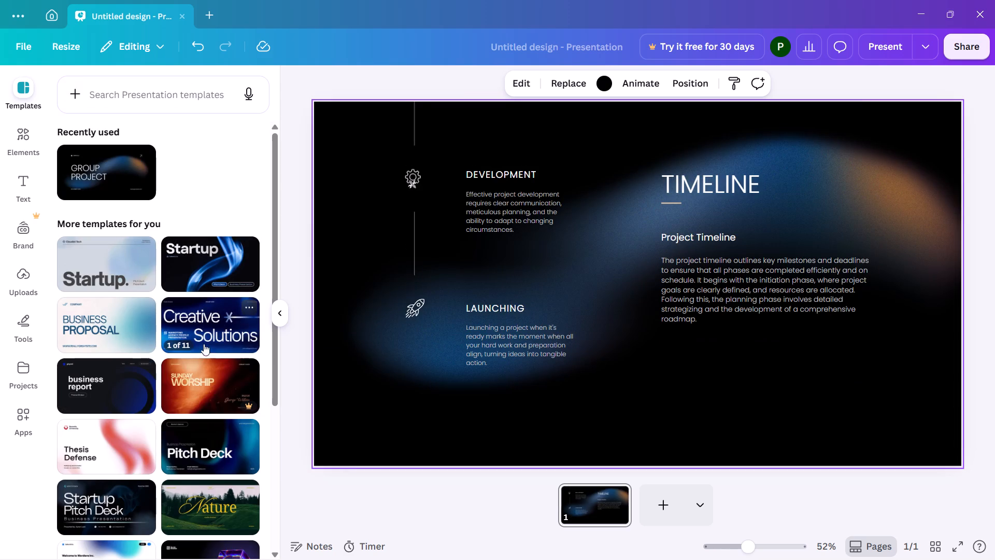
scroll(185, 373, "down", 1)
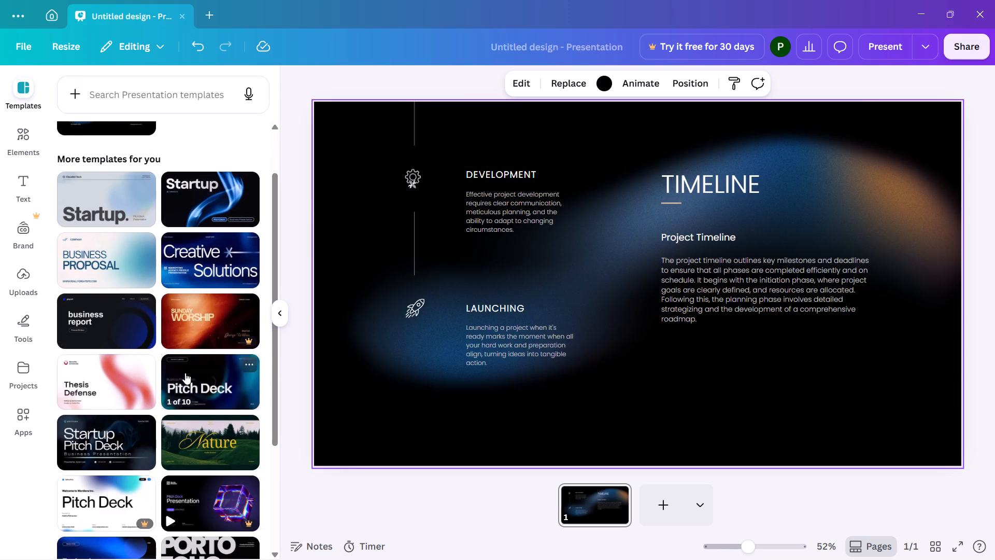
scroll(185, 373, "down", 1)
scroll(165, 415, "down", 1)
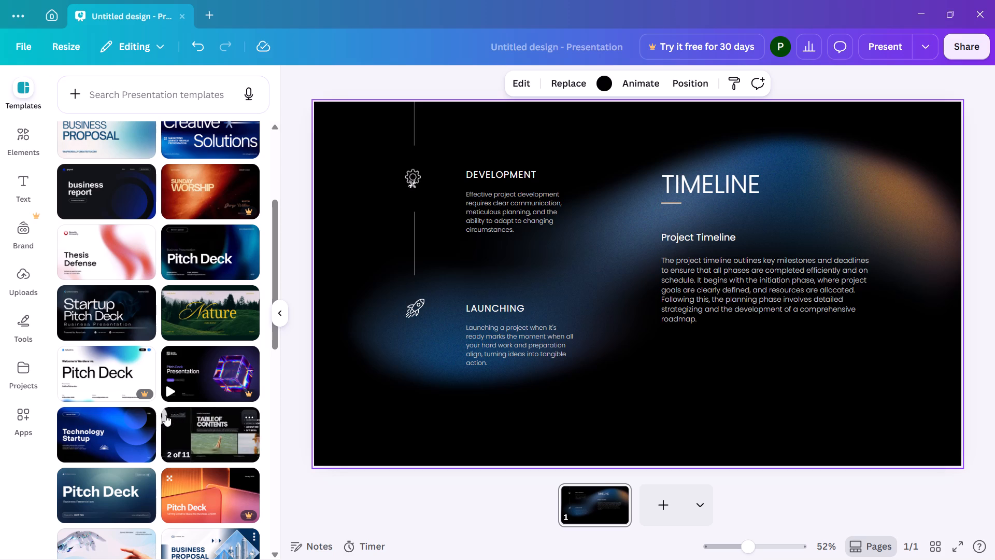
scroll(165, 415, "down", 4)
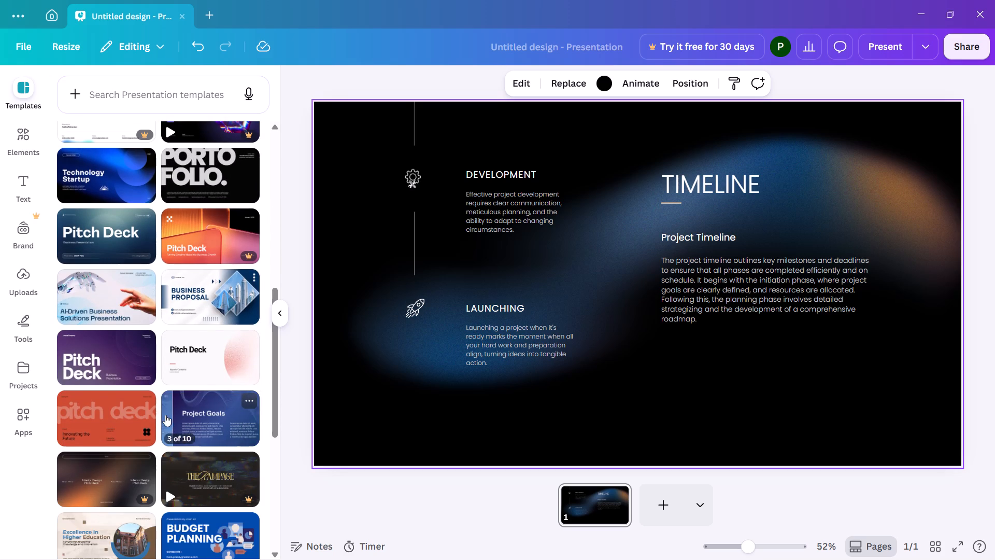
scroll(166, 415, "down", 5)
scroll(166, 415, "up", 3)
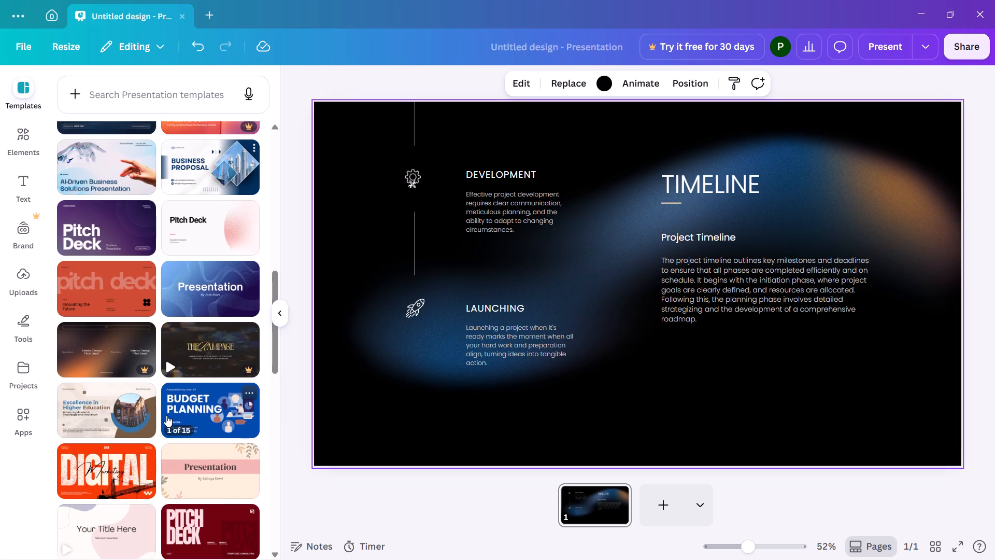
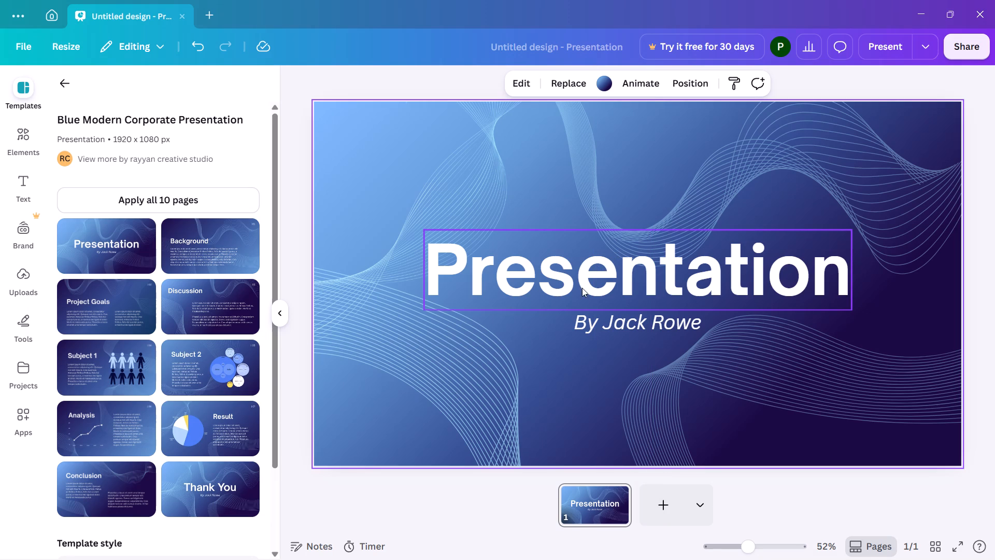
left_click(587, 286)
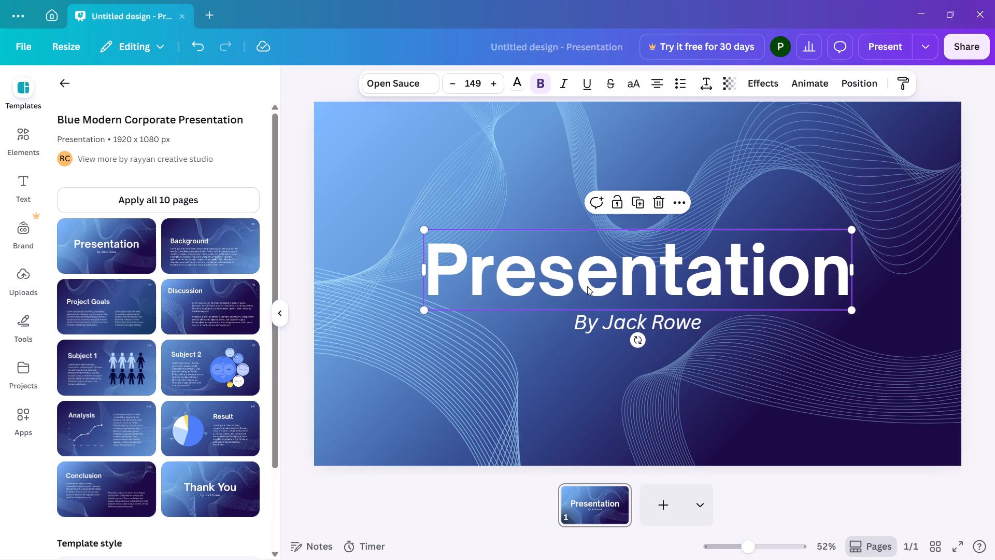
left_click(587, 286)
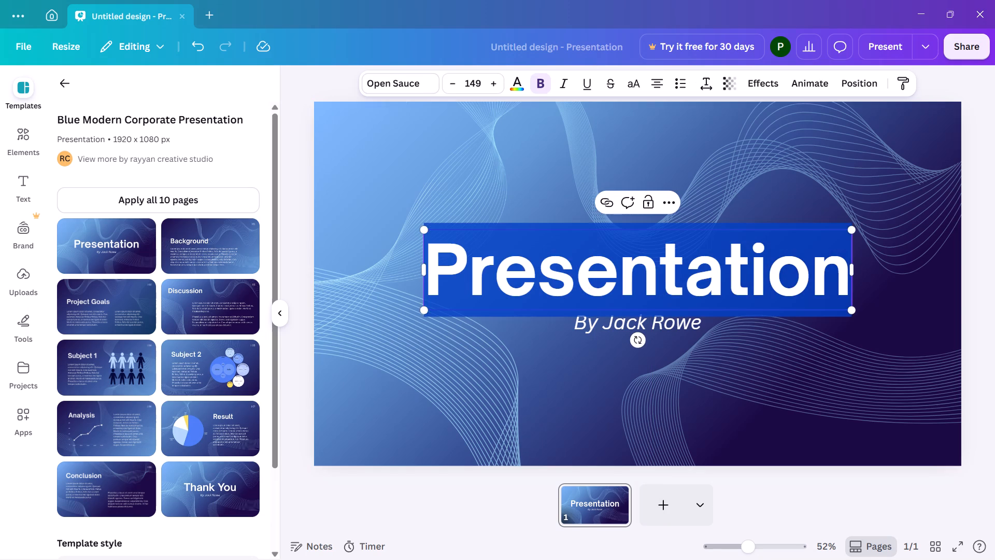
key("BackSpace")
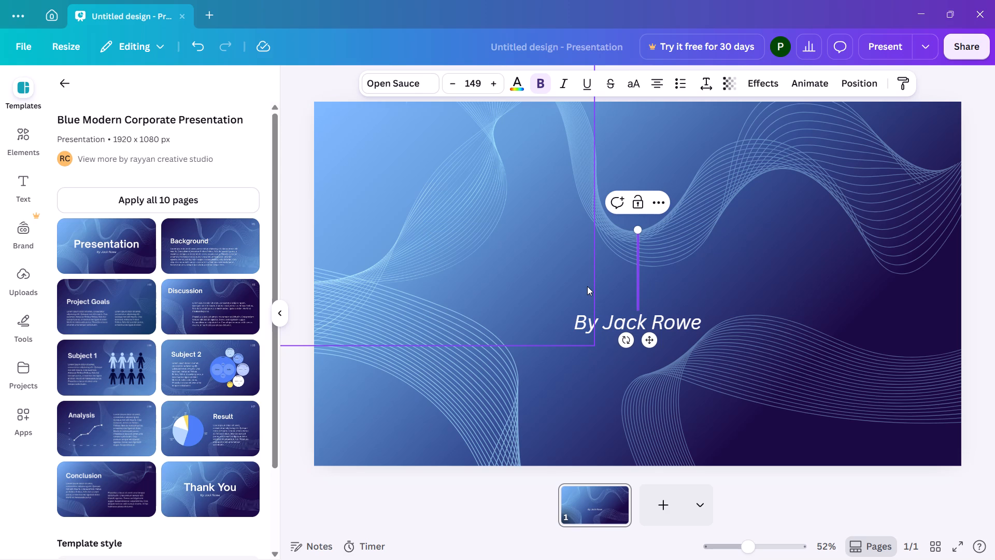
type("Ci")
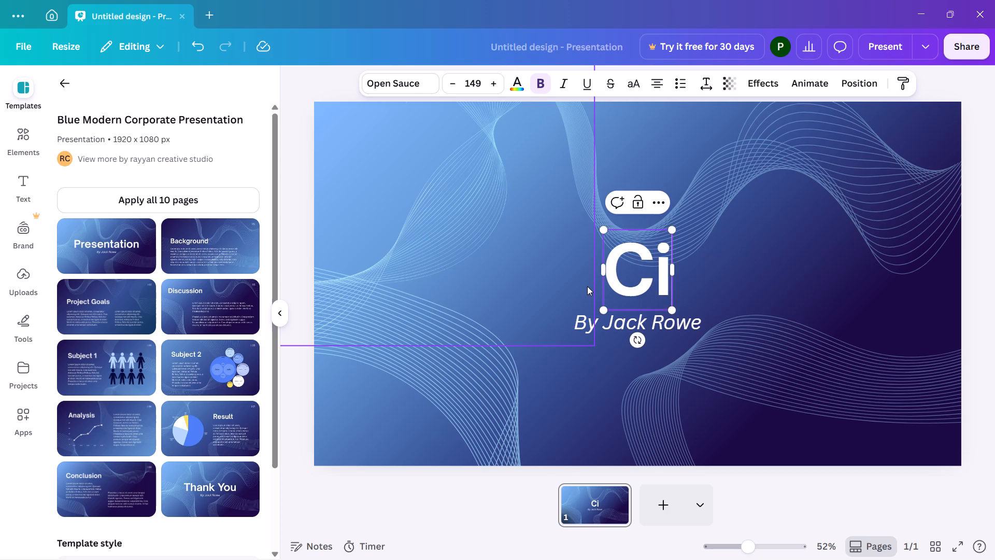
key("n")
key("i")
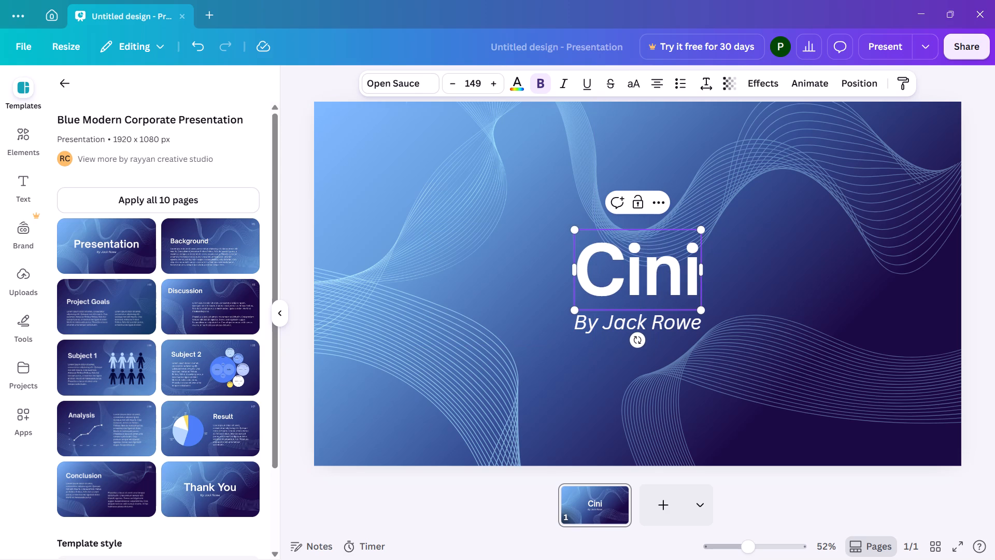
type("Vibe")
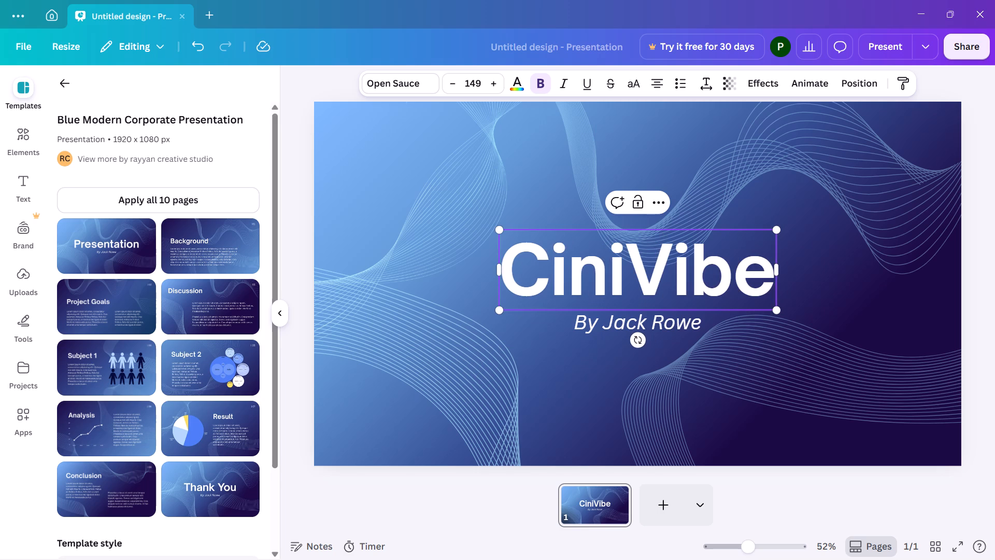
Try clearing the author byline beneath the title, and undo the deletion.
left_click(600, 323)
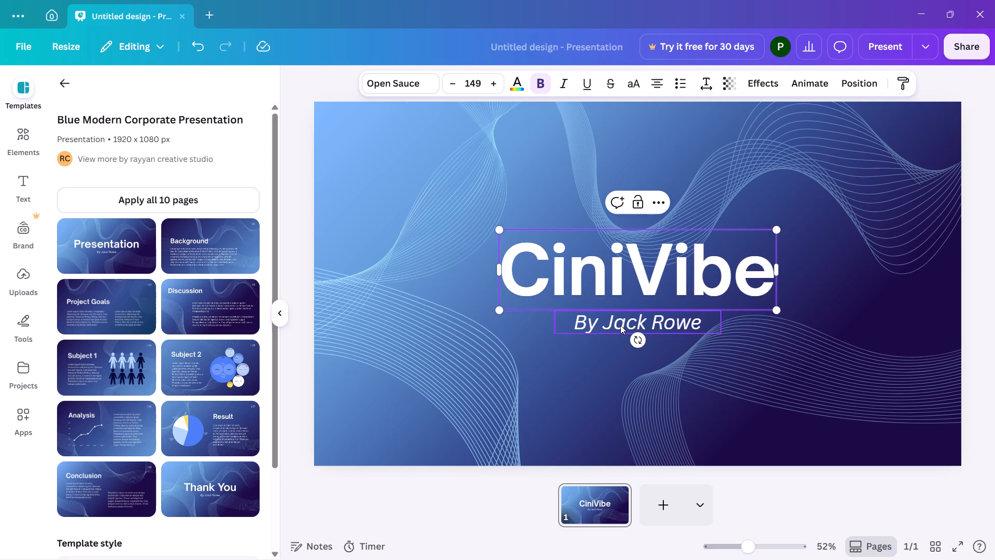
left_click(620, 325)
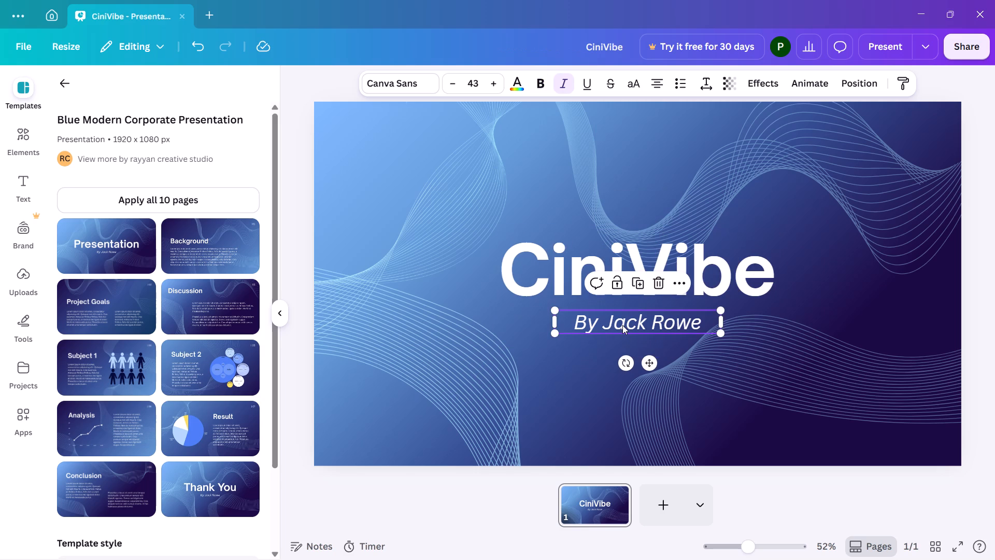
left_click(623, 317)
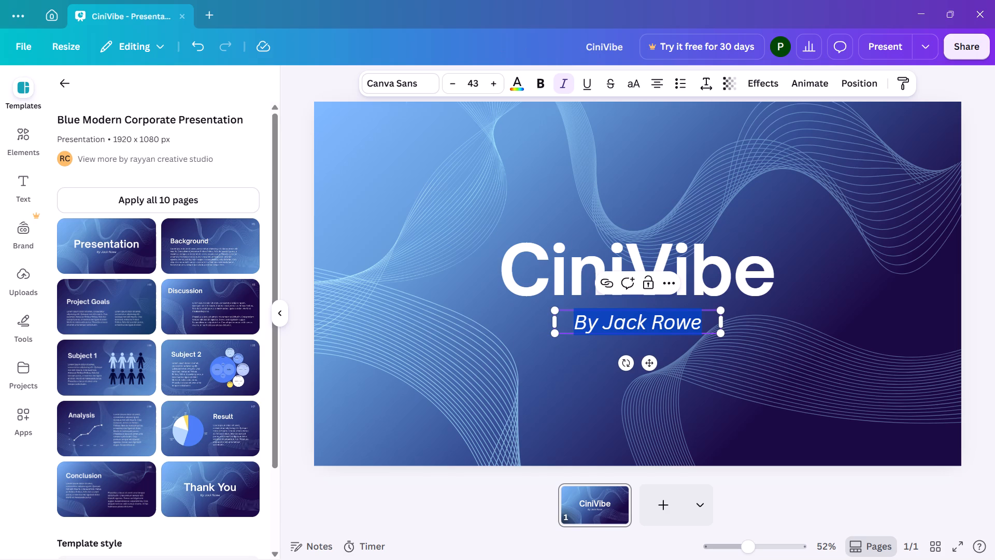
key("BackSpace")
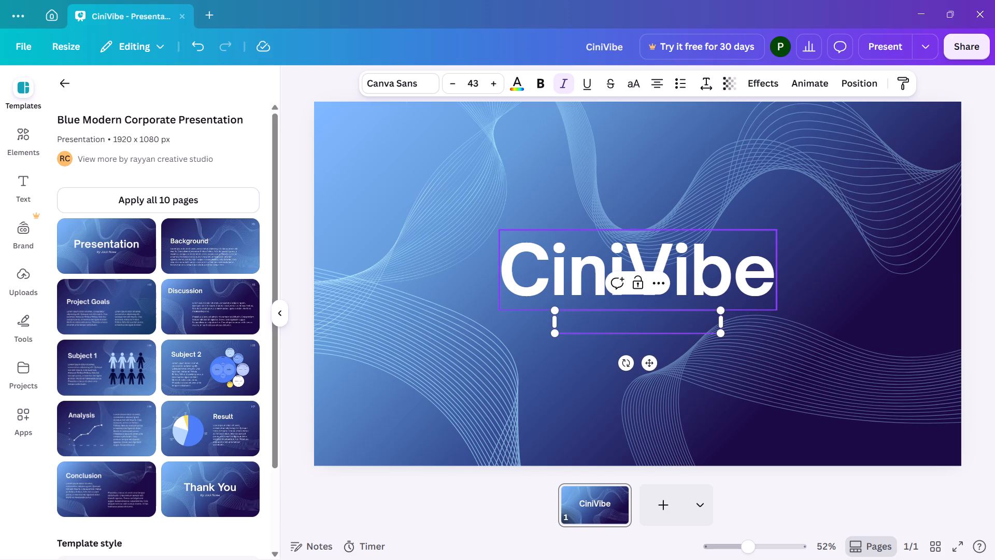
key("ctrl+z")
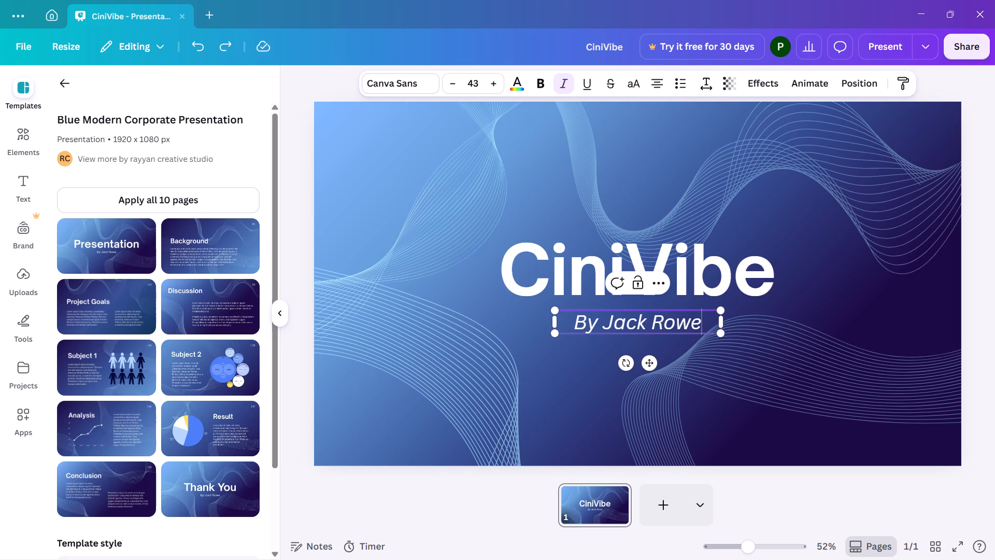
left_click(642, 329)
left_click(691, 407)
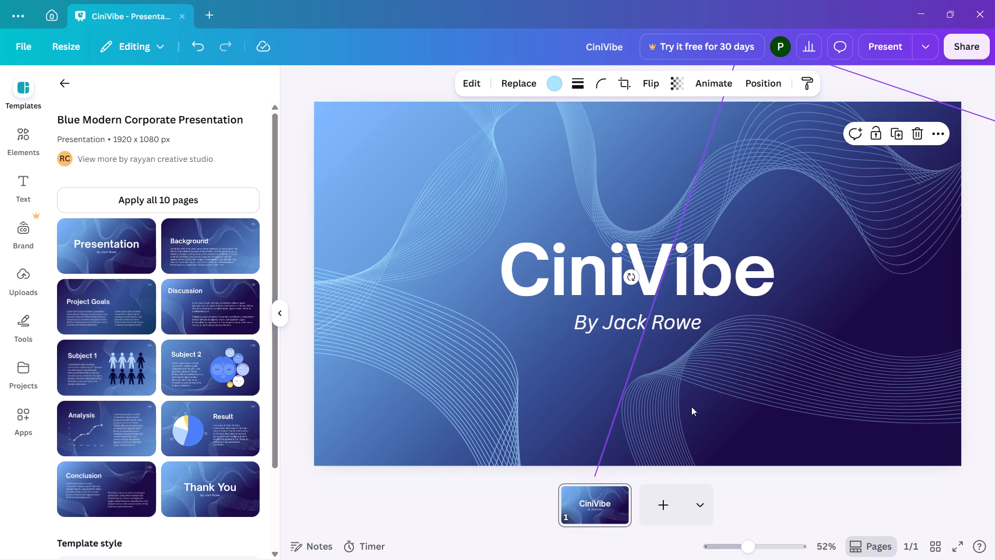
Move the author byline from beneath the title to the slide's lower-right corner.
left_click(661, 330)
left_click(659, 323)
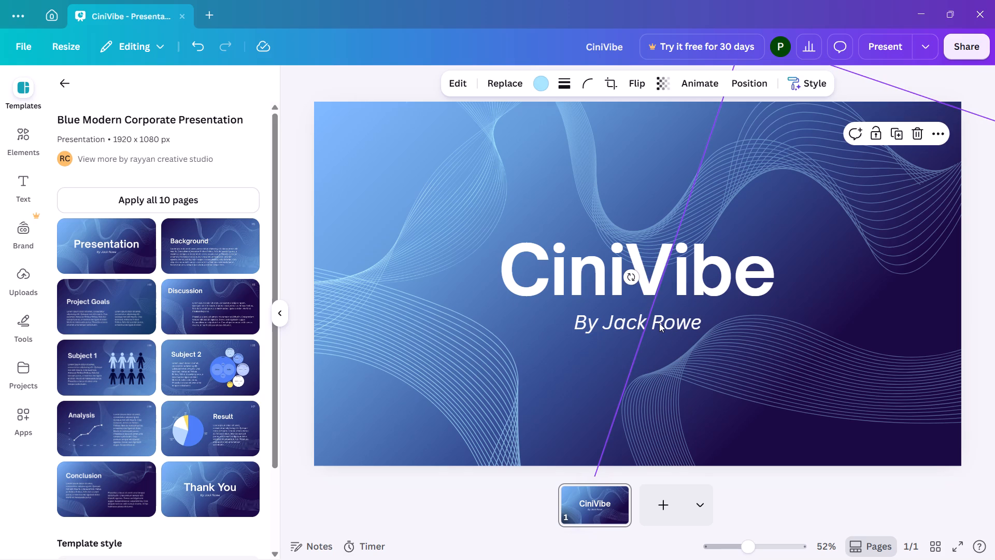
left_click(659, 323)
left_click(623, 327)
left_click_drag(623, 327, 613, 340)
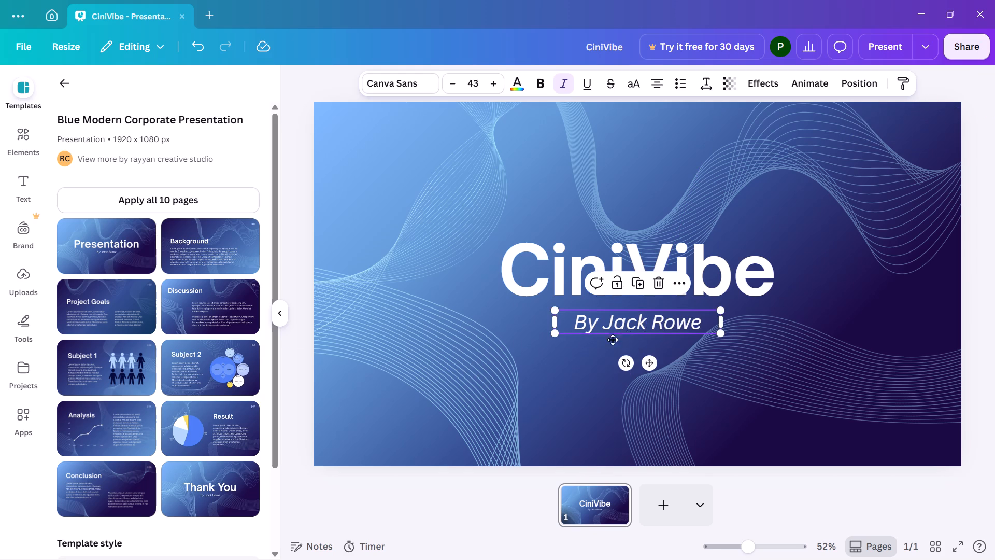
left_click_drag(613, 340, 414, 453)
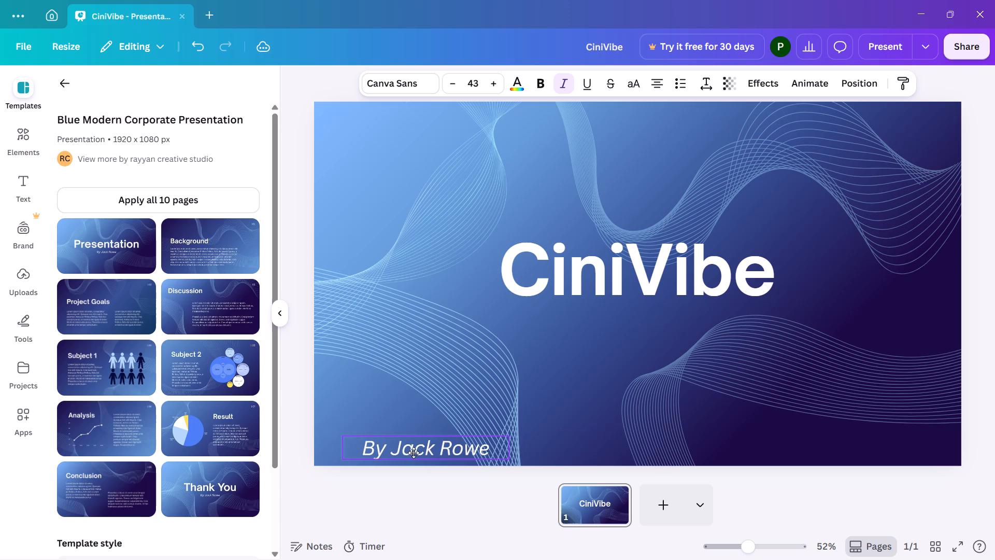
left_click_drag(414, 453, 817, 447)
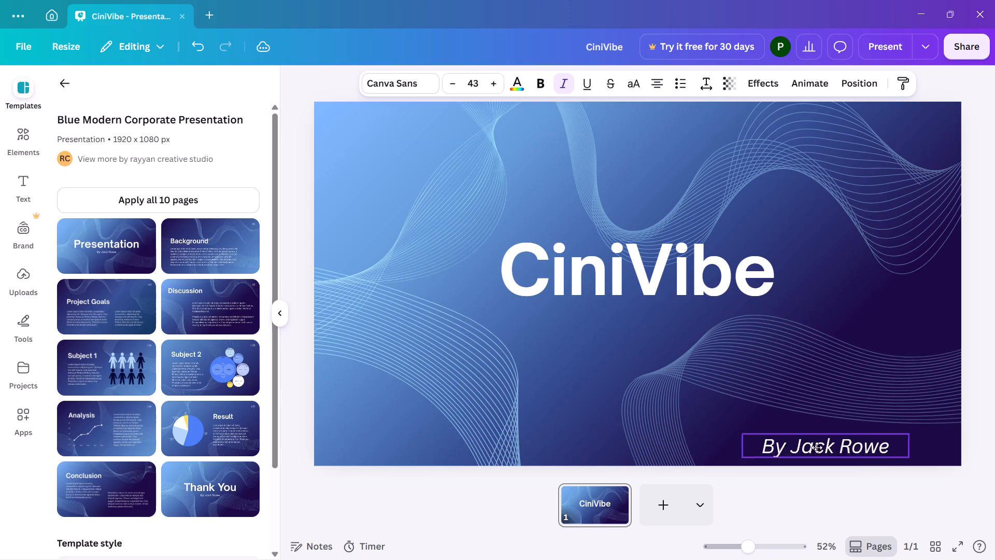
left_click_drag(817, 447, 819, 428)
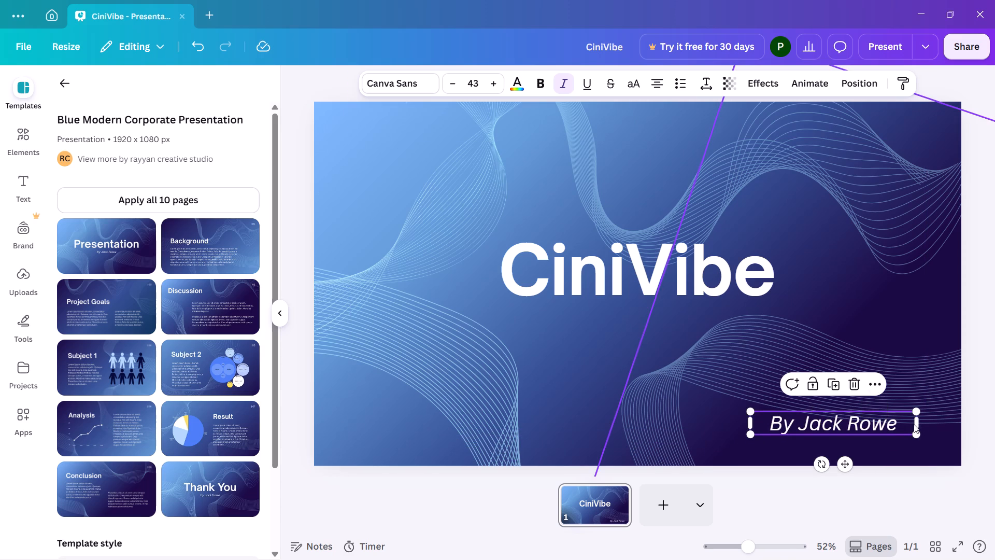
Shrink the author byline to a font size of about 31.3 and shift it closer to the slide's lower-right corner.
left_click_drag(917, 436, 916, 436)
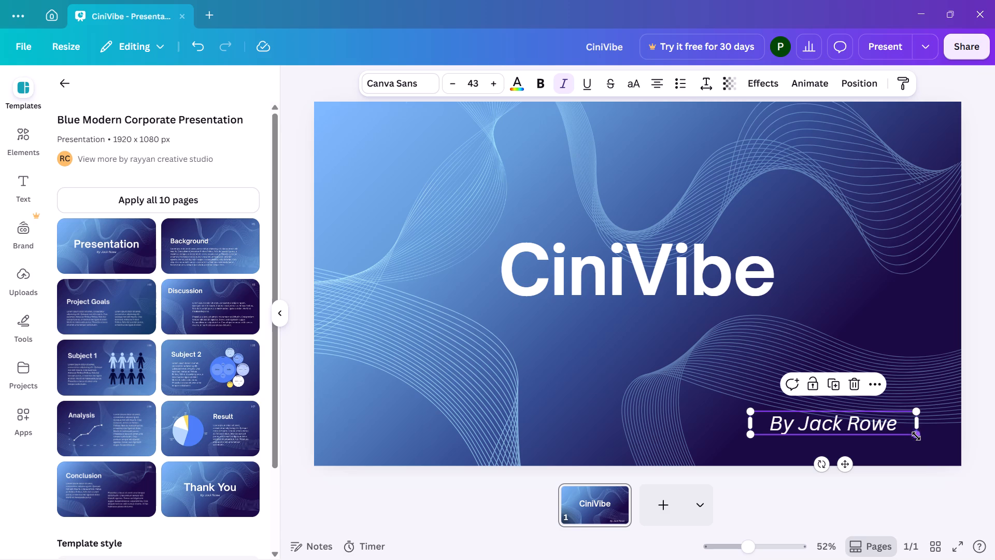
left_click_drag(916, 436, 876, 421)
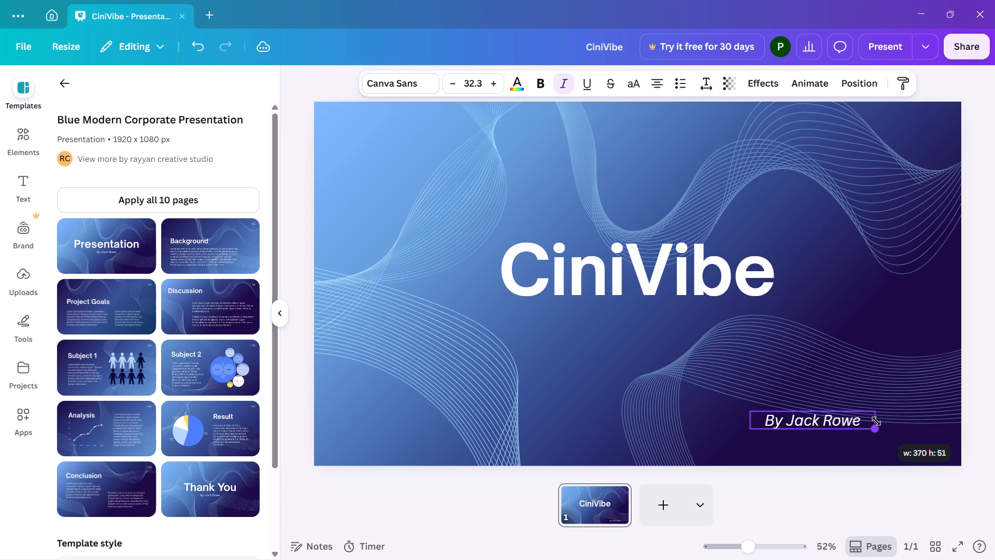
left_click_drag(876, 421, 874, 421)
left_click_drag(826, 417, 826, 417)
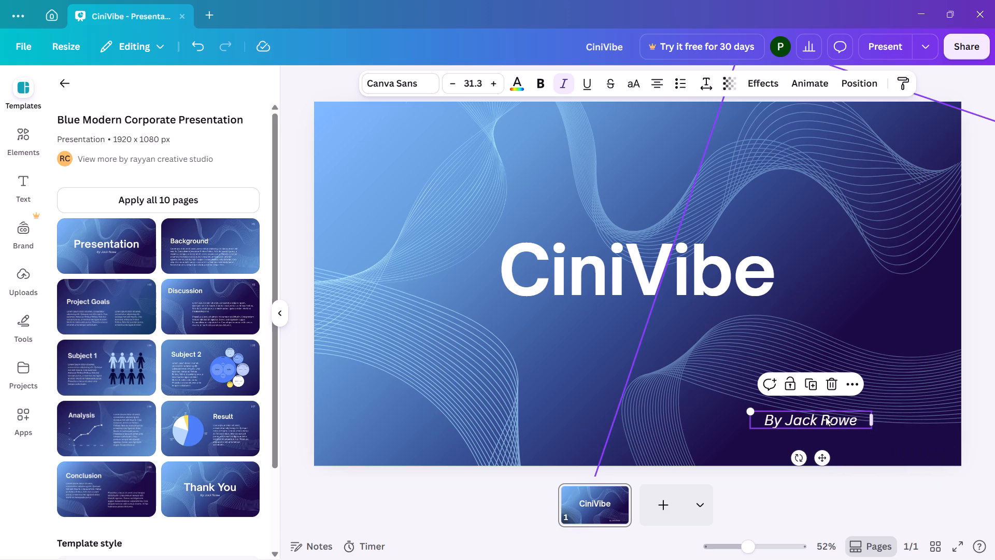
left_click_drag(826, 417, 860, 431)
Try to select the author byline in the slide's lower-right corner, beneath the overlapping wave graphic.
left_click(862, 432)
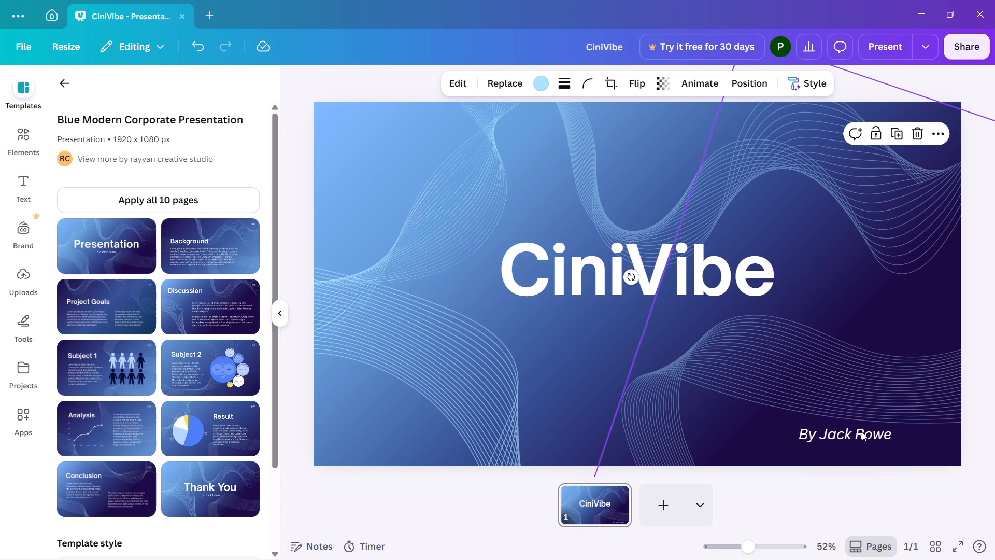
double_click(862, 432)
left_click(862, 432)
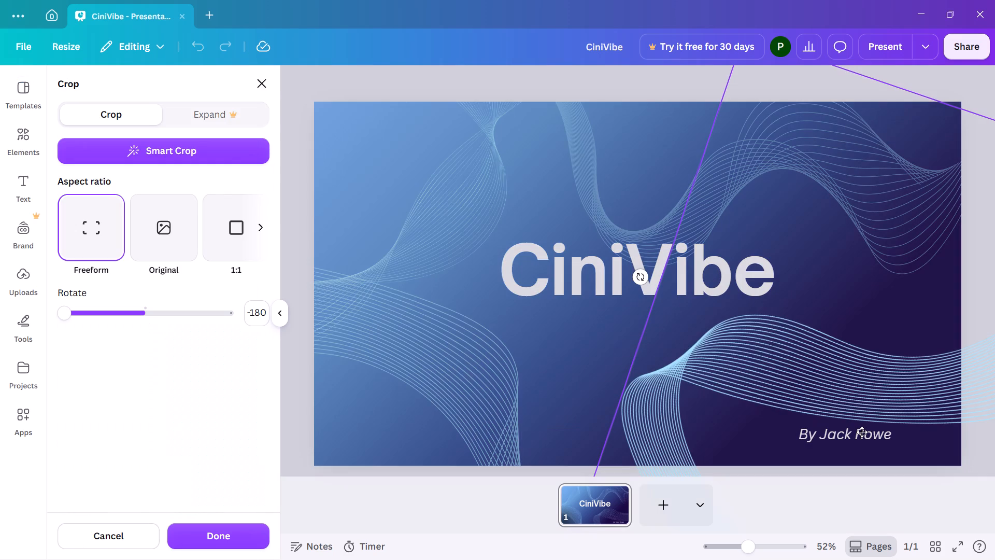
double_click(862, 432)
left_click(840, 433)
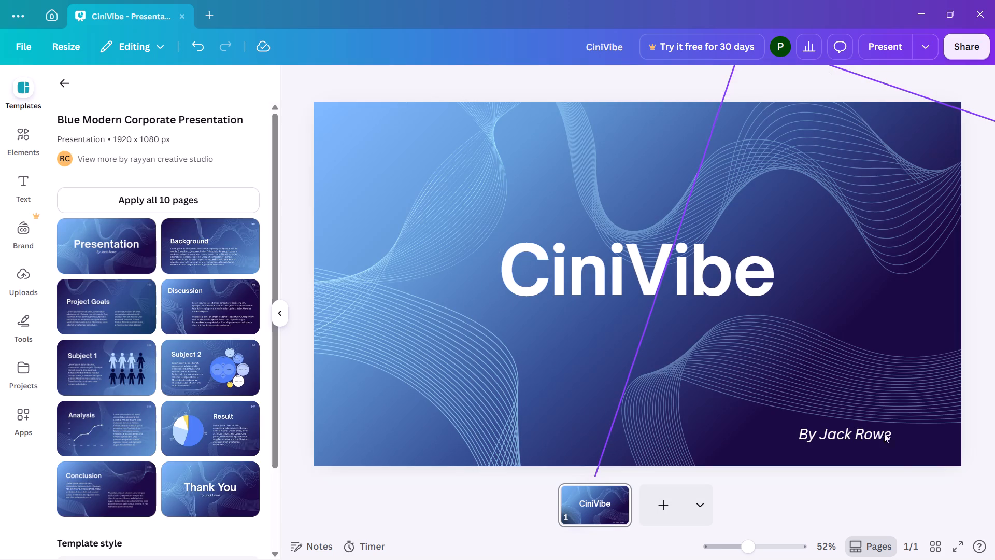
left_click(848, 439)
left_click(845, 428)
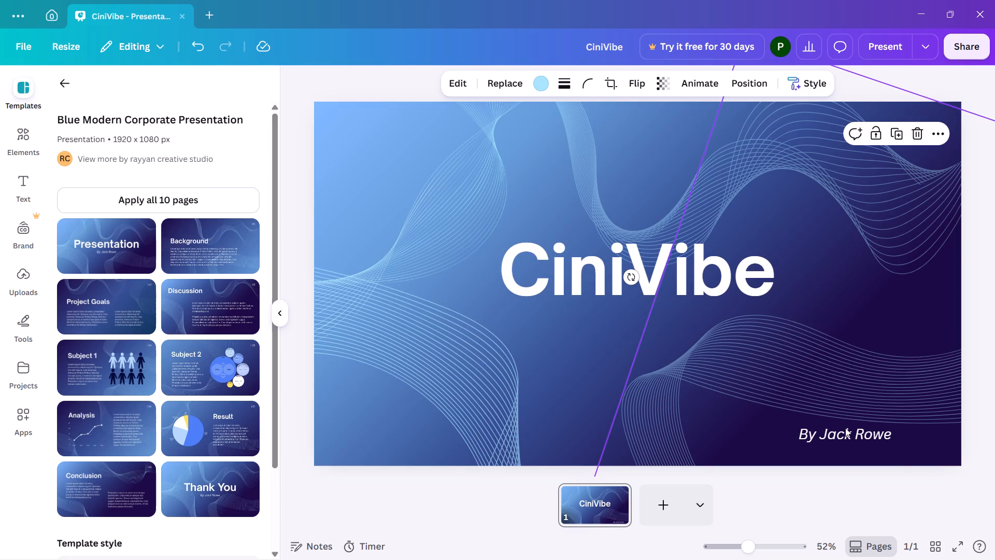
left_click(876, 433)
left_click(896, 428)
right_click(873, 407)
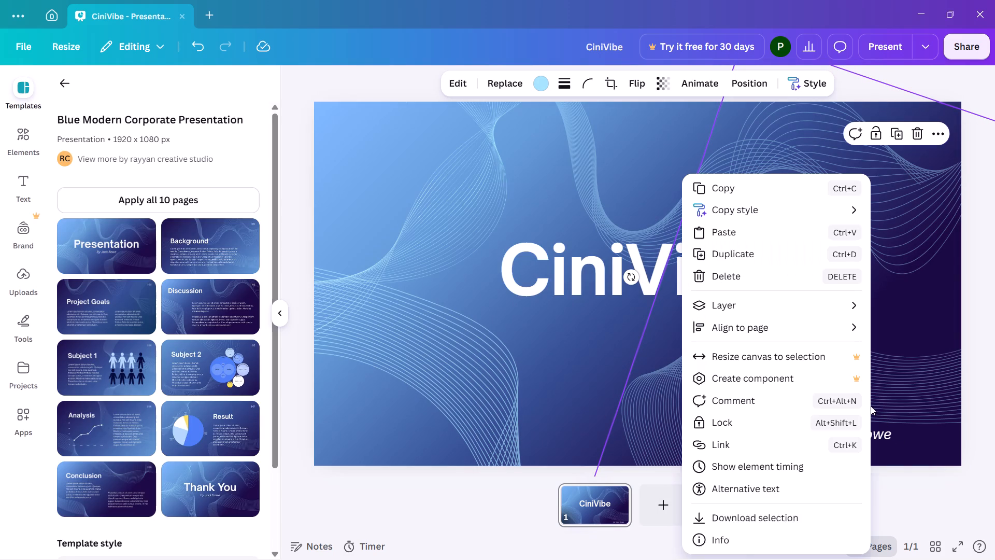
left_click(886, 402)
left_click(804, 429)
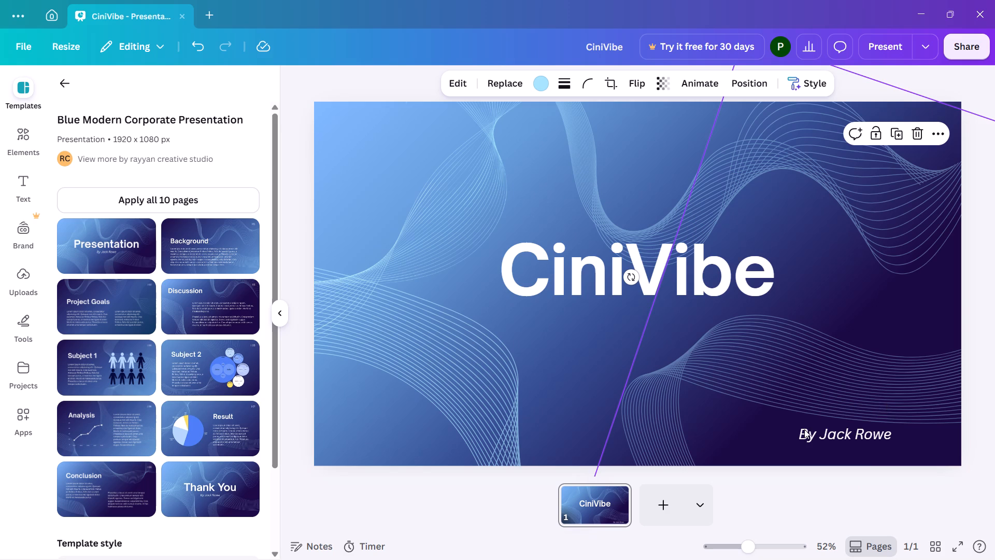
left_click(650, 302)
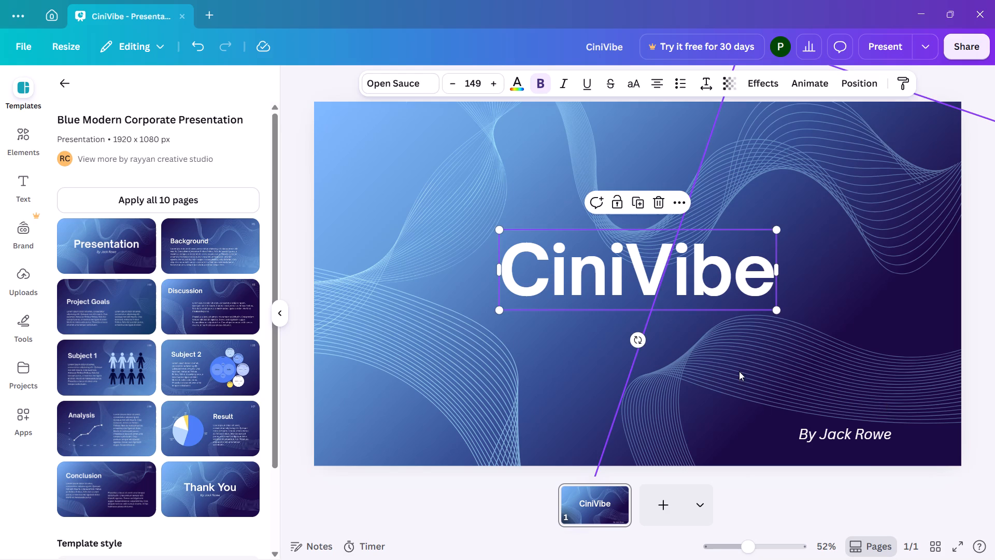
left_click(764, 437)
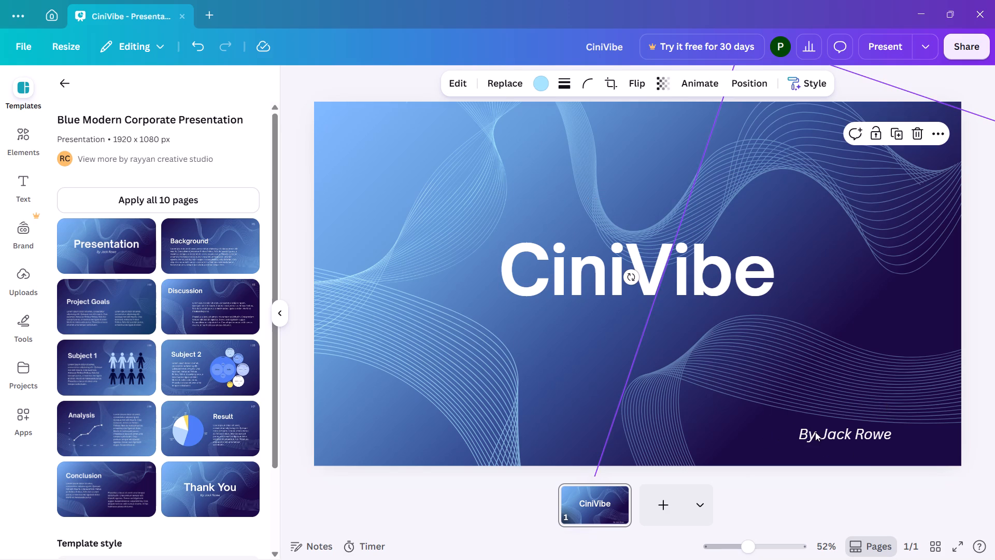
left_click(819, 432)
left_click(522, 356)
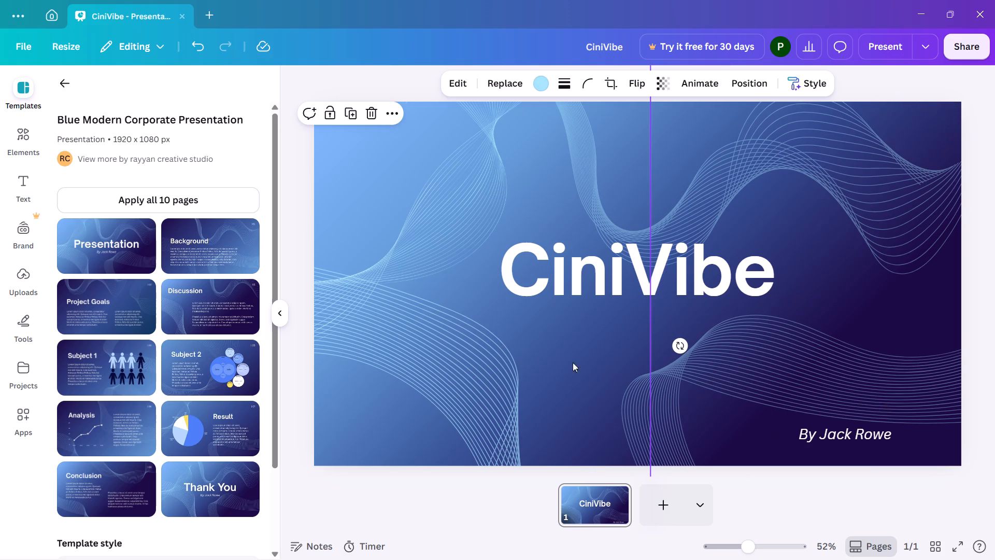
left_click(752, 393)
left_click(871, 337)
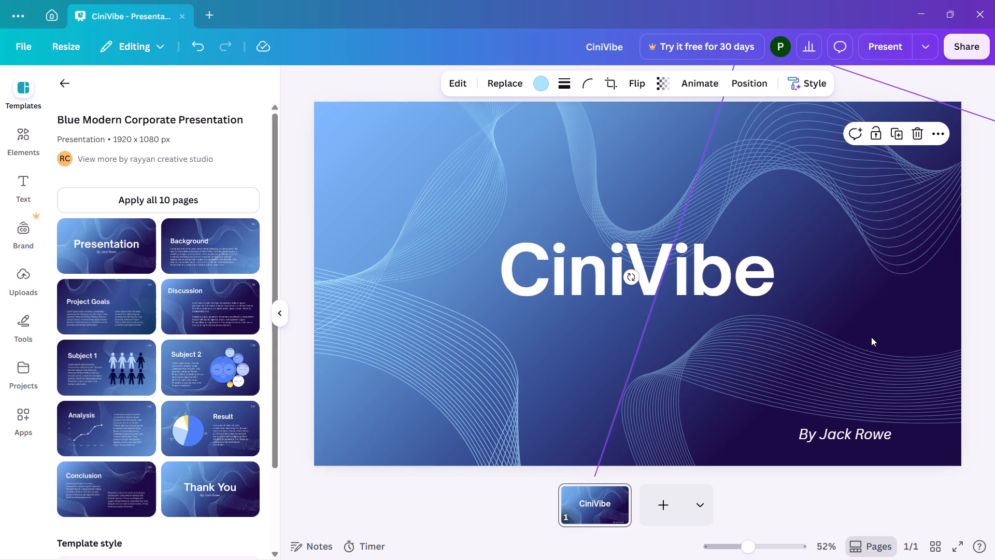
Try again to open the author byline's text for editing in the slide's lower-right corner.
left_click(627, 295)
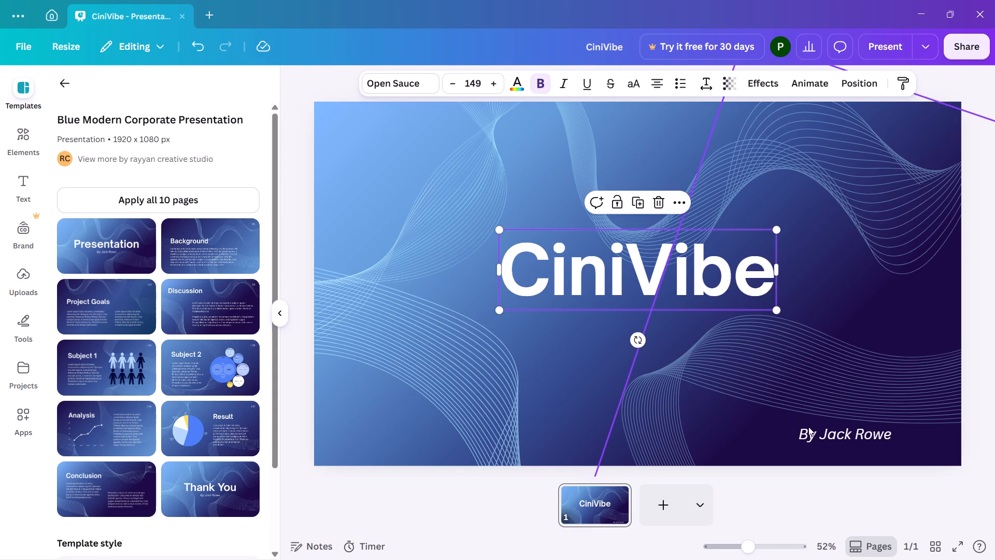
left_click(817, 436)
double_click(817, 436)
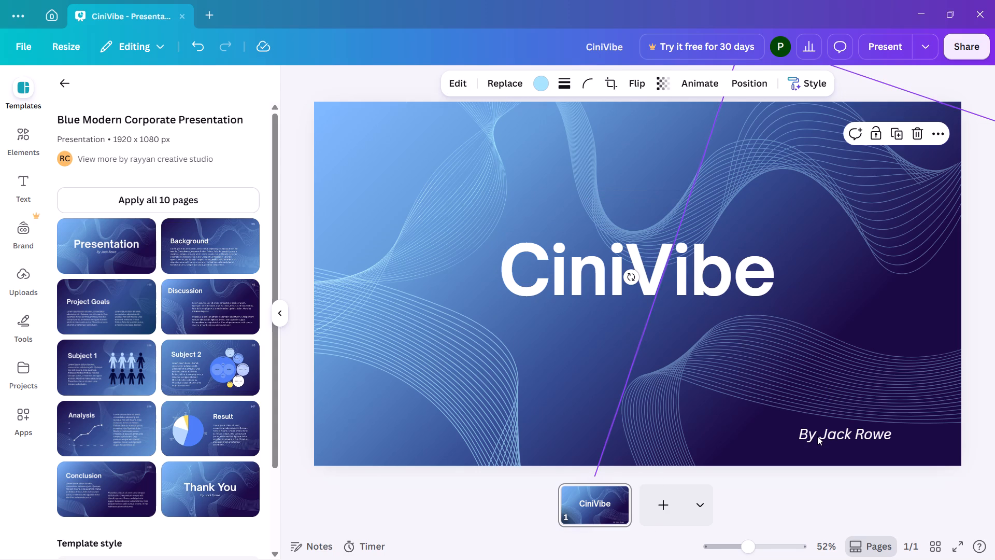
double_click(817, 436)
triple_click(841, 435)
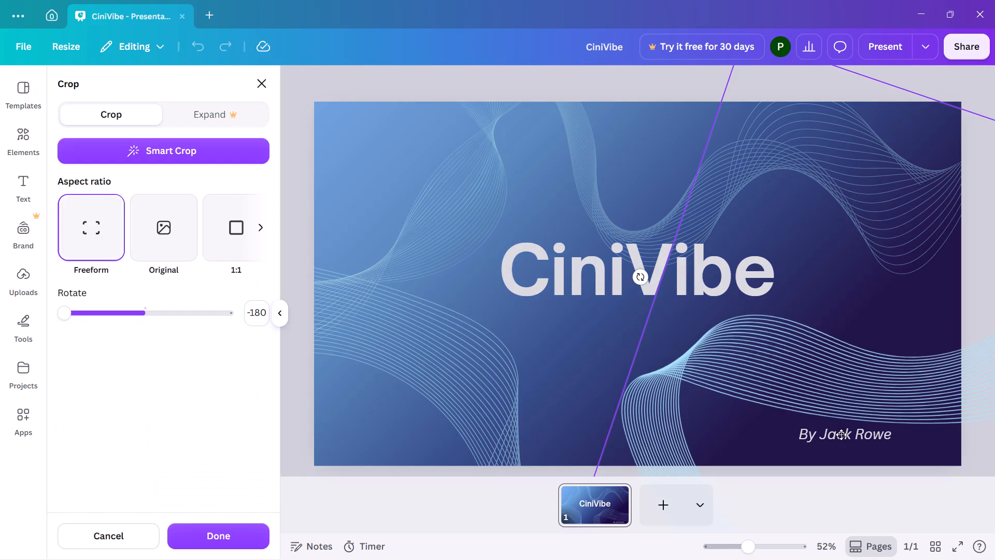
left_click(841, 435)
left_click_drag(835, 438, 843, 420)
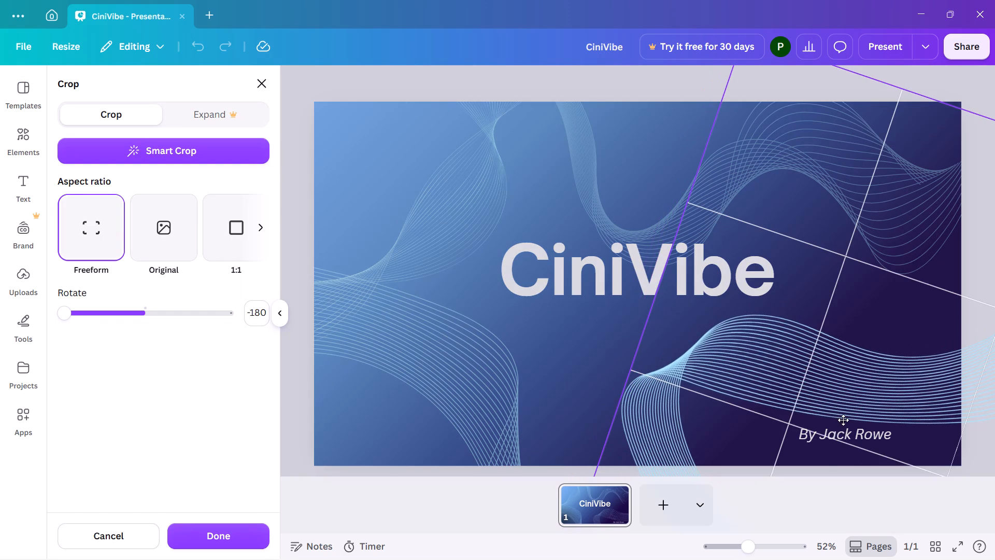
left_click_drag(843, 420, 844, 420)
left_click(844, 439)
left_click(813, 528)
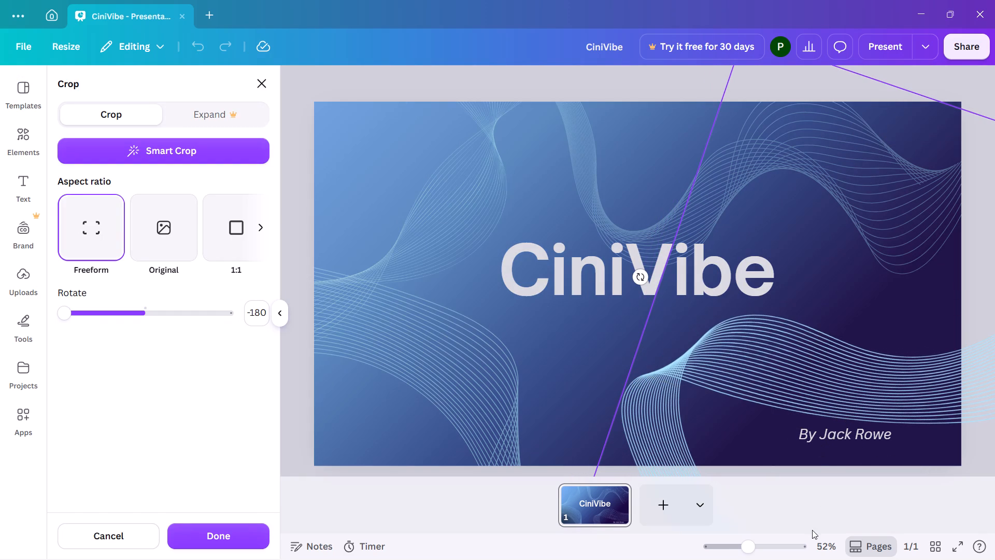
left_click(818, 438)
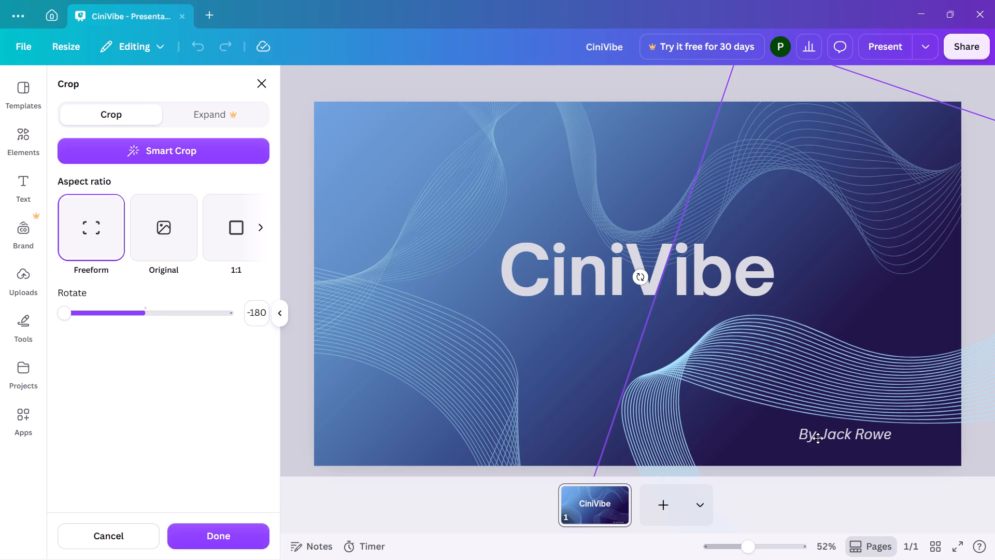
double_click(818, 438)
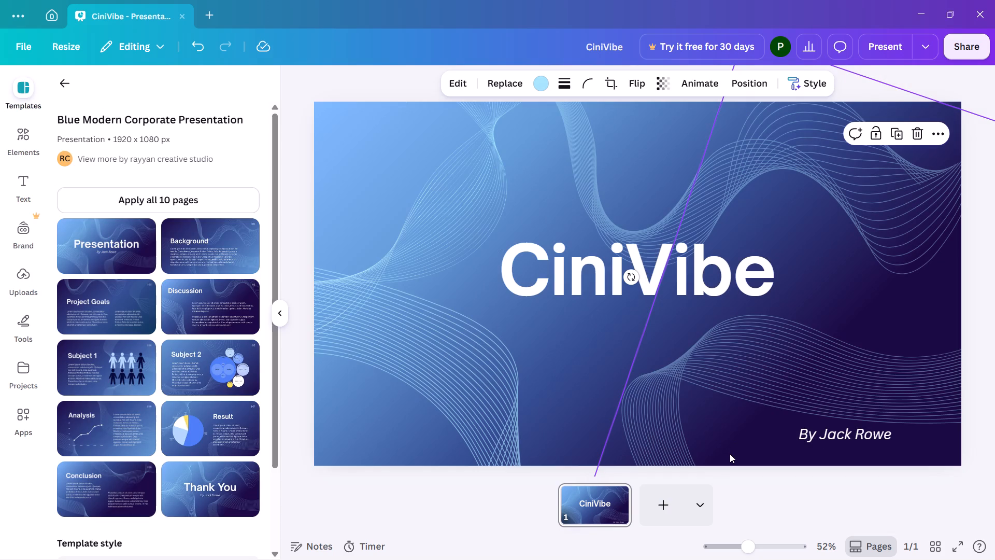
Undo the author byline's last shift and its font size reduction.
key("ctrl+z")
key("ctrl+z")
key("ctrl+z")
key("ctrl+z")
key("ctrl+z")
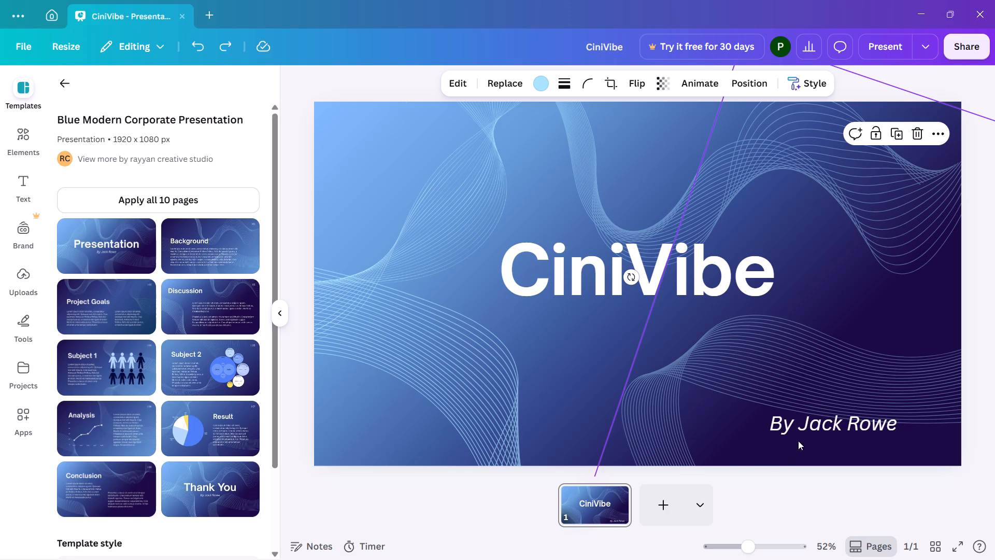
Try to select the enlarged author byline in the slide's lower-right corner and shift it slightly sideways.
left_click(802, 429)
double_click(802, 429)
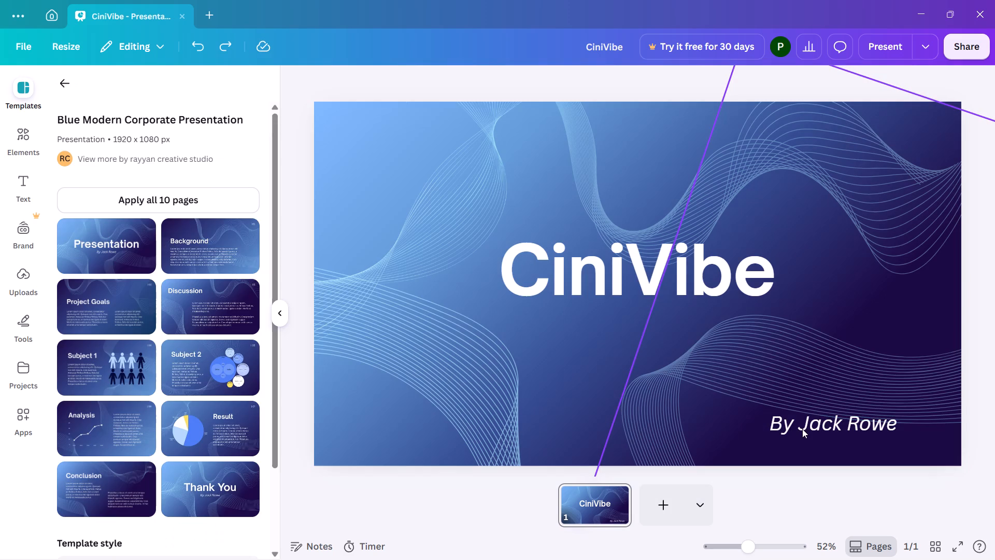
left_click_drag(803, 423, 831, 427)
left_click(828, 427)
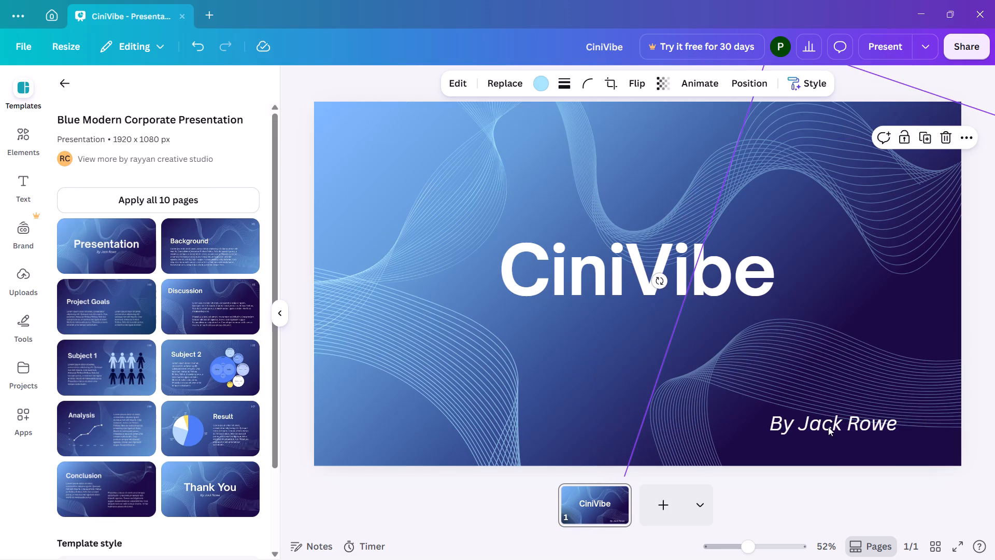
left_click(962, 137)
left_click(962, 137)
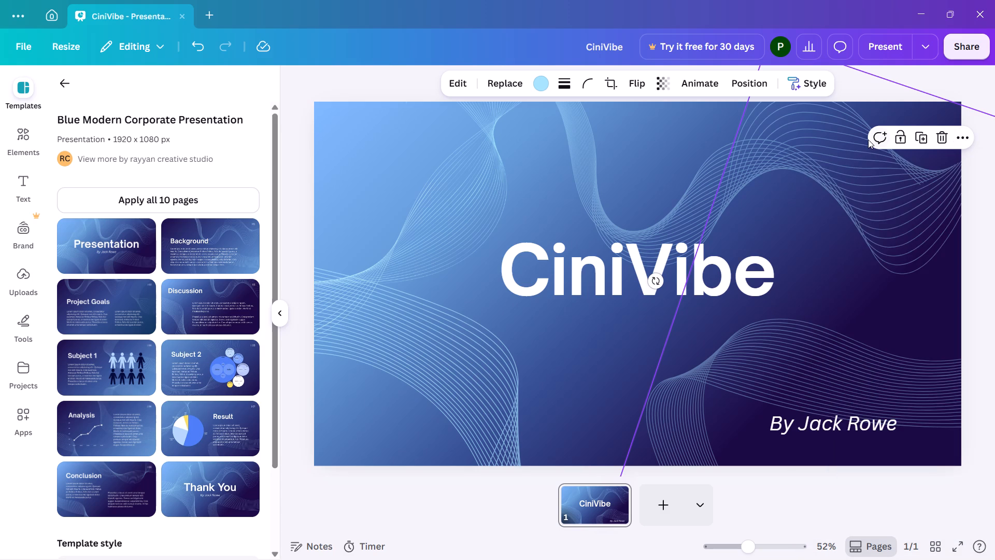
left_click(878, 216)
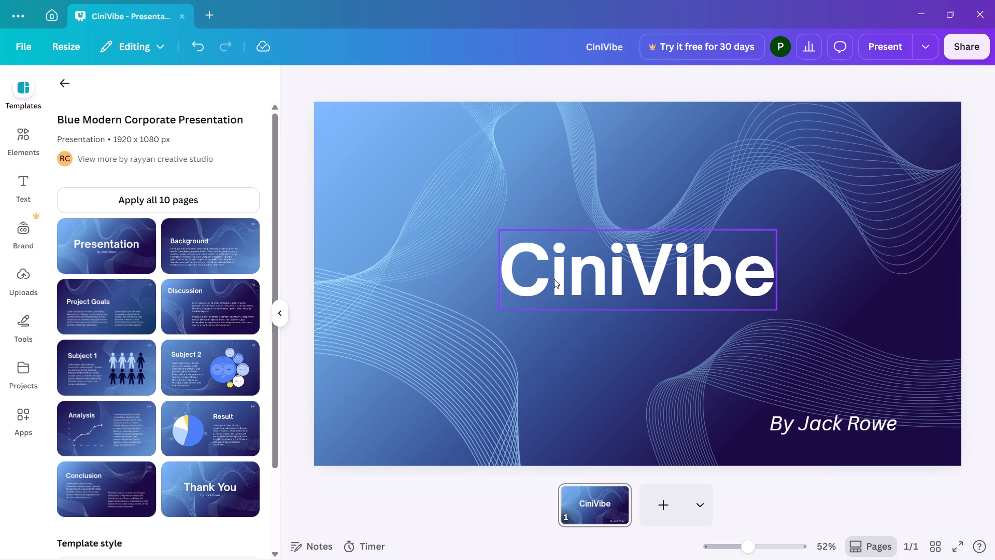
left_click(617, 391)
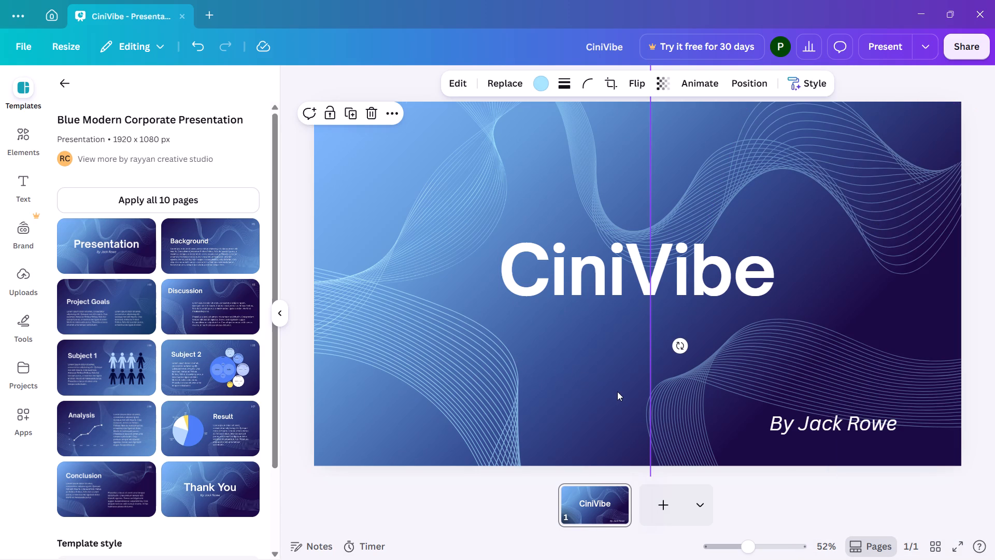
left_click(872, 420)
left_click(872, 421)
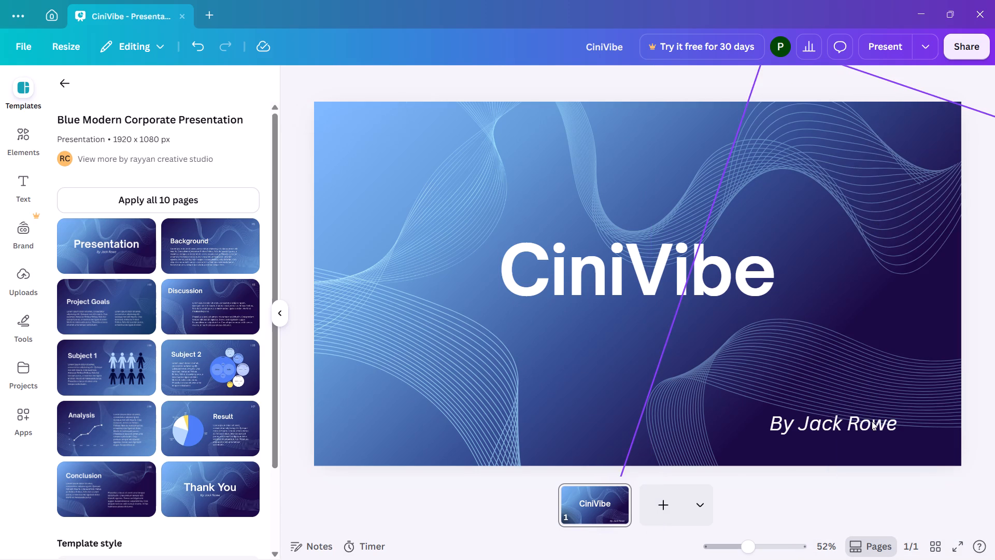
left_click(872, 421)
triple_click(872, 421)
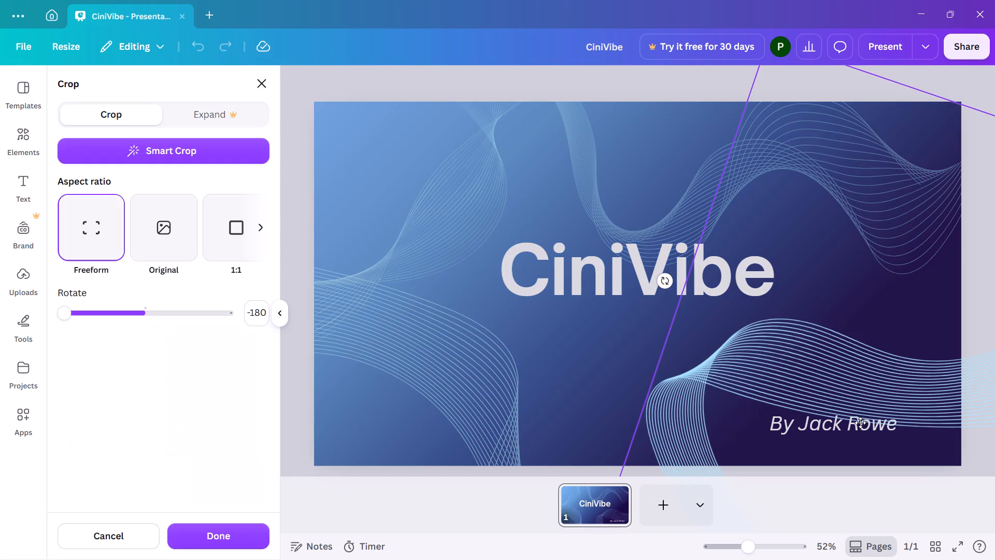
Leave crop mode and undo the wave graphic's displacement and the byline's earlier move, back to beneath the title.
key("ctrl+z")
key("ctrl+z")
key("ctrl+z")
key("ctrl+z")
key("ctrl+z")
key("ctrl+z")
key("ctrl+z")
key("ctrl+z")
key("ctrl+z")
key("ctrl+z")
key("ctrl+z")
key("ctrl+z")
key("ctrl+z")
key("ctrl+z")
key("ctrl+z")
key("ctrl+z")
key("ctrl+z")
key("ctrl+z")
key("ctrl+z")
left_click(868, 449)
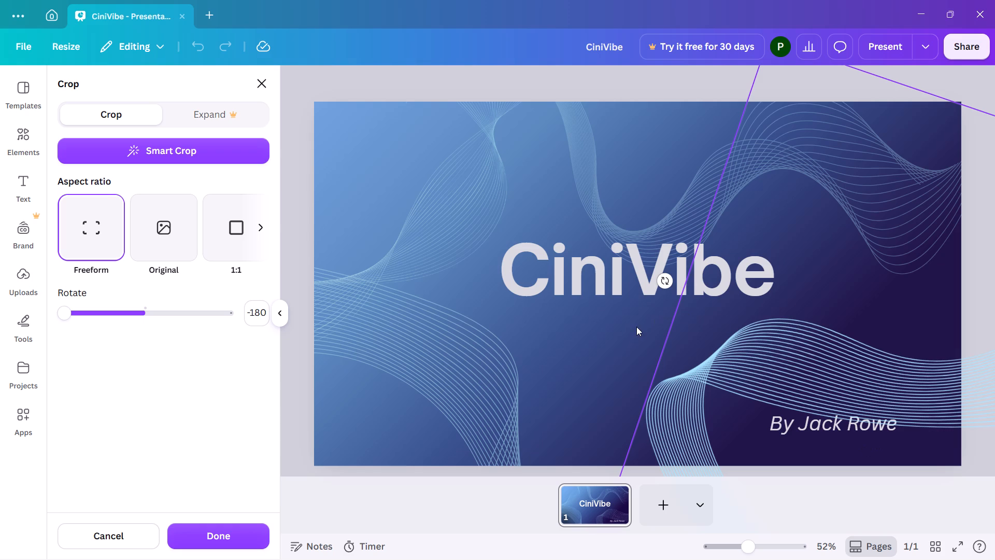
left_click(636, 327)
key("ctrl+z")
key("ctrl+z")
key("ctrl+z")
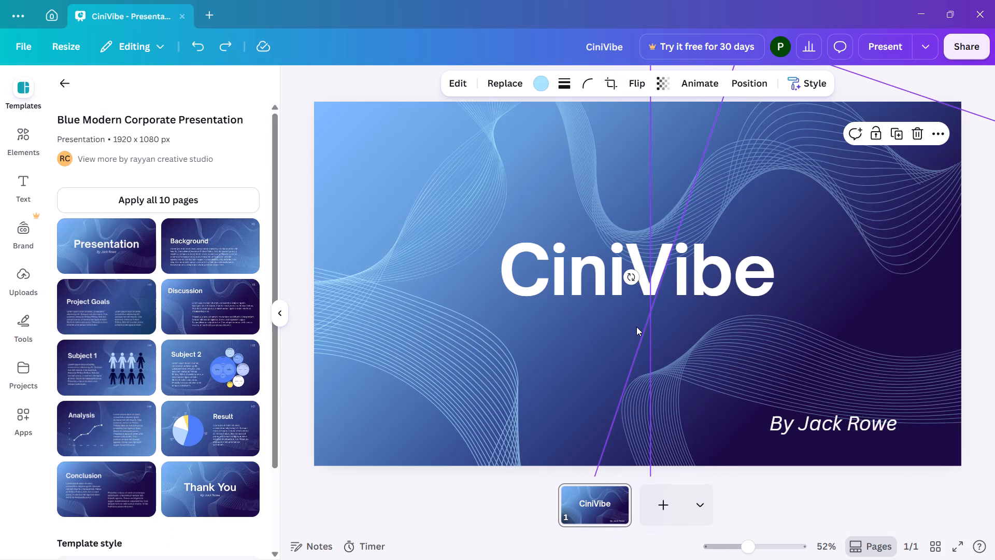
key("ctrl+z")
Move the author byline from beneath the title to the slide's lower-right corner, keeping its font size of 43.
left_click(642, 329)
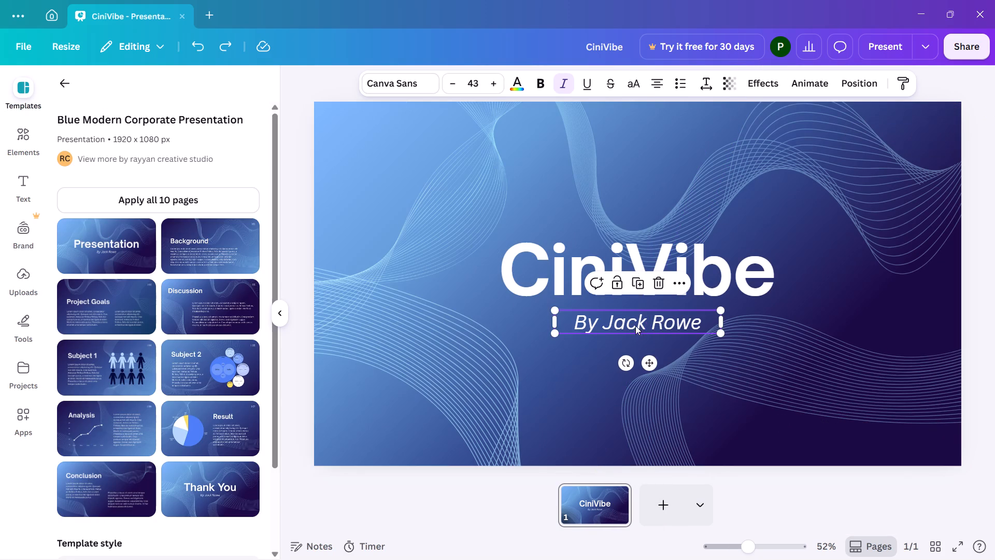
left_click_drag(633, 322, 838, 411)
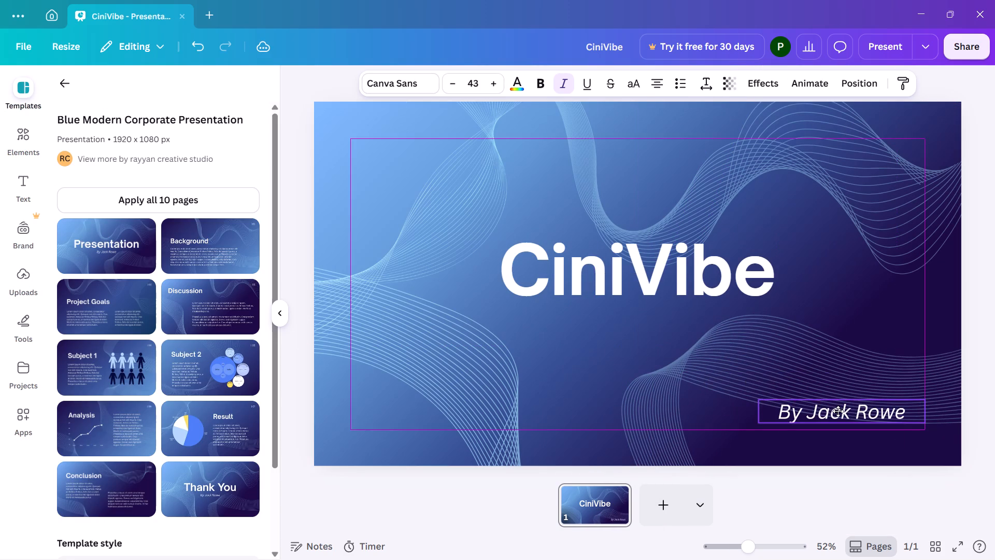
left_click_drag(838, 411, 843, 411)
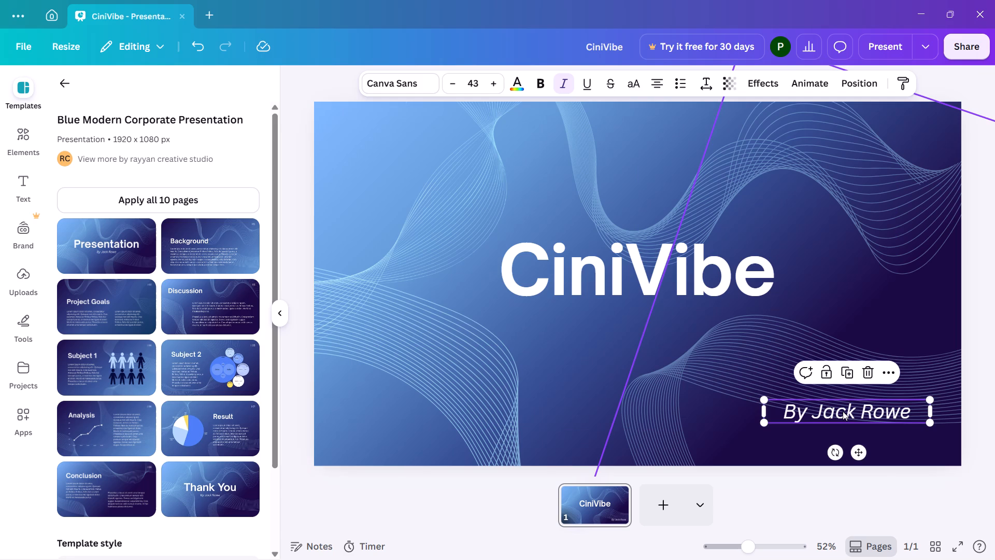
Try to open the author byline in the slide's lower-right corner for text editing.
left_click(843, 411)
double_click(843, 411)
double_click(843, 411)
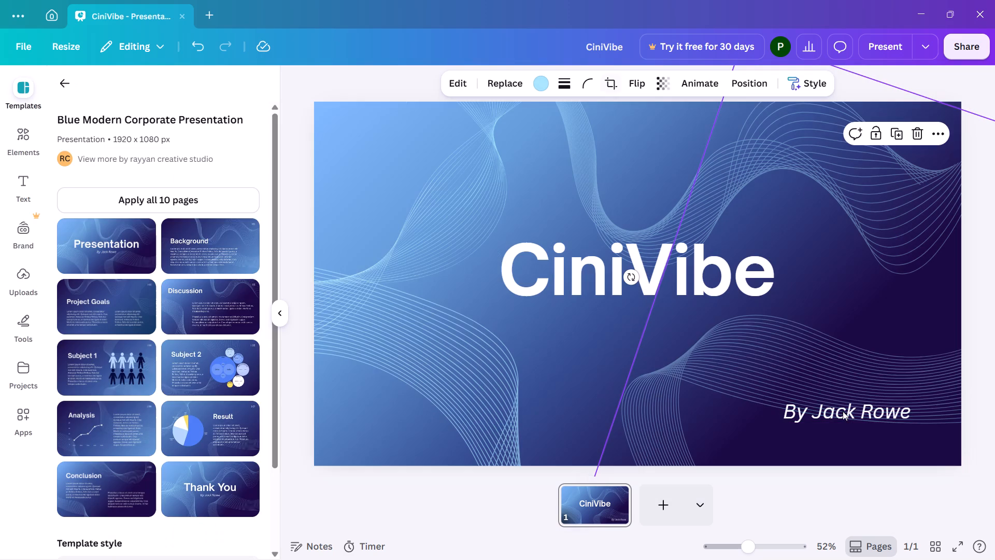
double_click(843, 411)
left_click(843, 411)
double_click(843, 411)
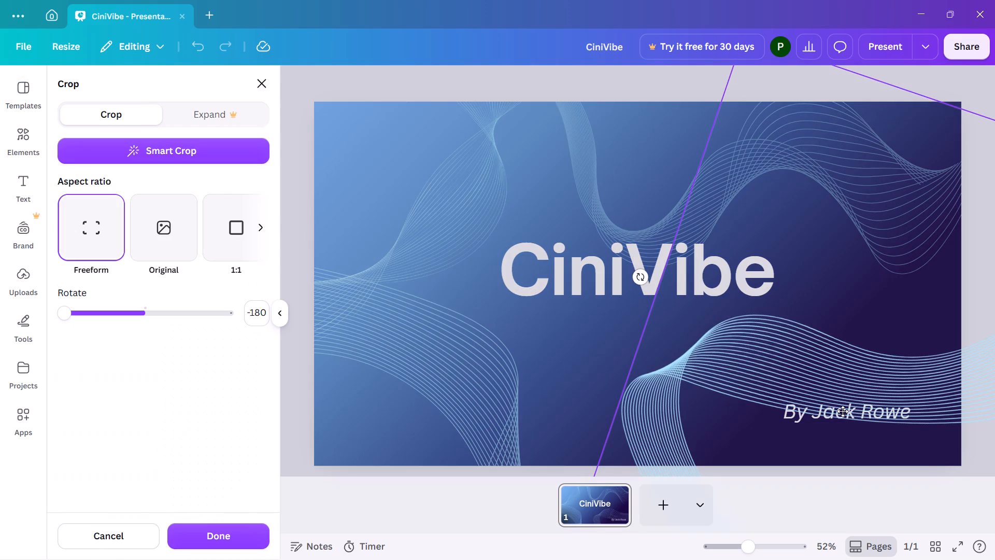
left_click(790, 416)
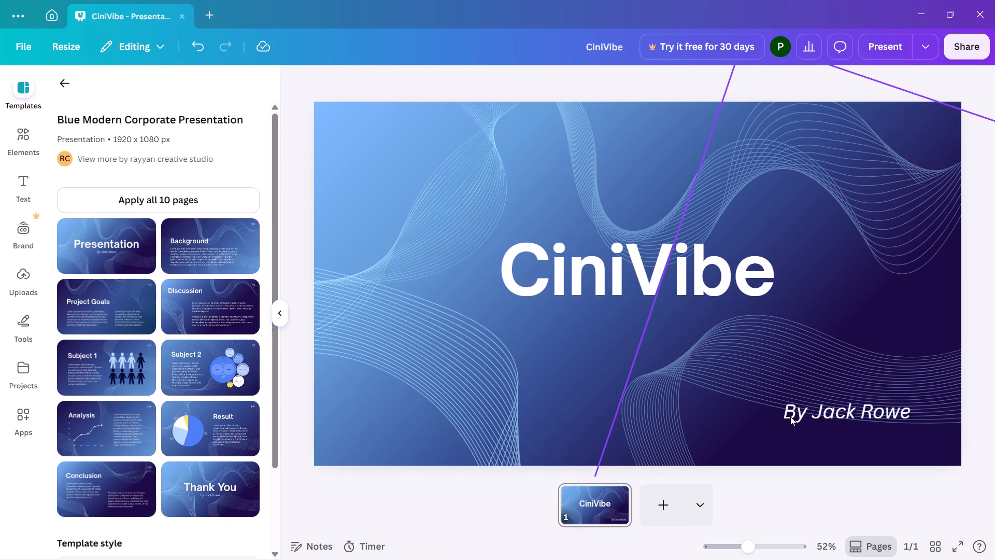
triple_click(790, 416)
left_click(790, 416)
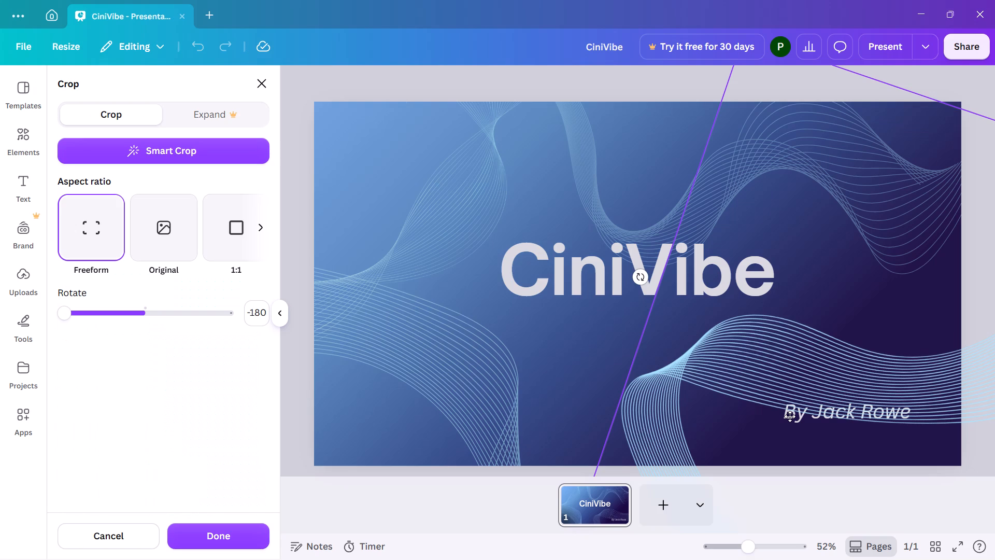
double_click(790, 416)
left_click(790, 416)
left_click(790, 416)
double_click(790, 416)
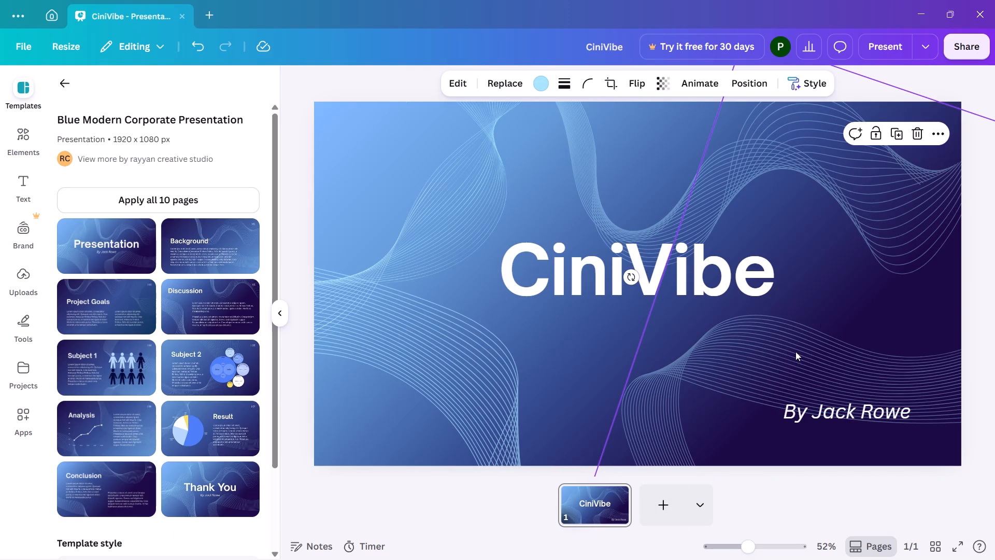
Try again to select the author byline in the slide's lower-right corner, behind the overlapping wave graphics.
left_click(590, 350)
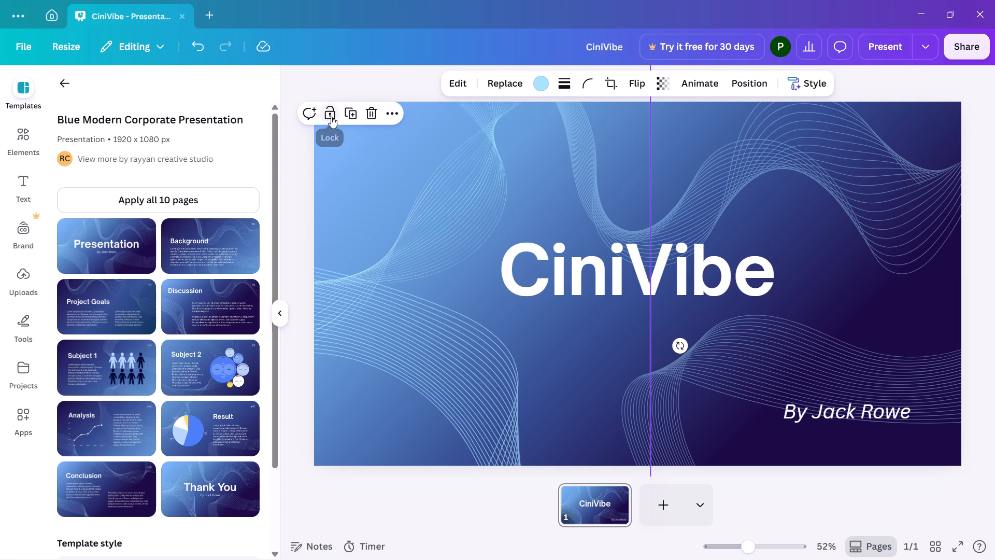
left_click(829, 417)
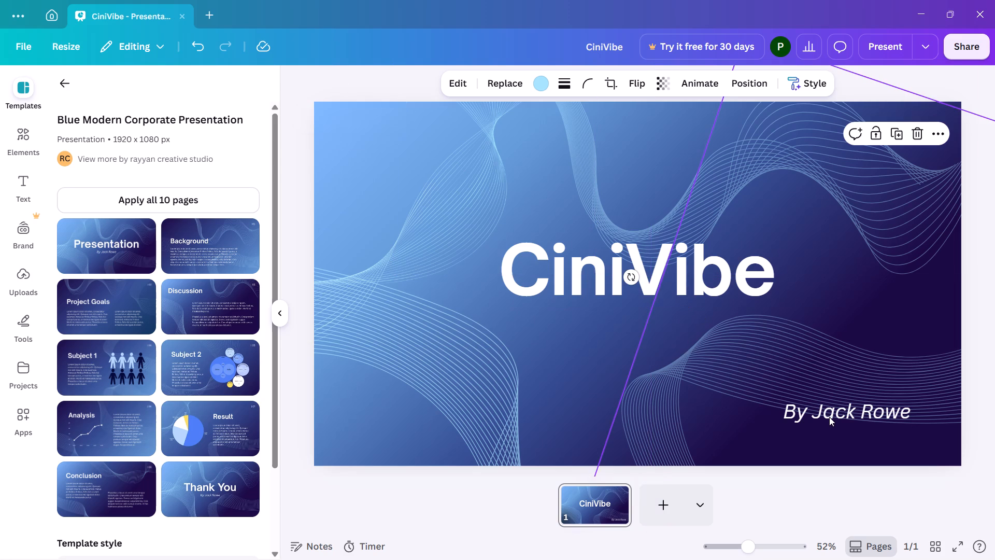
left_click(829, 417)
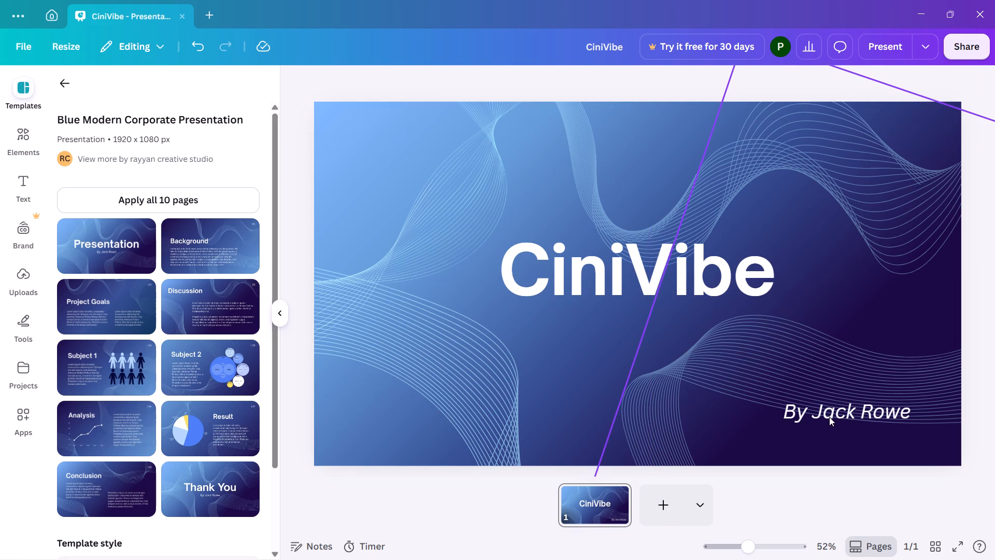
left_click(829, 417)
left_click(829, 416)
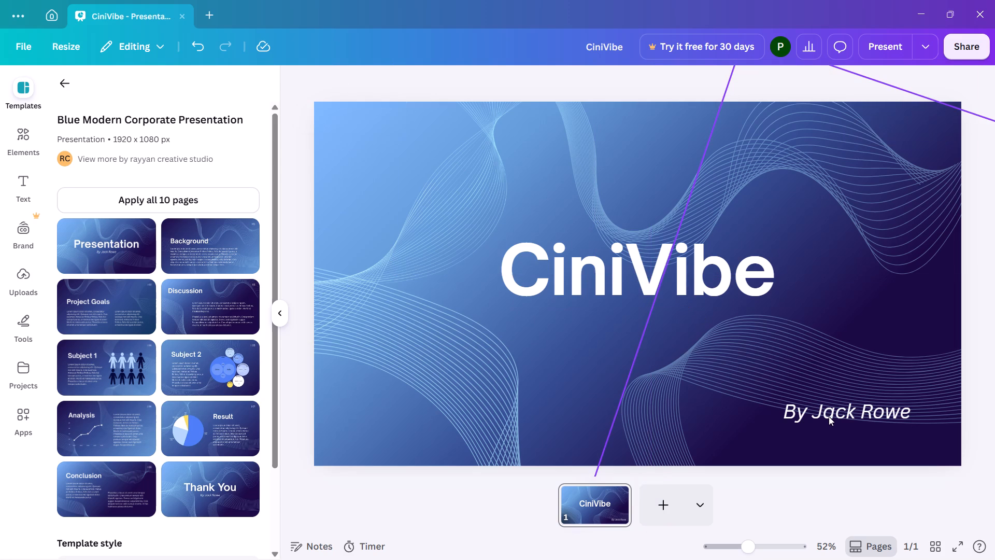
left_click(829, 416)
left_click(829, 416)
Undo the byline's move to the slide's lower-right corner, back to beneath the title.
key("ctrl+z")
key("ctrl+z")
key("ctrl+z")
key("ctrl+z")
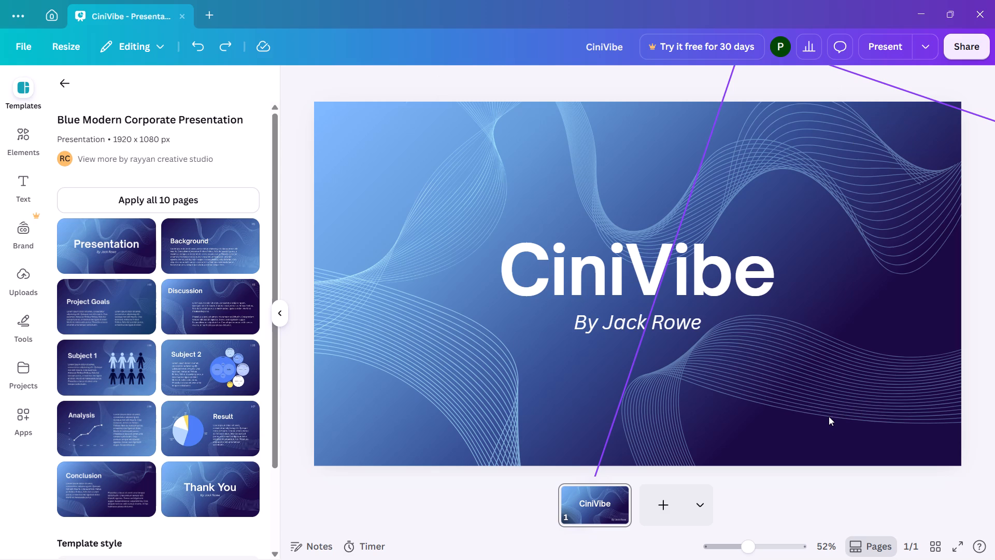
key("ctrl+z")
Replace the byline beneath the title with "by" followed by the two presenters' full names joined by "and".
double_click(612, 326)
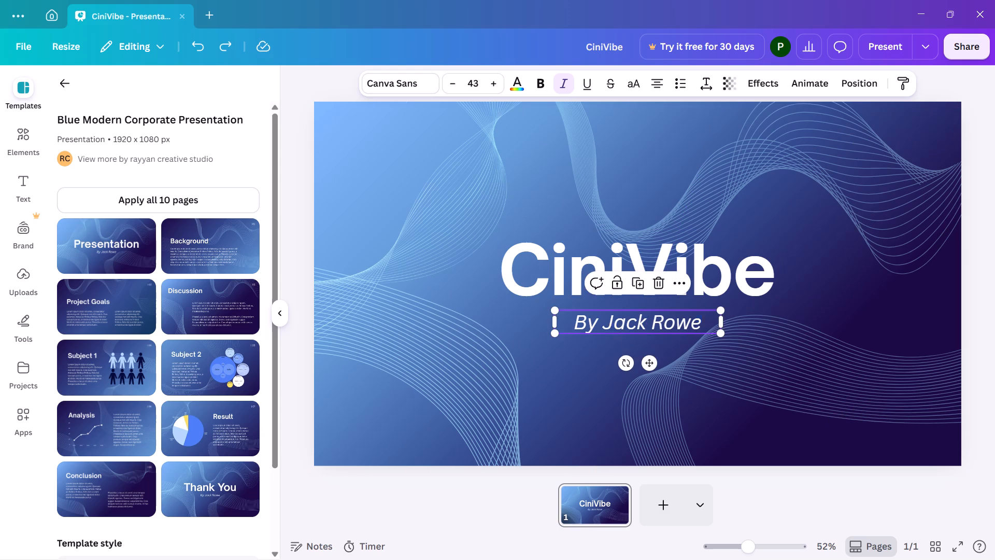
key("BackSpace")
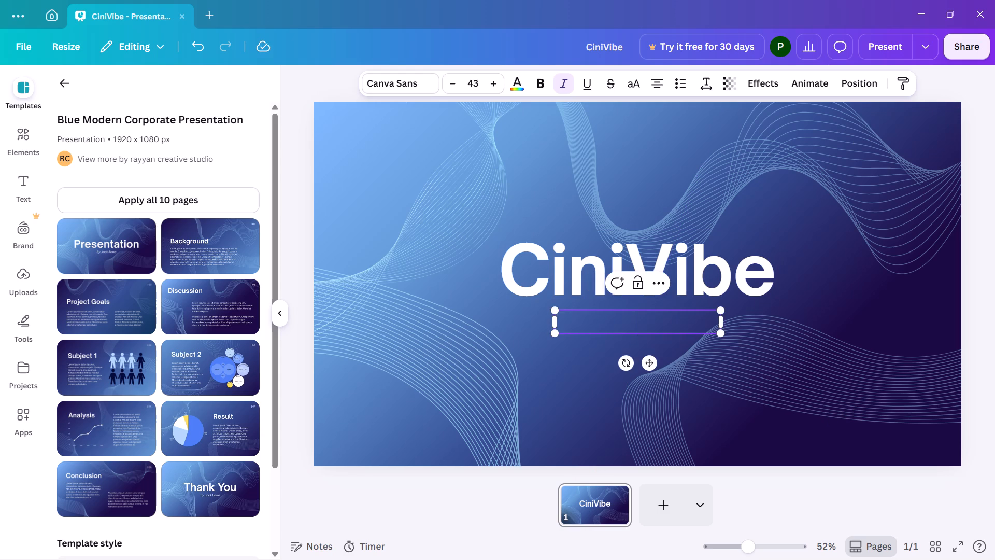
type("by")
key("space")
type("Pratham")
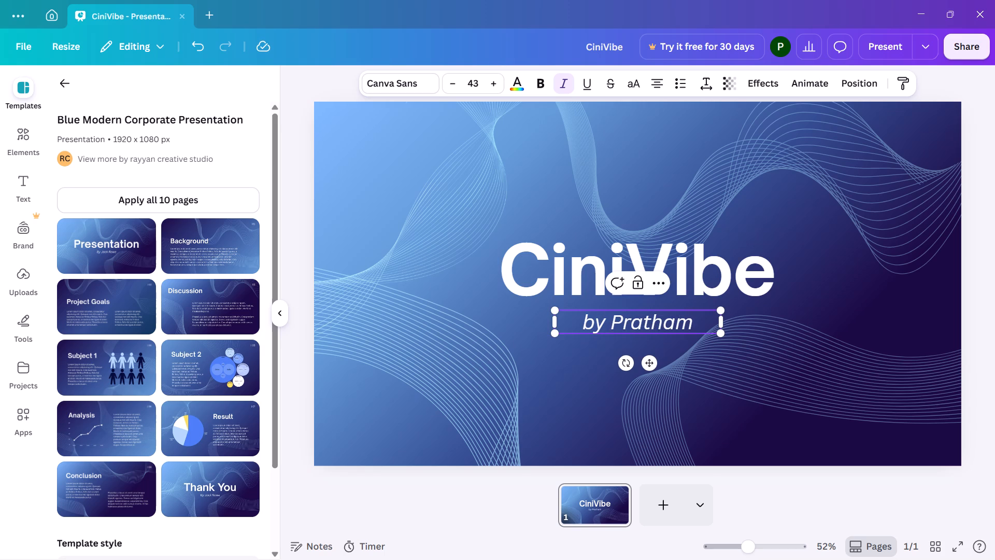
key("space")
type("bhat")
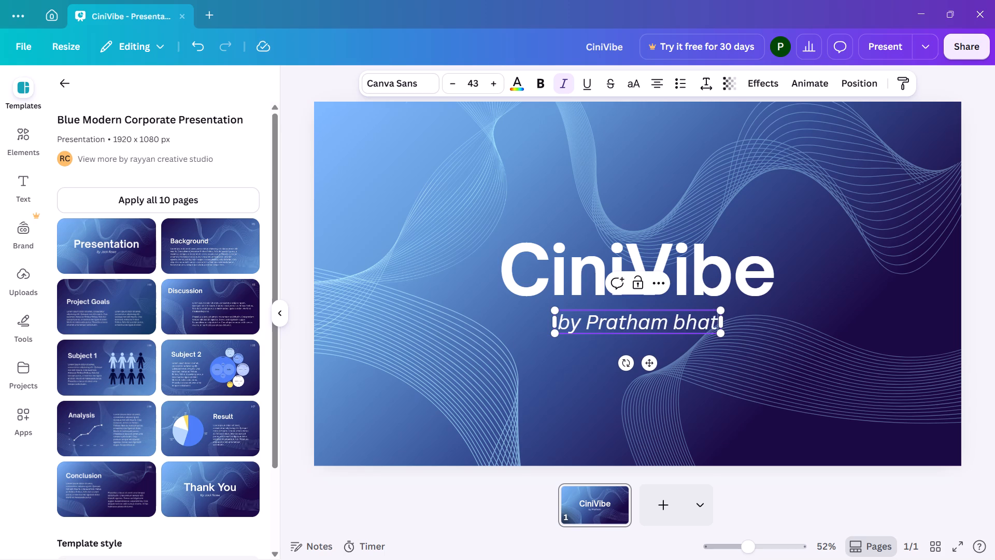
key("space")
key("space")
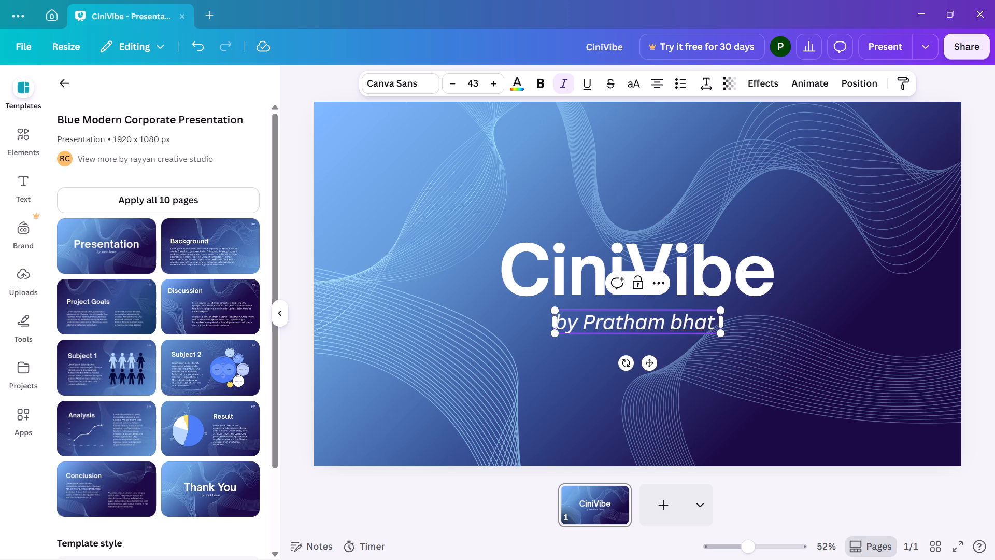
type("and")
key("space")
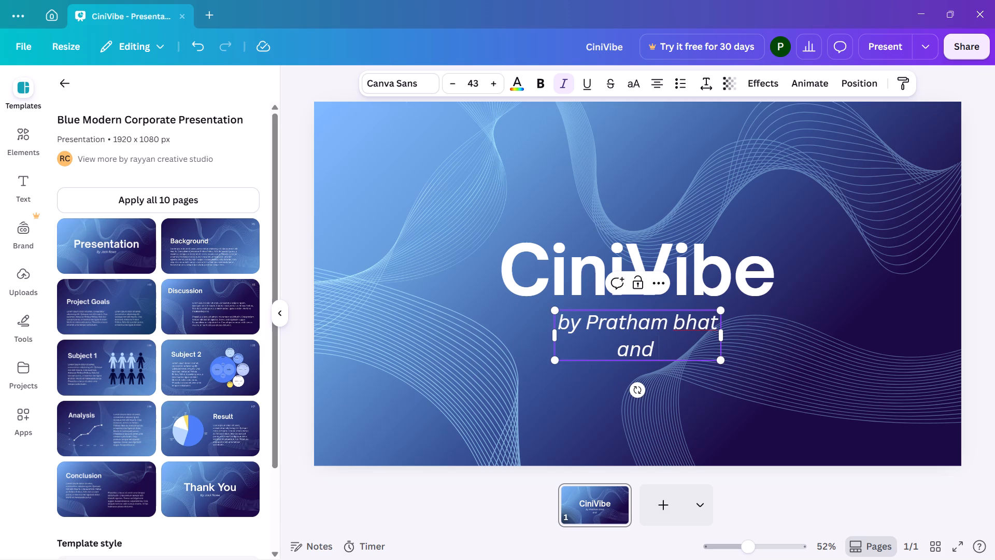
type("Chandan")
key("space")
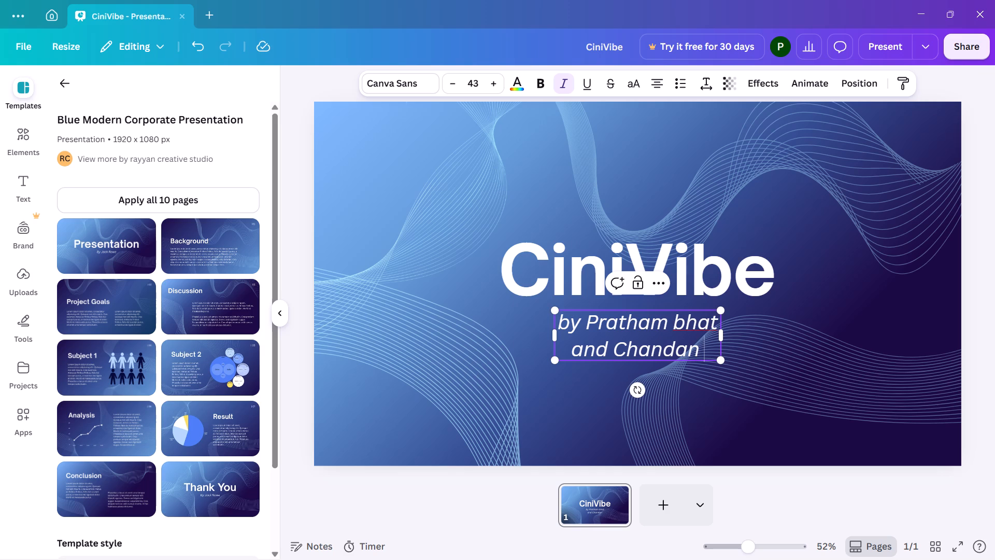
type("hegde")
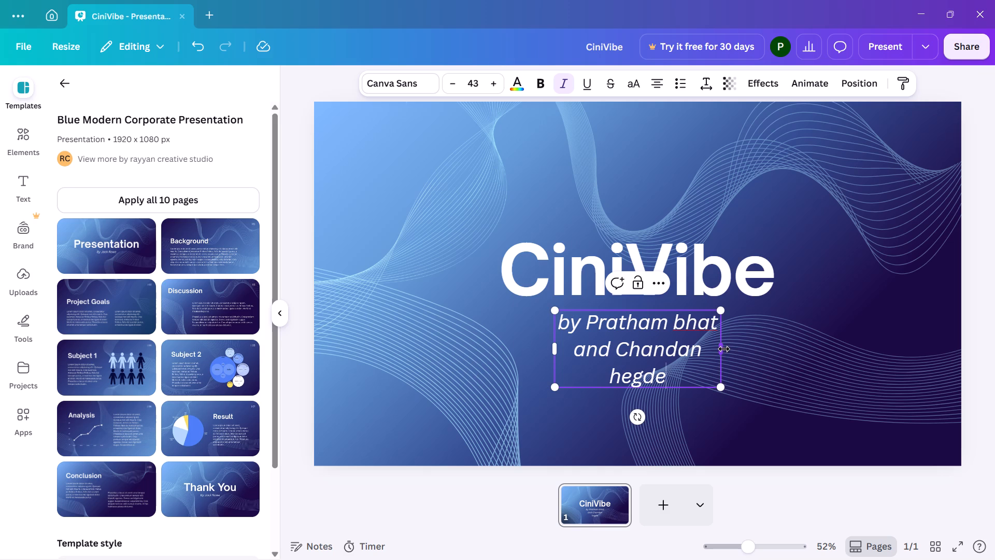
Widen the byline's text box to about the title's end so its text wraps onto two lines.
left_click_drag(722, 350, 737, 349)
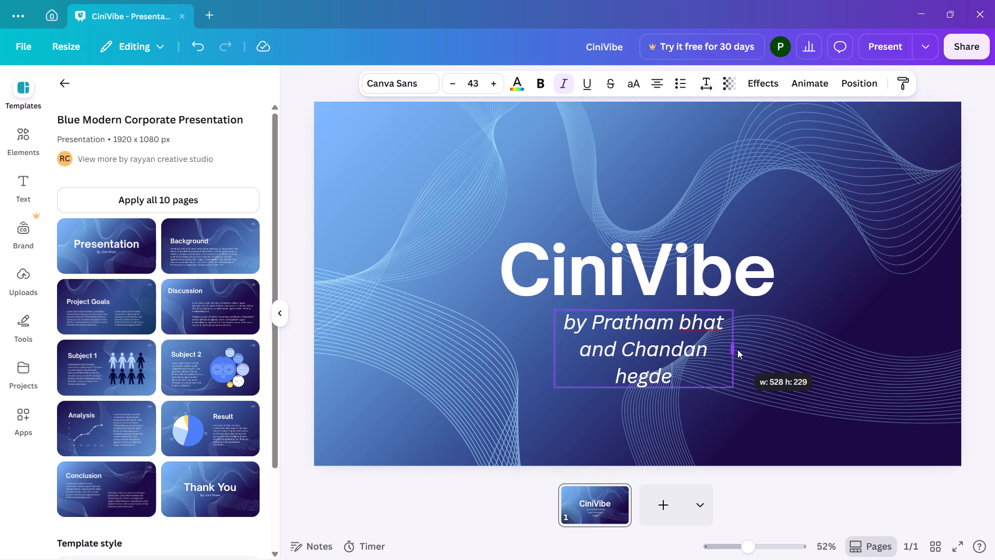
left_click_drag(737, 349, 781, 344)
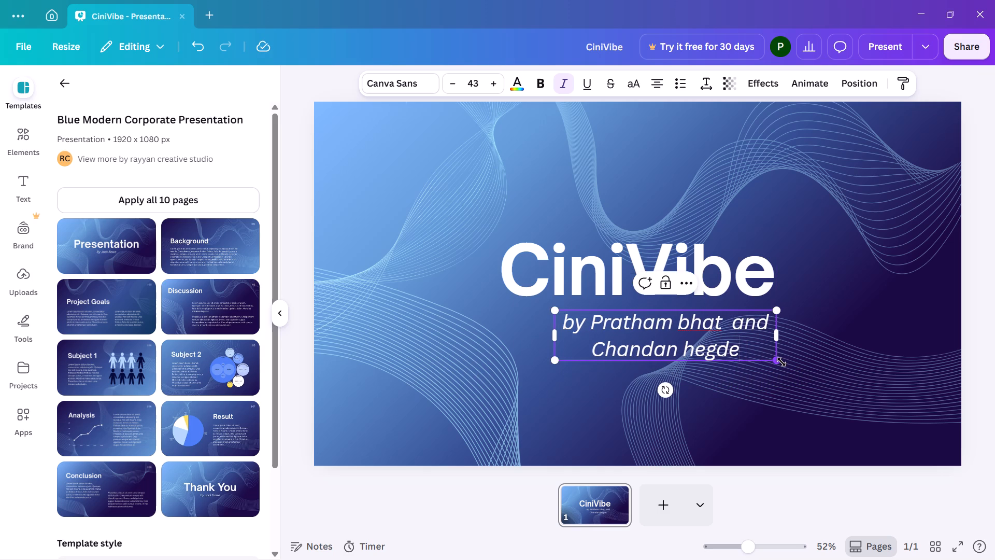
Scale the two-line byline down proportionally to a font size of 26.8.
left_click_drag(775, 362, 750, 342)
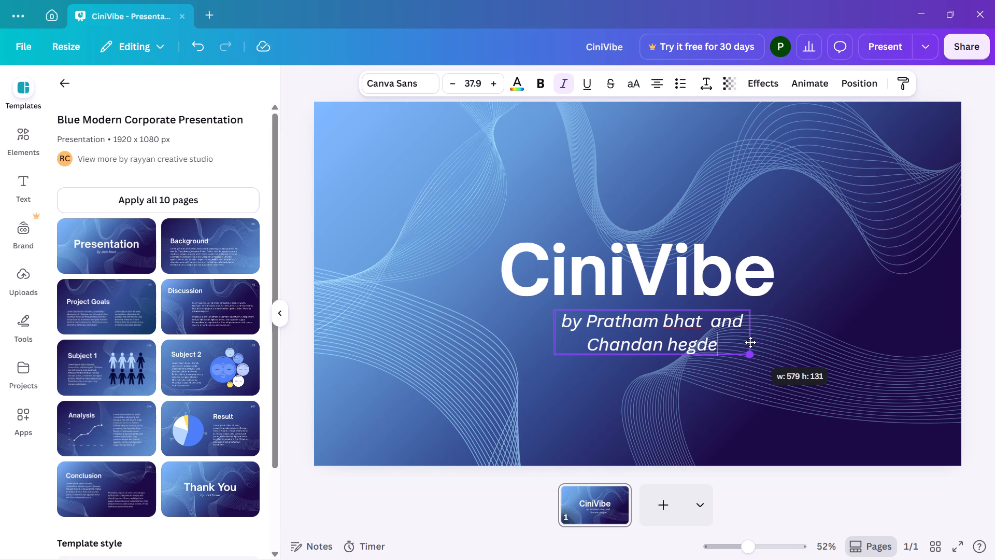
left_click_drag(750, 342, 697, 334)
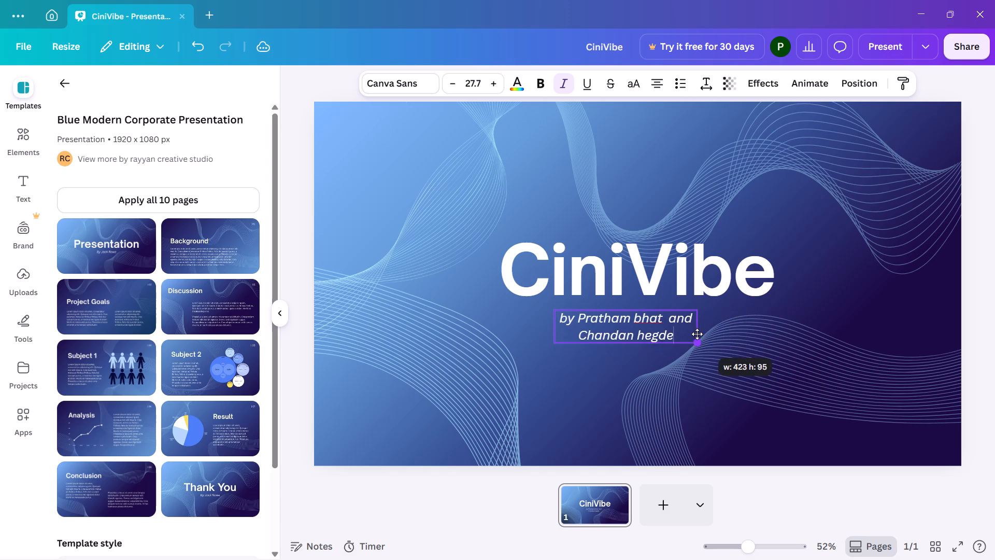
left_click_drag(697, 334, 694, 332)
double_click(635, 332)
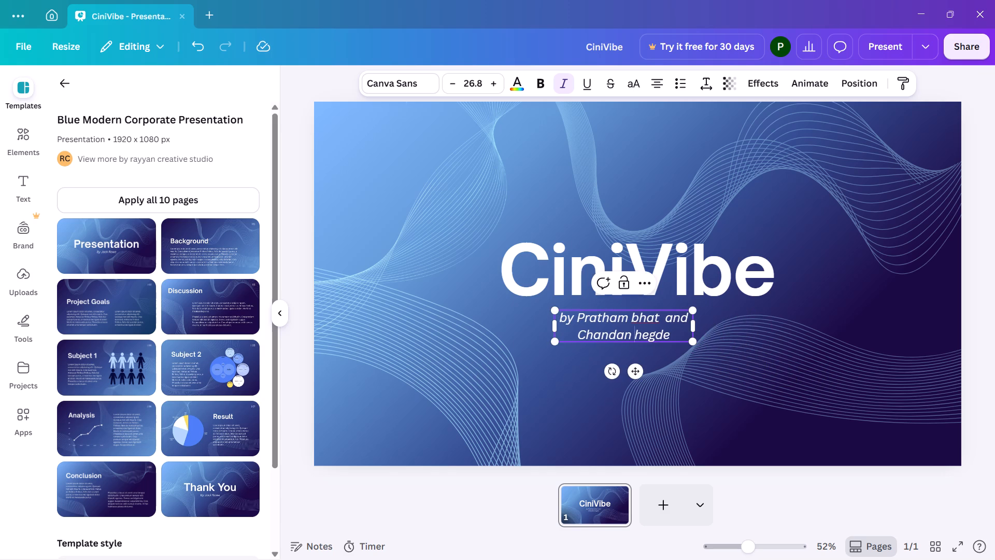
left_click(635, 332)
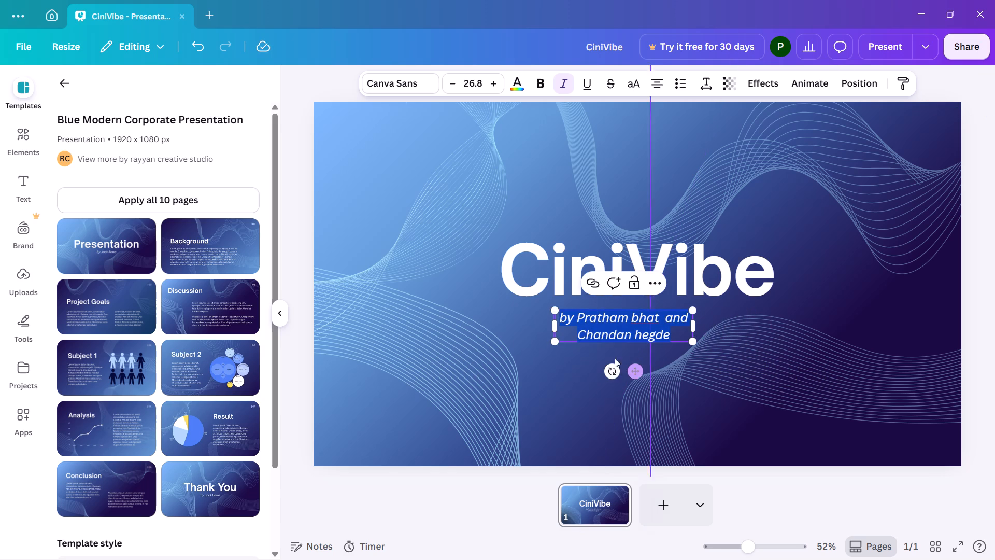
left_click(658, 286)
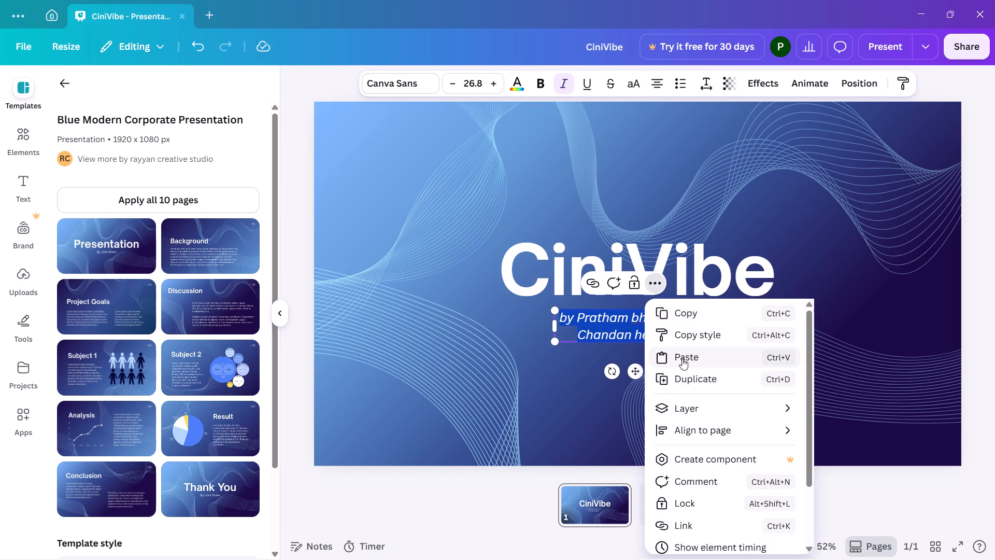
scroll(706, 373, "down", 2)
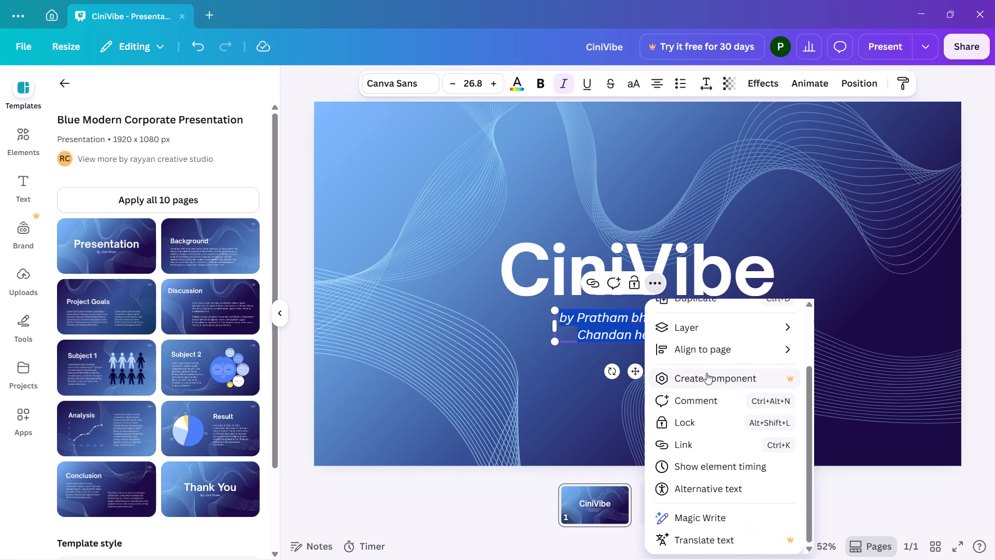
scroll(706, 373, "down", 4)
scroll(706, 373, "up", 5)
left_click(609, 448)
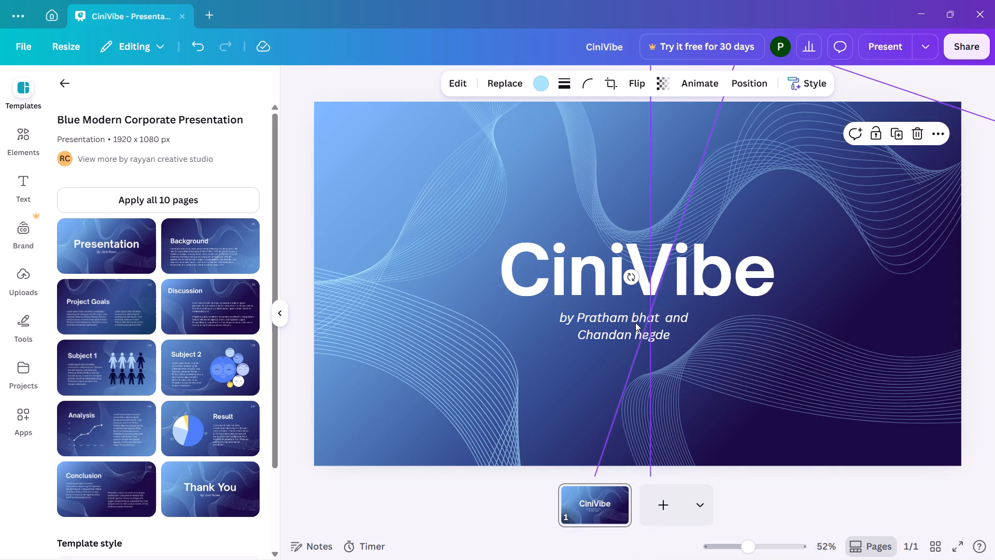
Open the text colour options for the byline beneath the title.
left_click(589, 322)
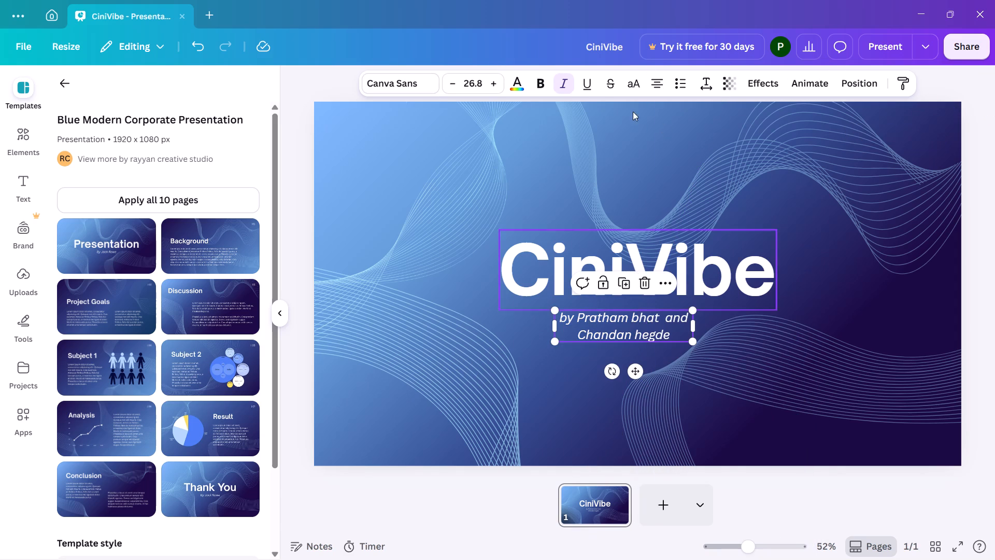
left_click(522, 86)
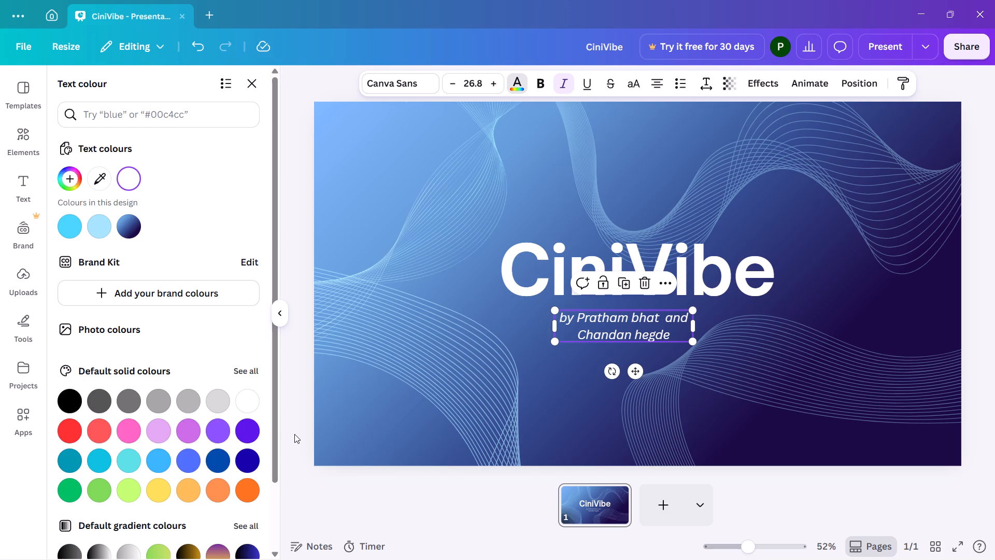
left_click(245, 347)
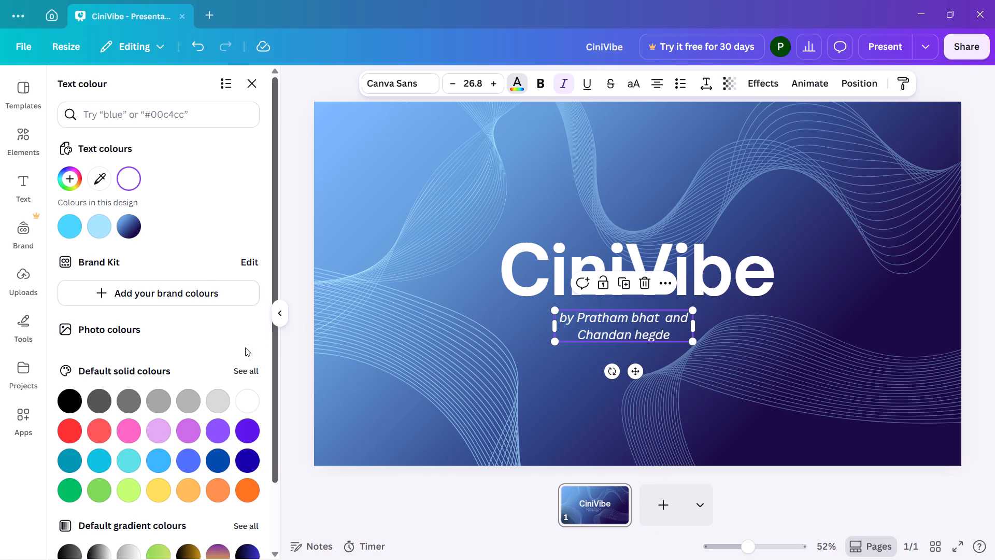
Move the two-line byline from beneath the title to the slide's lower-right corner, just inside the slide's edges.
left_click_drag(598, 331, 704, 379)
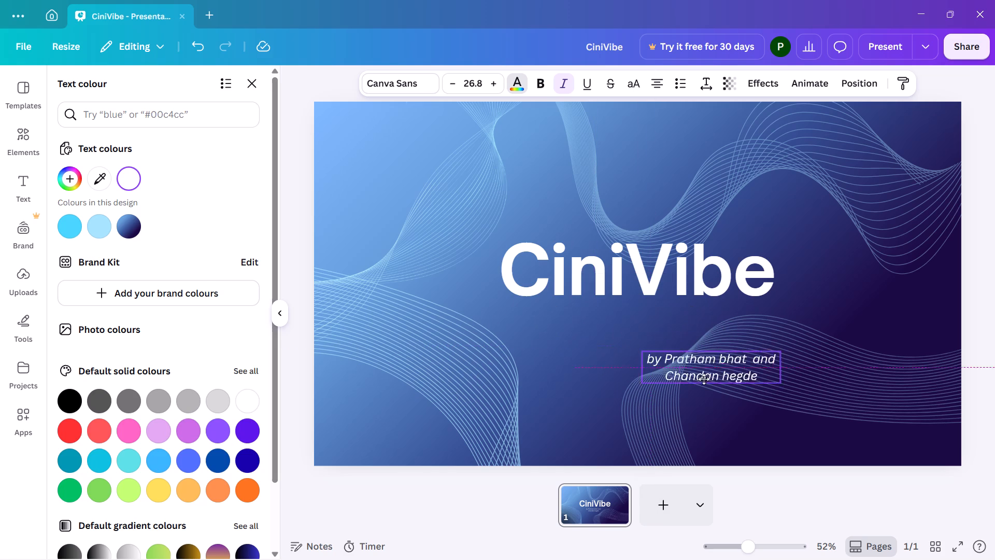
left_click_drag(704, 379, 852, 447)
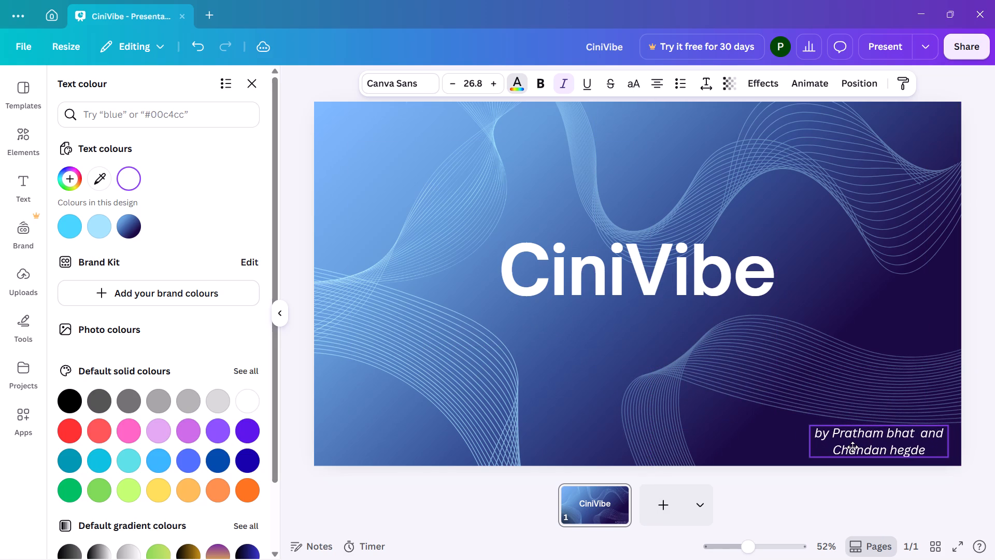
Nudge the two-line byline slightly down and left in the slide's lower-right corner, just above the bottom edge.
left_click_drag(852, 447, 851, 451)
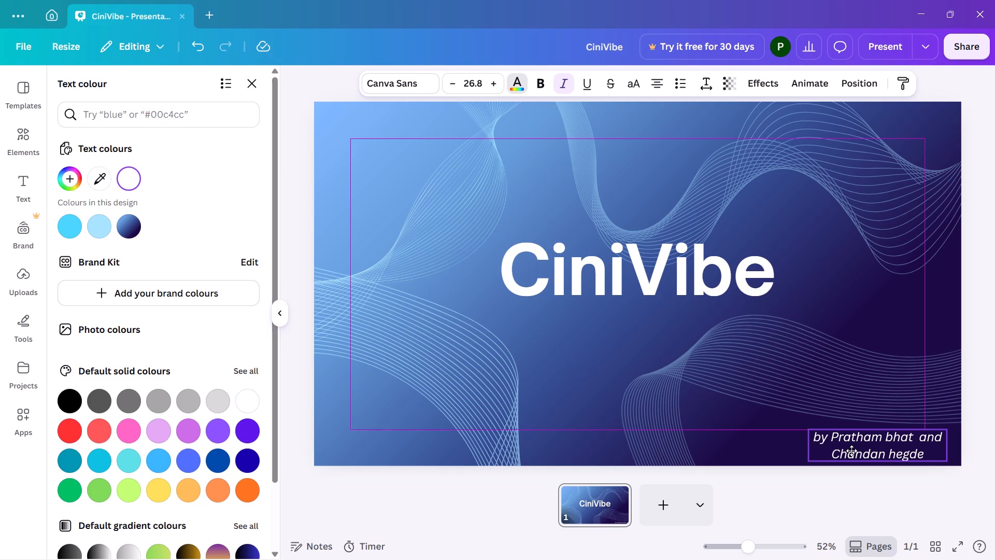
left_click_drag(851, 451, 855, 453)
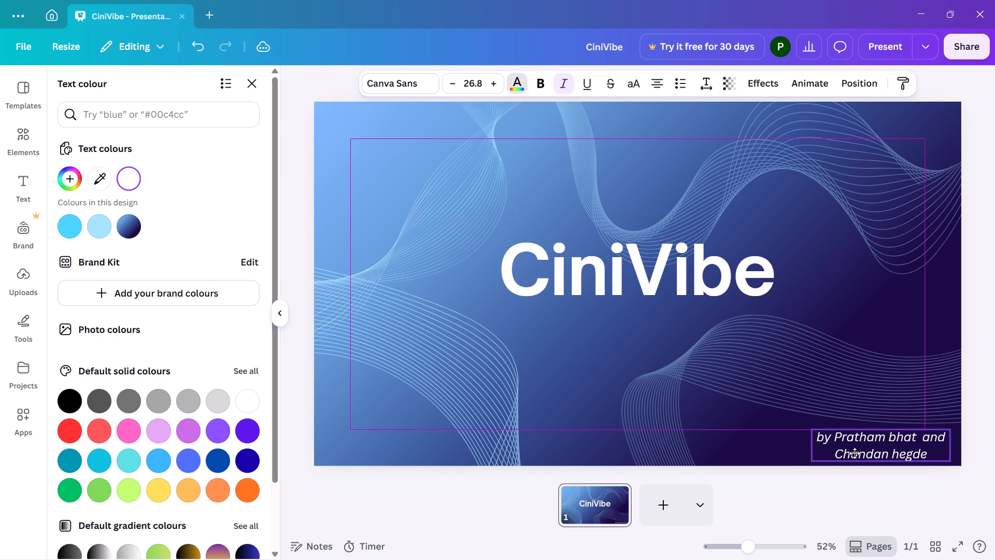
left_click_drag(855, 453, 847, 453)
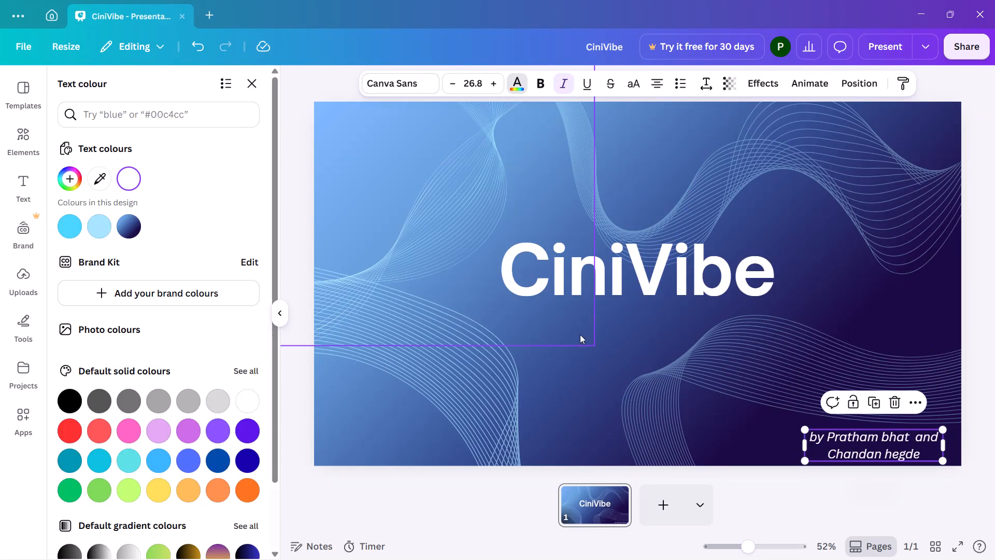
Add the Blue Modern Corporate template's Background layout as a new page after the title slide.
left_click(675, 285)
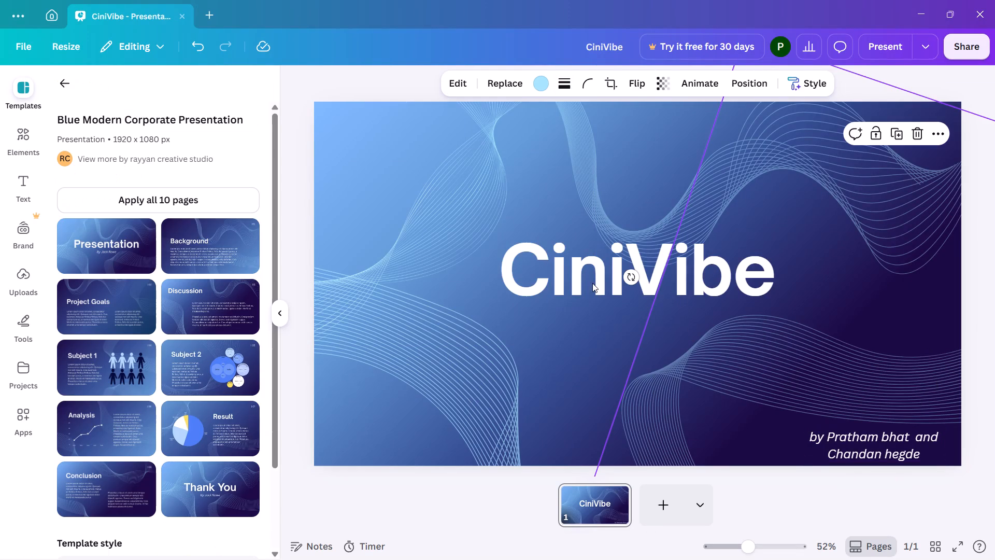
left_click(586, 283)
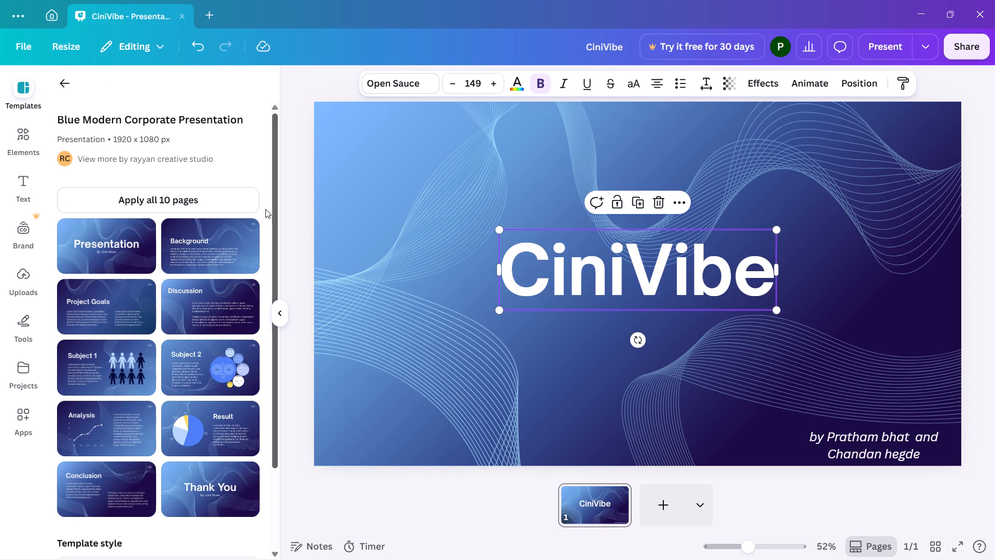
left_click(185, 256)
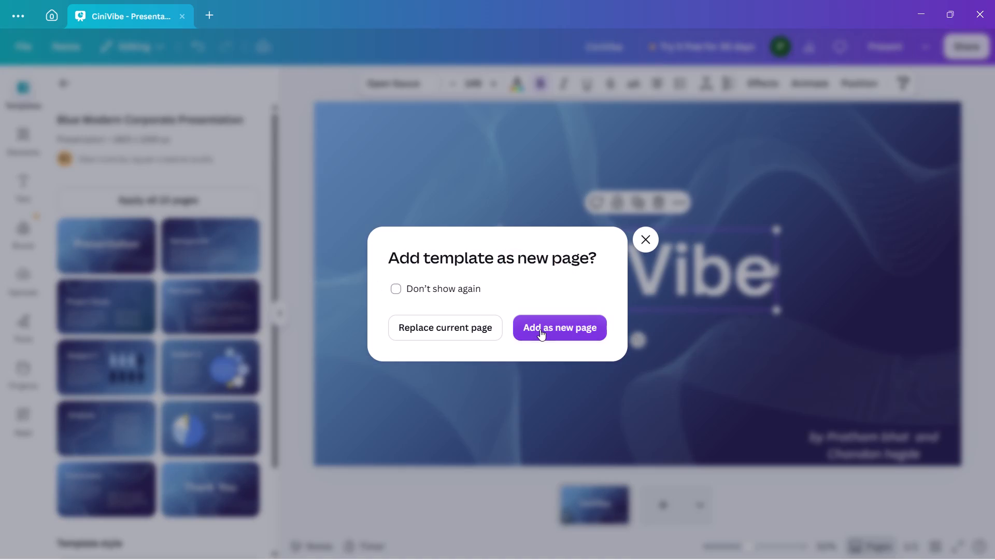
left_click(540, 329)
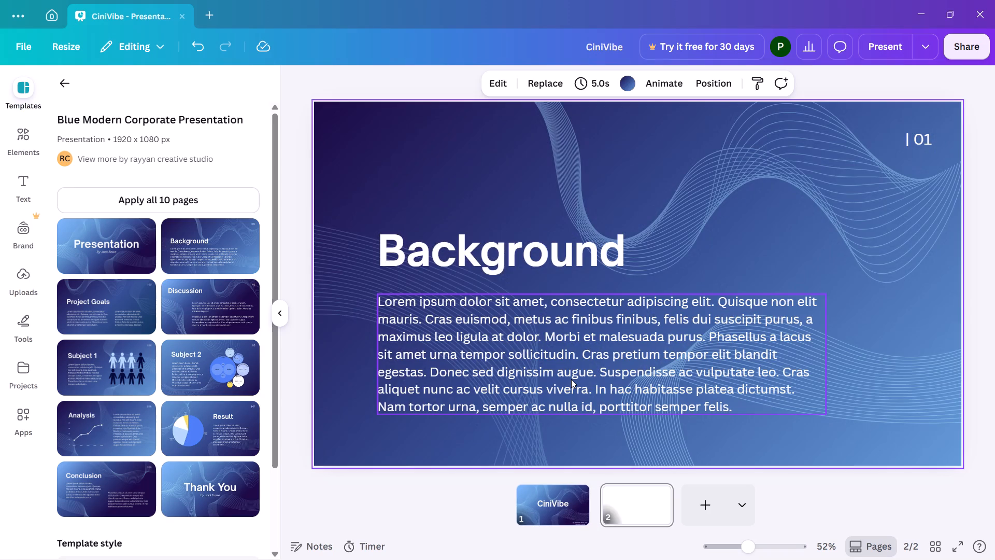
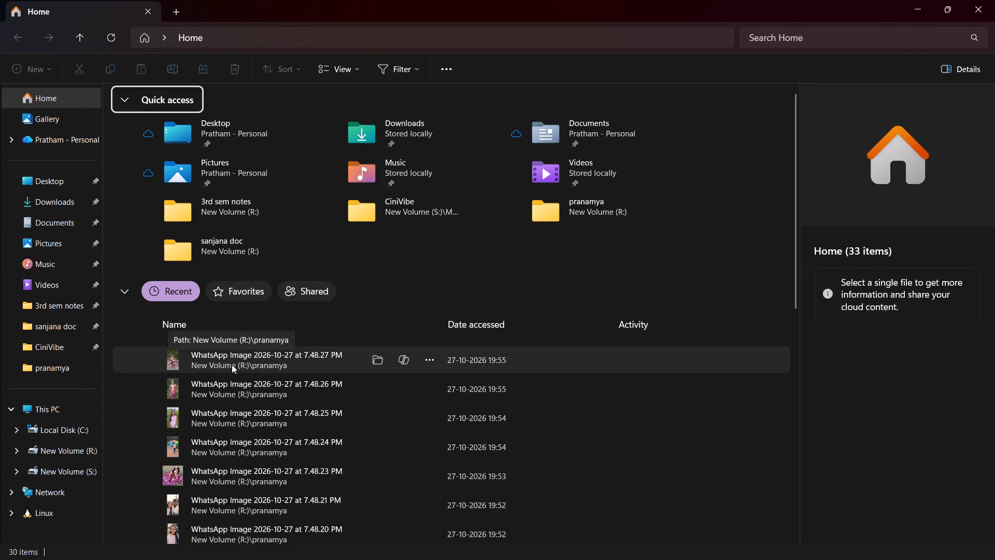
Look for the captured CiniVibe screenshots in File Explorer, checking Pictures, its Camera Roll folder and the recent files on Home.
key("ctrl+r")
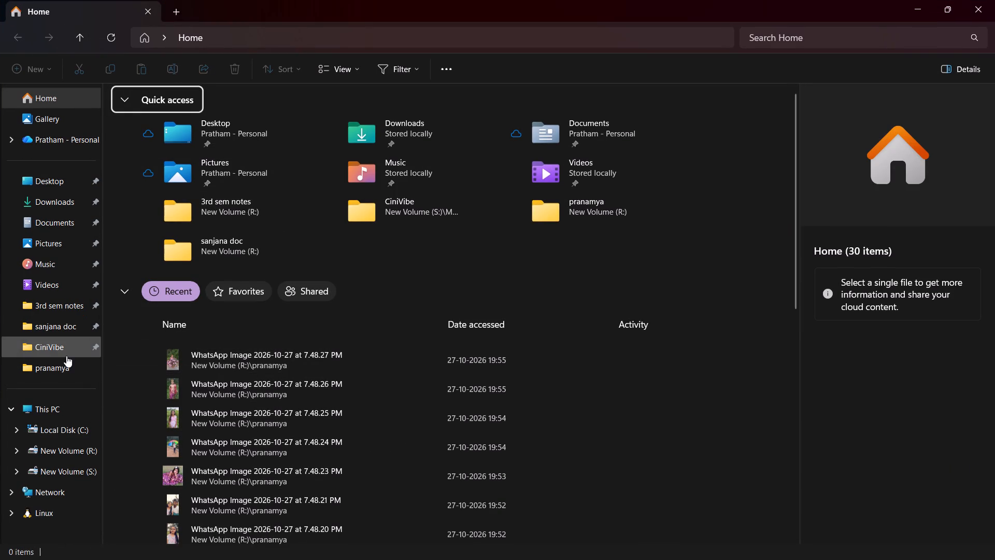
left_click(53, 243)
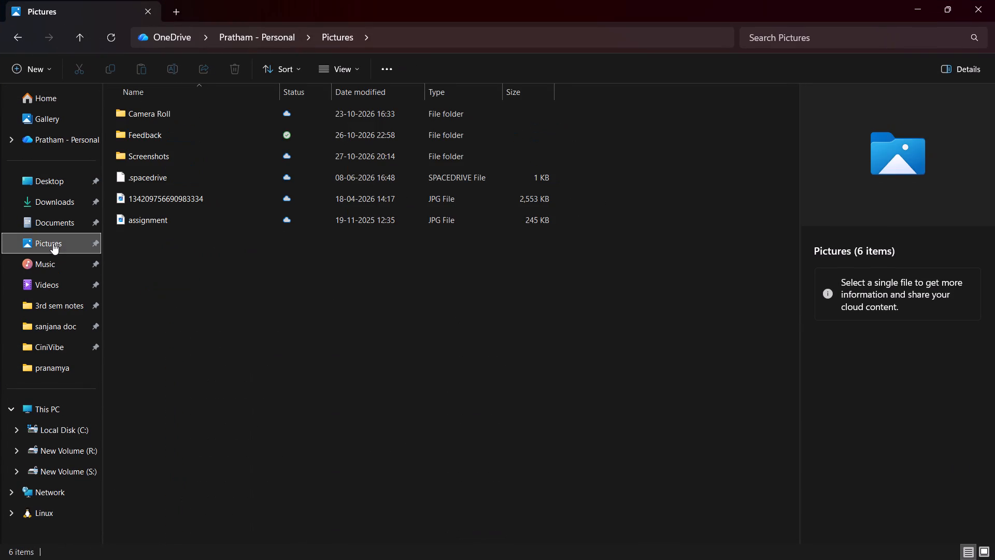
double_click(150, 115)
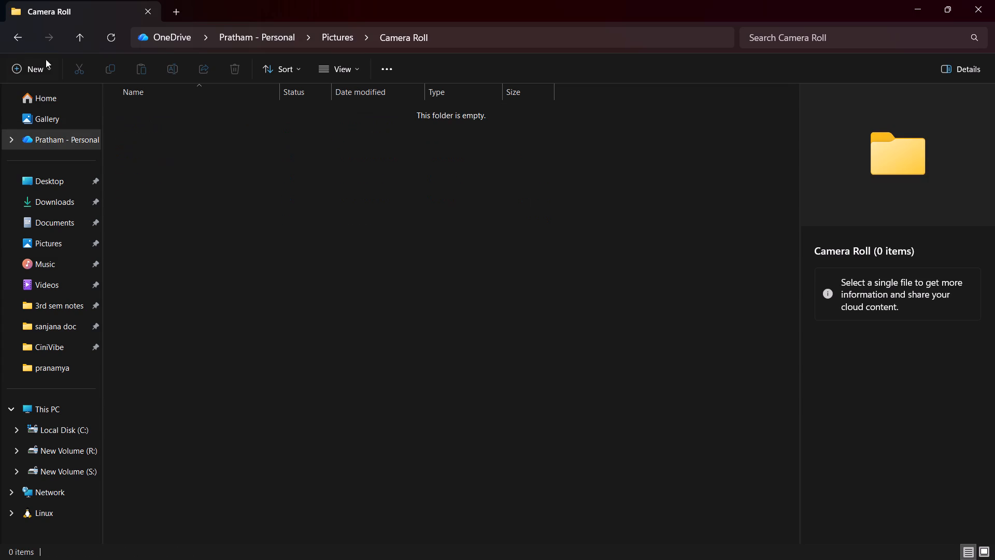
left_click(7, 33)
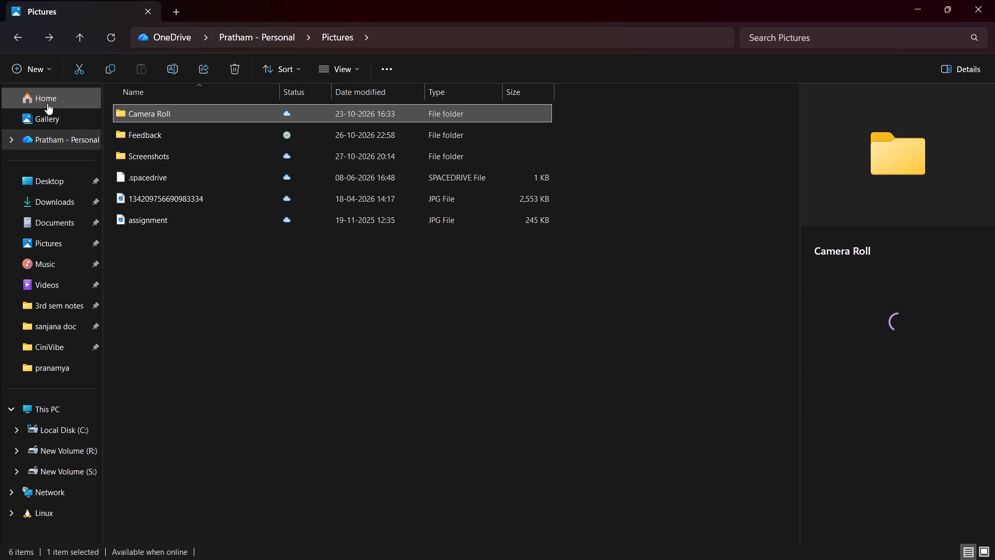
left_click(47, 102)
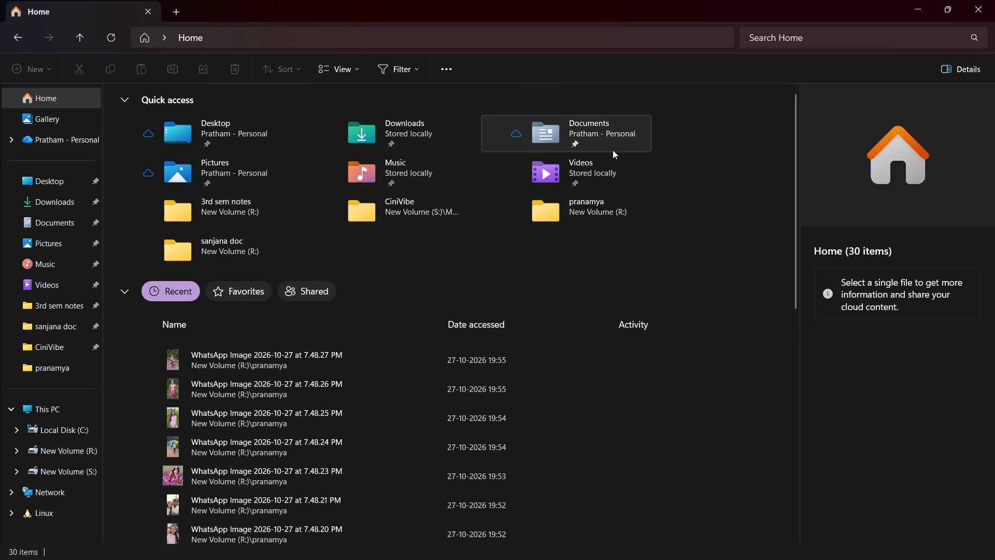
scroll(305, 406, "down", 7)
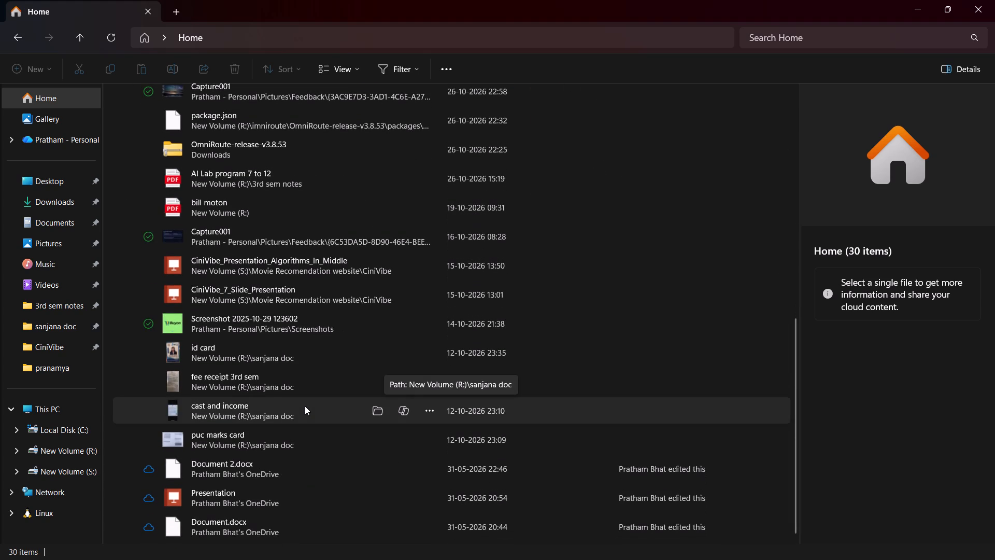
Look in the Screenshots folder under Pictures for the saved website captures, and close the file explorer window.
scroll(305, 406, "down", 3)
scroll(305, 406, "up", 13)
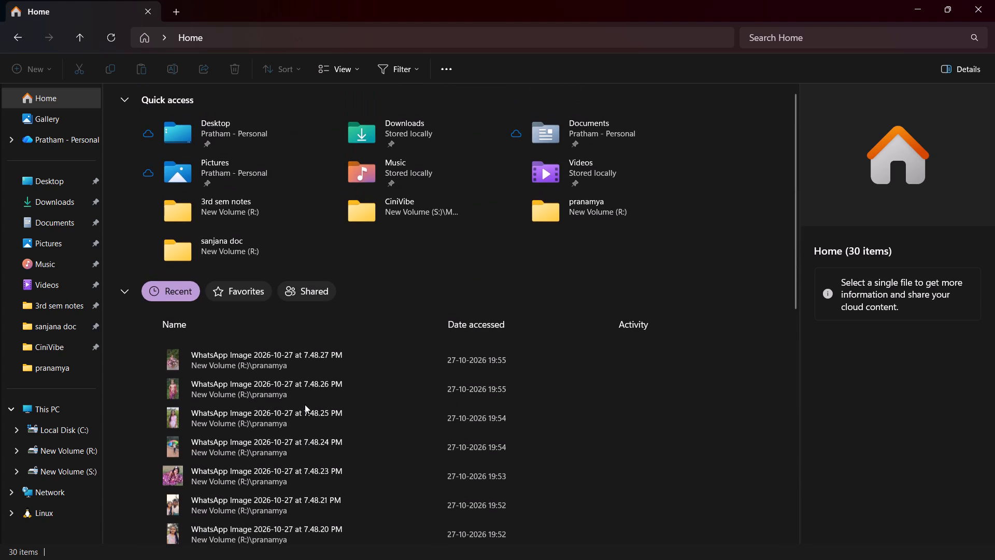
scroll(305, 404, "up", 1)
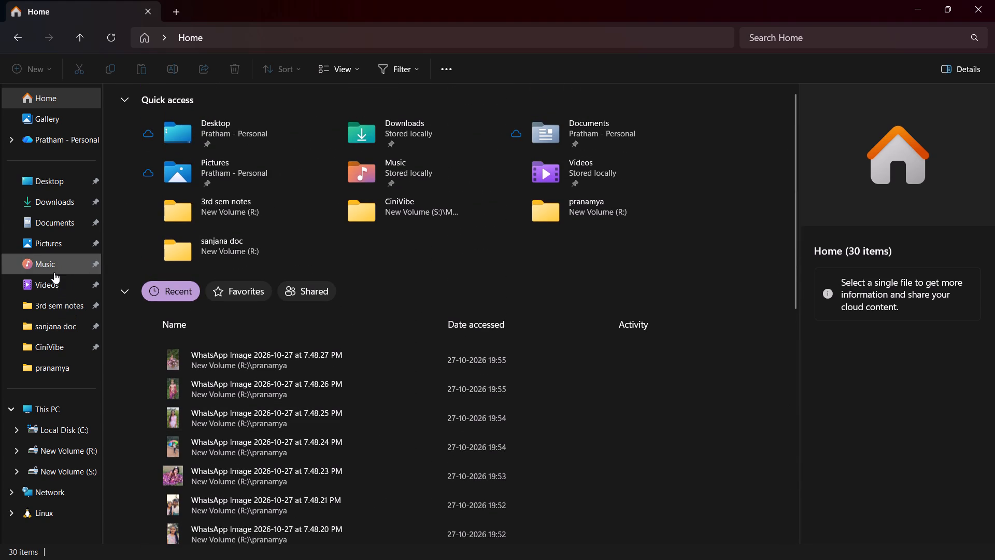
left_click(47, 242)
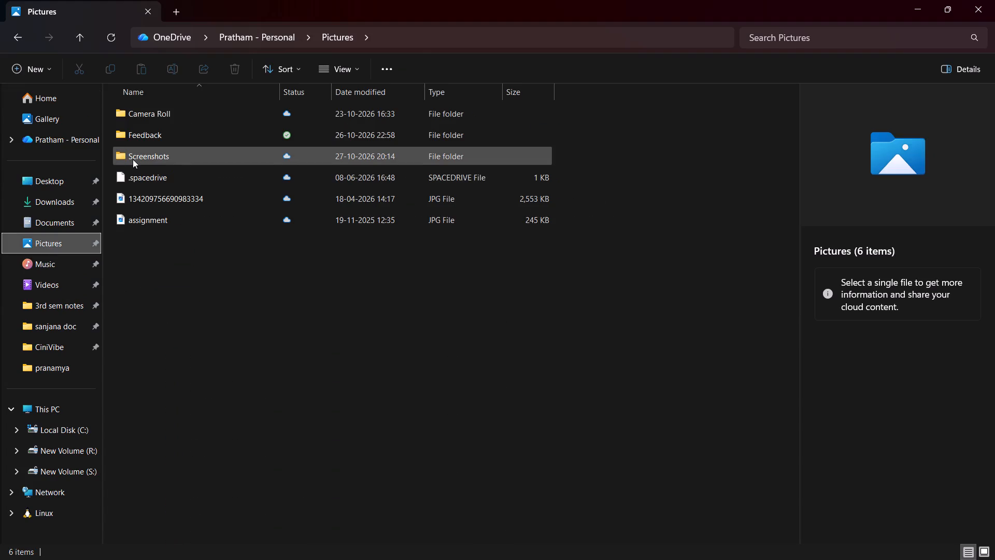
double_click(133, 159)
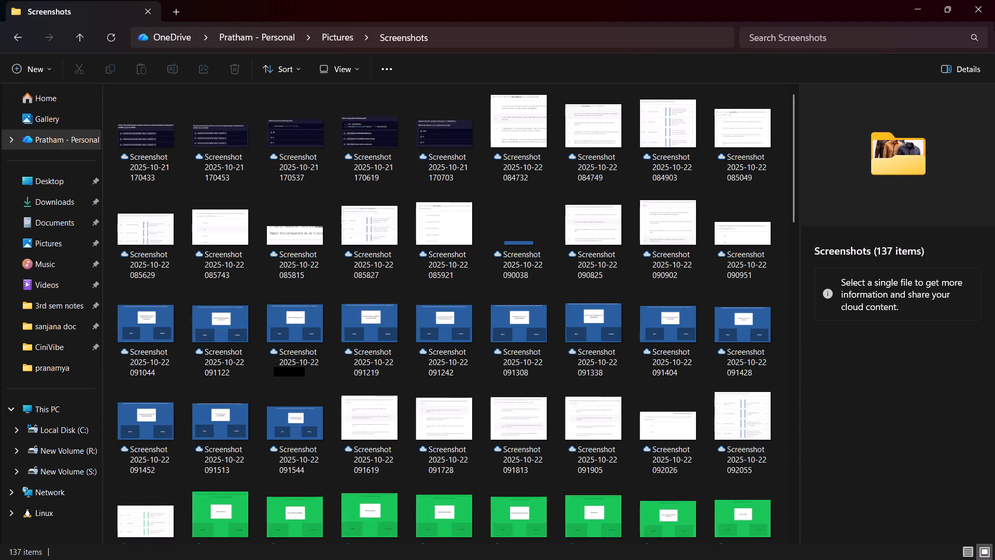
left_click(987, 2)
Switch to Canva and start a device upload for the new AI chat, opening the Screenshots folder in Pictures.
key("alt+Tab")
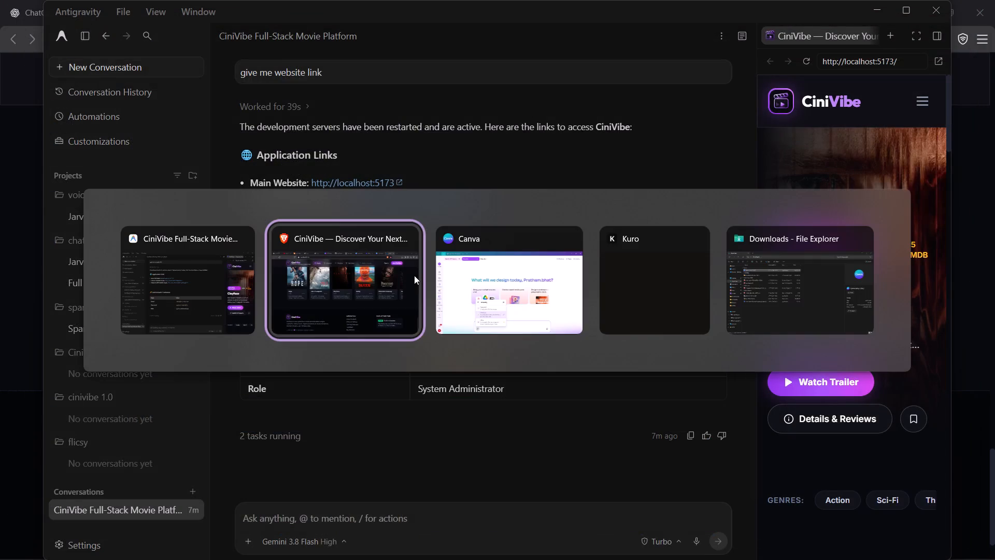
key("alt+Tab")
left_click(516, 433)
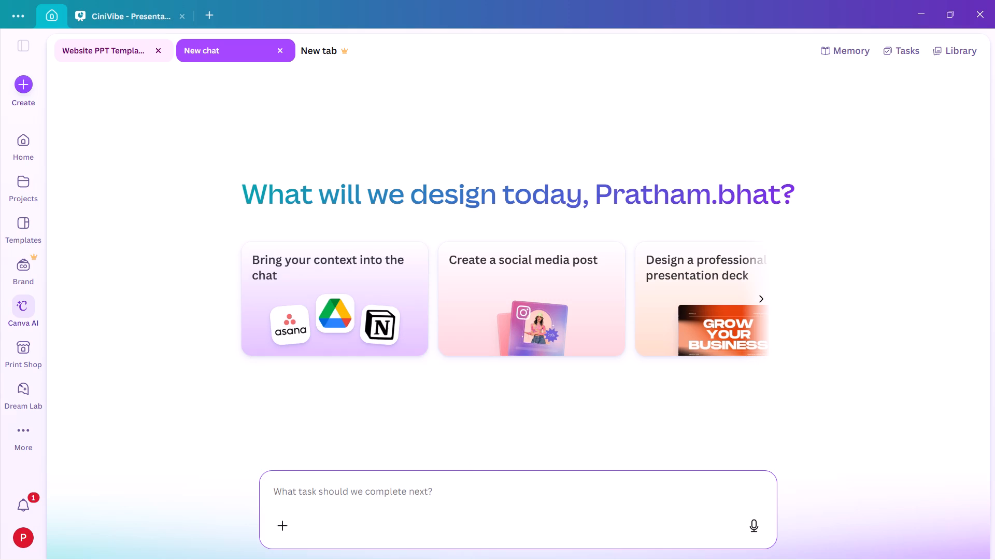
left_click(277, 537)
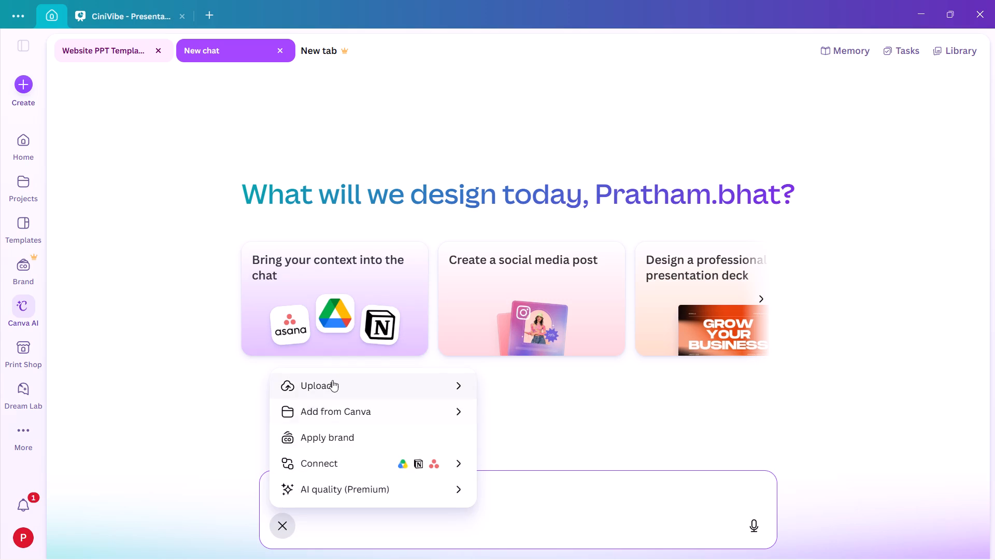
left_click(332, 380)
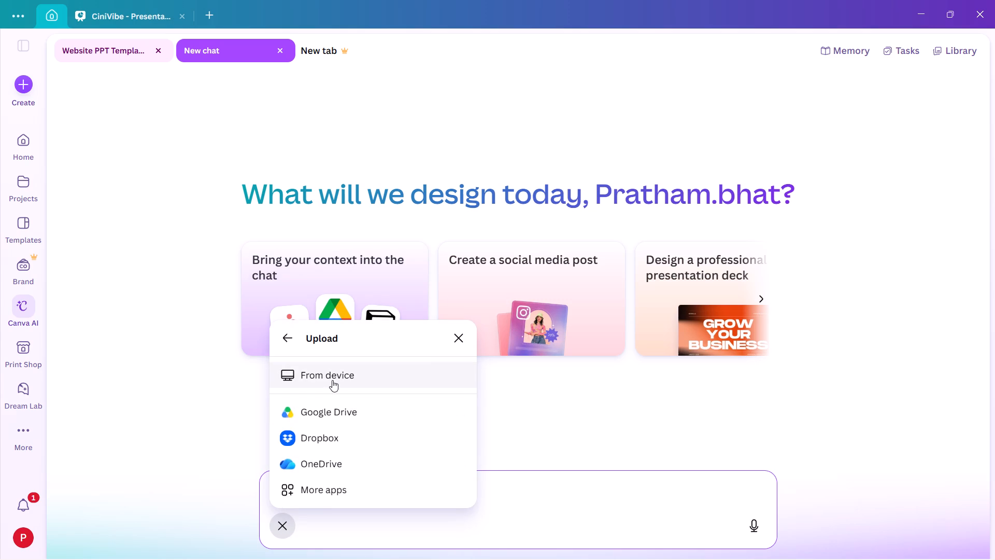
left_click(332, 380)
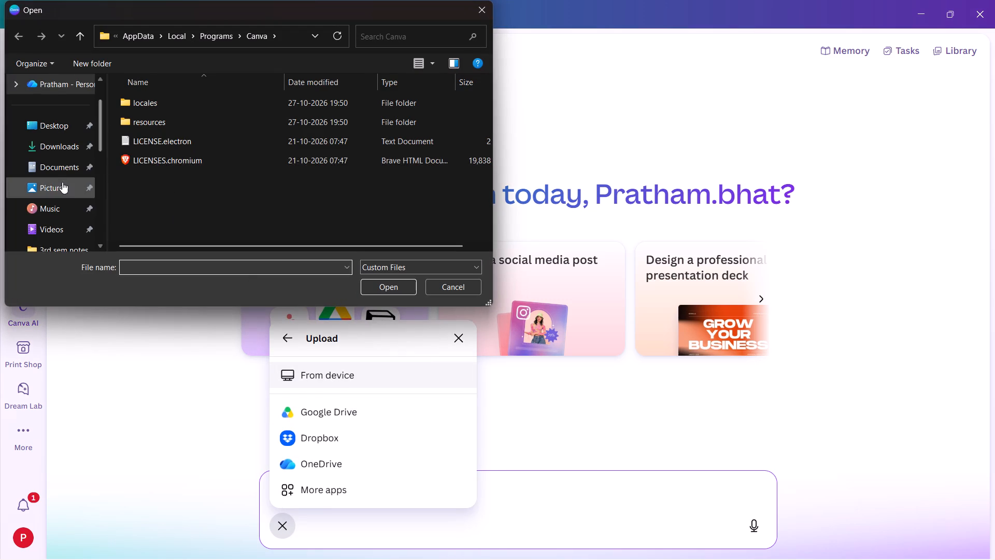
scroll(52, 208, "down", 2)
scroll(52, 208, "up", 3)
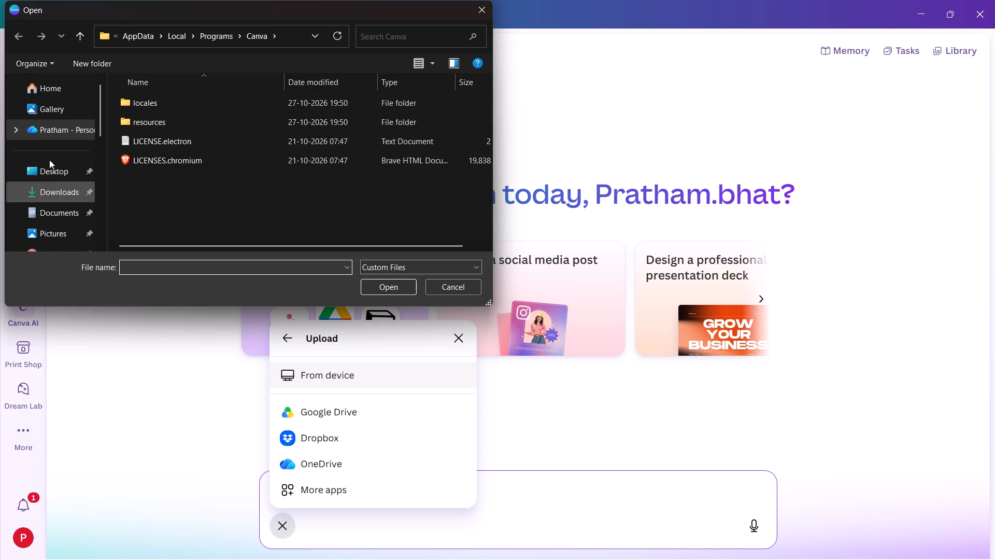
left_click(54, 232)
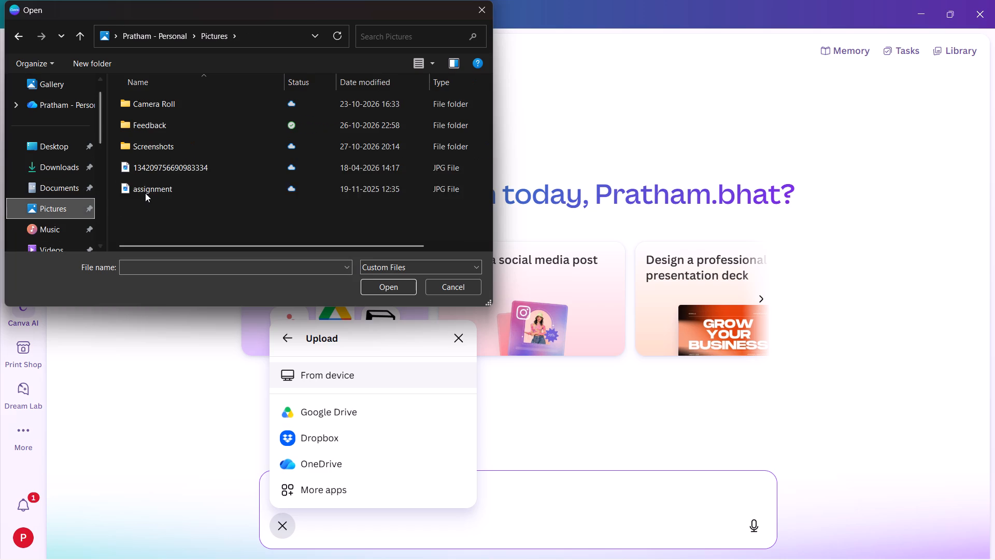
double_click(176, 144)
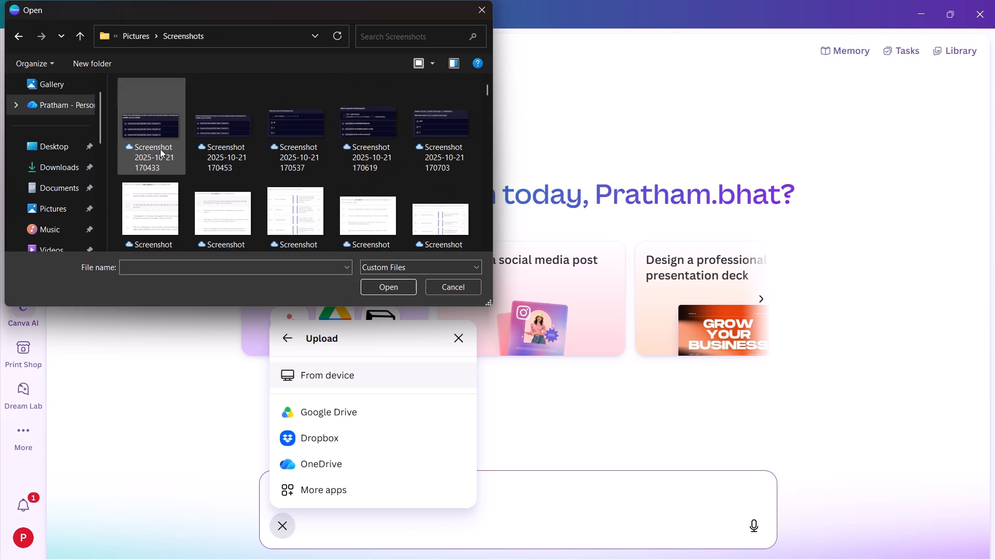
scroll(288, 167, "up", 3)
scroll(287, 167, "down", 14)
scroll(287, 167, "down", 17)
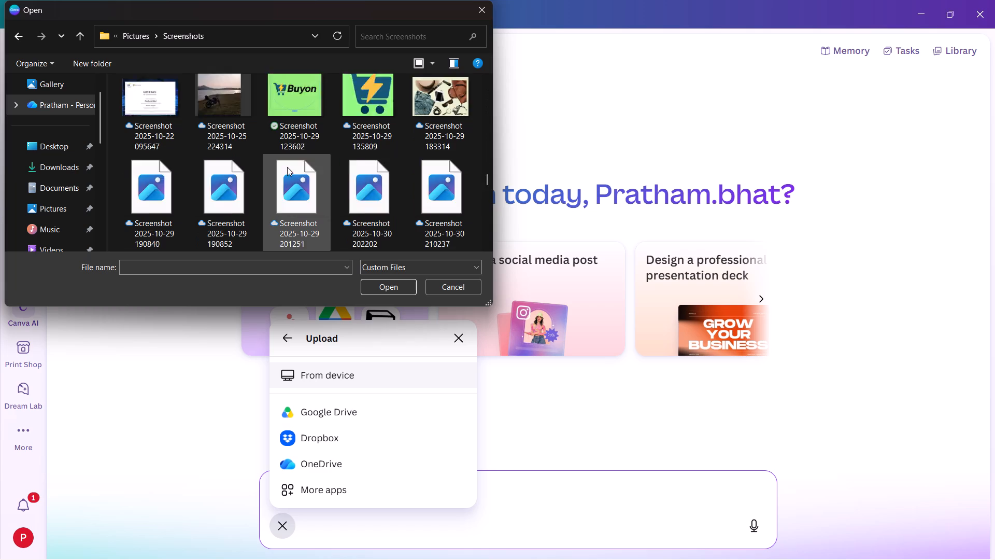
scroll(287, 167, "down", 17)
scroll(287, 167, "down", 6)
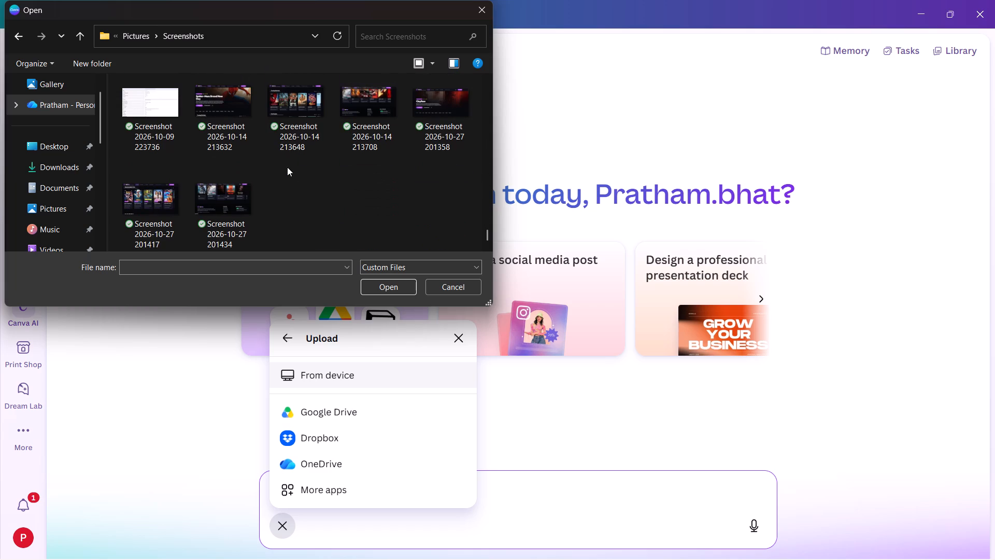
left_click(230, 214)
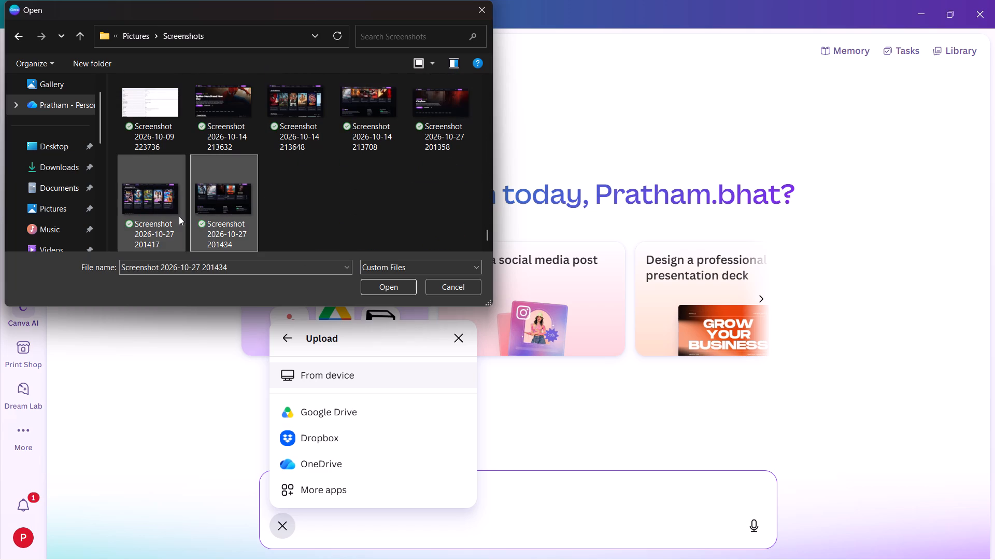
left_click(314, 199)
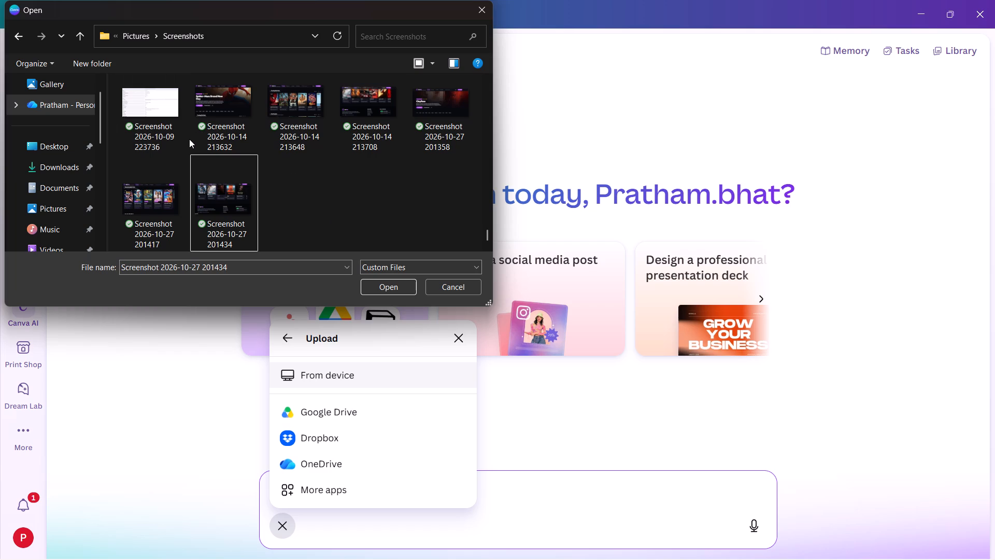
left_click_drag(189, 139, 355, 137)
left_click(394, 288)
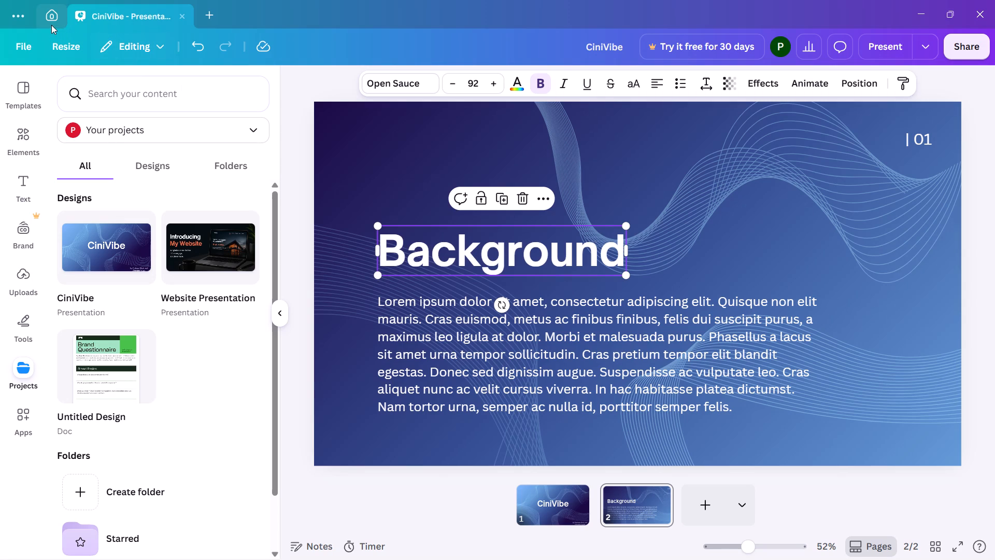
left_click(51, 25)
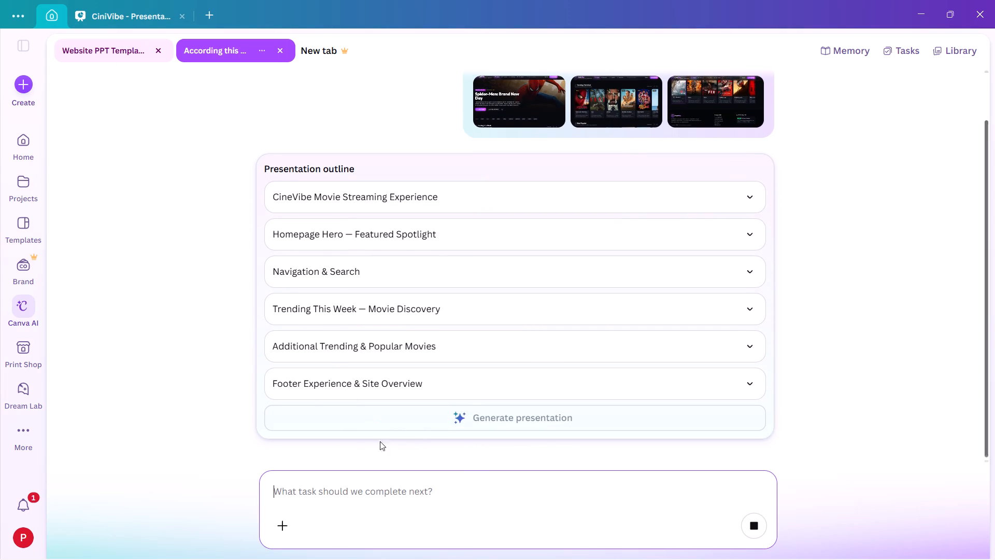
Return to the CiniVibe presentation and look through the pages of the Website Presentation and CiniVibe projects.
left_click(134, 10)
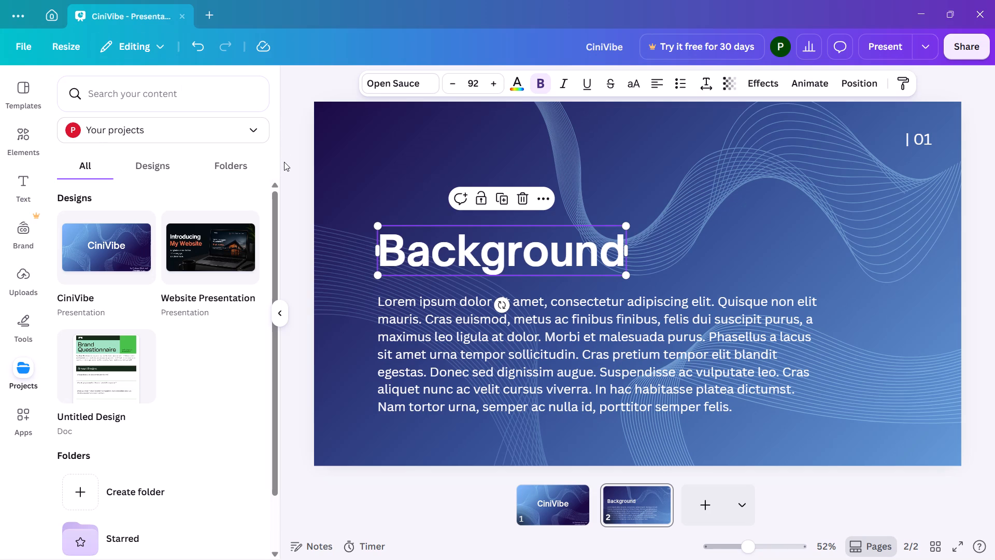
left_click(209, 264)
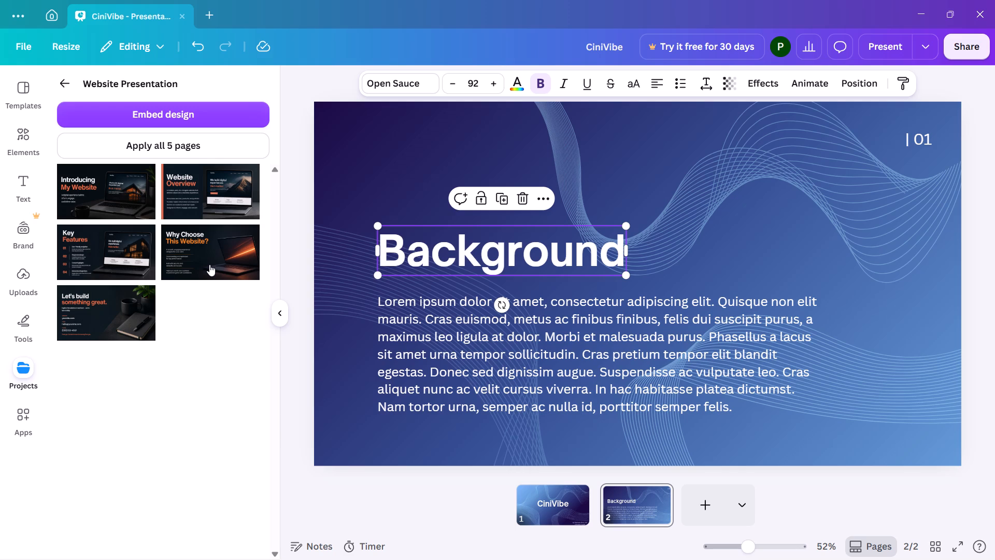
left_click(64, 81)
left_click(110, 254)
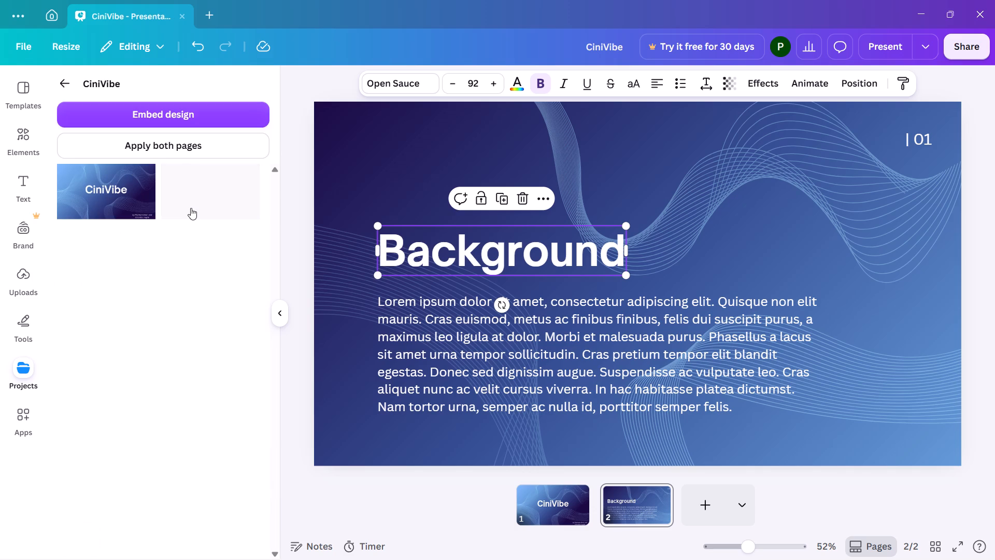
double_click(117, 265)
triple_click(117, 265)
left_click(117, 265)
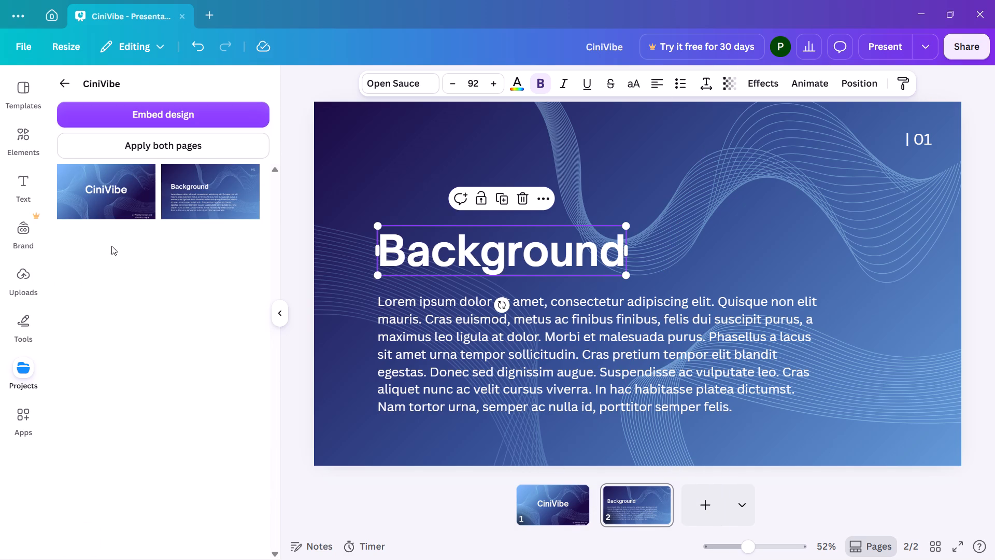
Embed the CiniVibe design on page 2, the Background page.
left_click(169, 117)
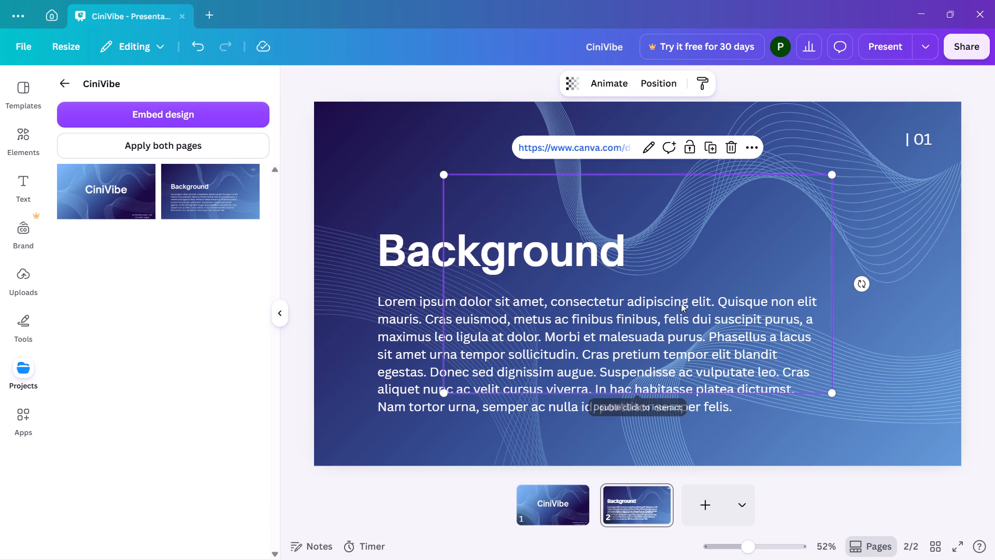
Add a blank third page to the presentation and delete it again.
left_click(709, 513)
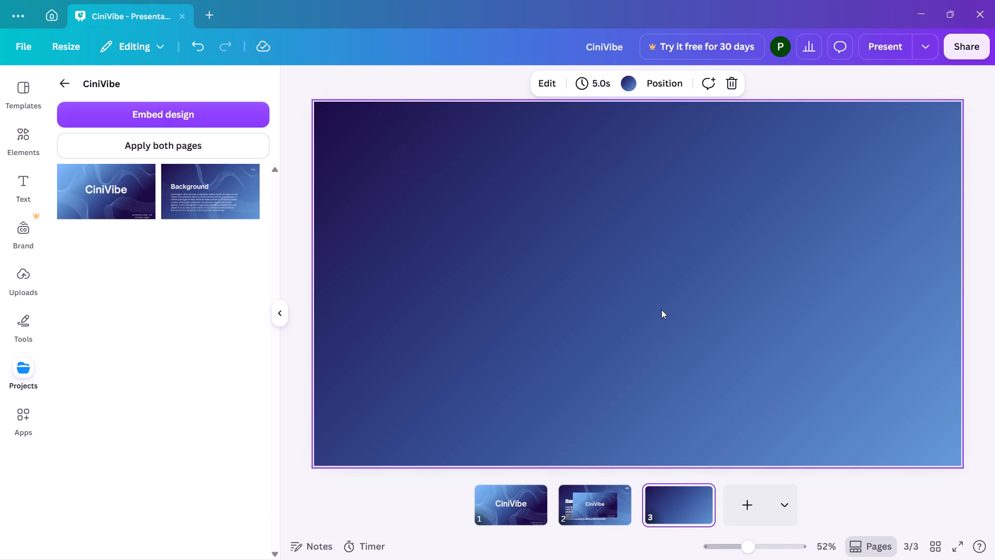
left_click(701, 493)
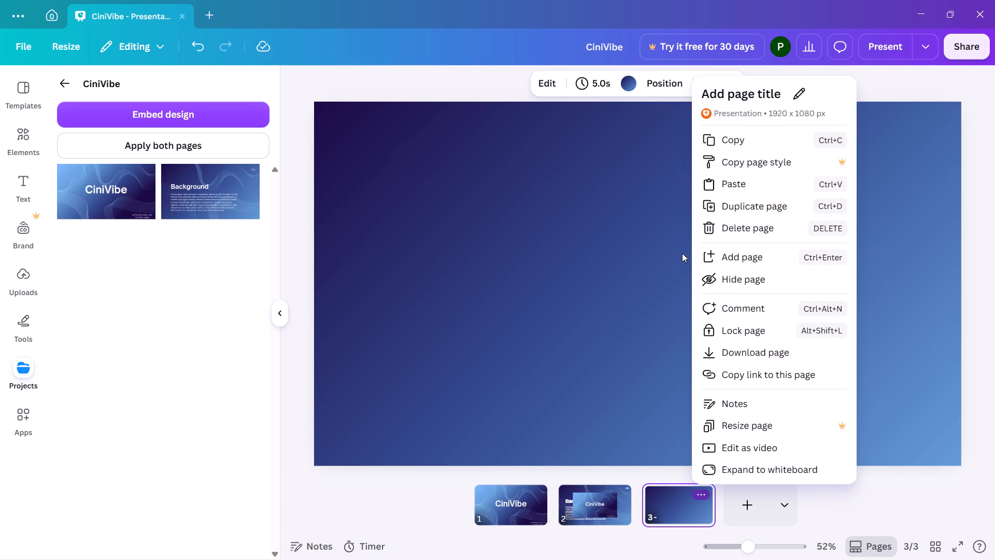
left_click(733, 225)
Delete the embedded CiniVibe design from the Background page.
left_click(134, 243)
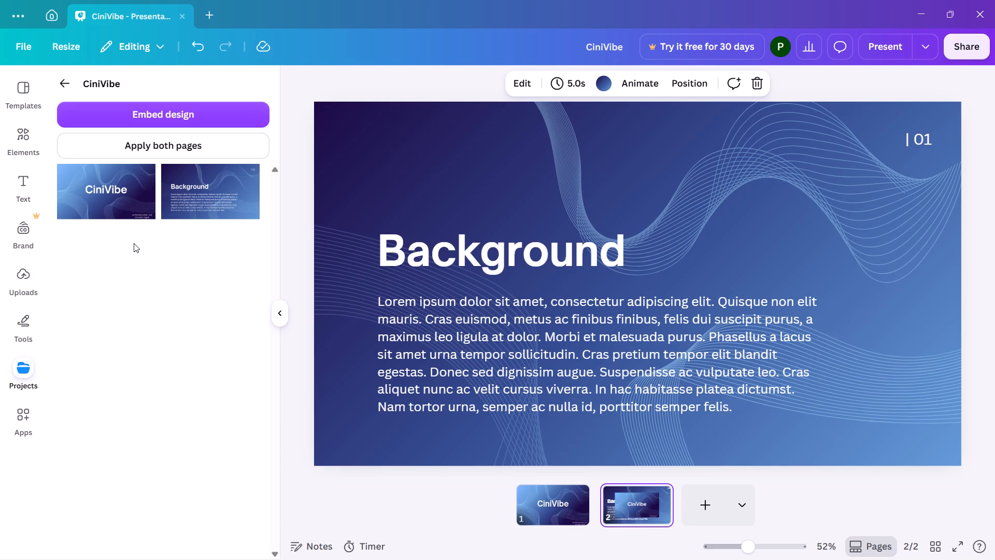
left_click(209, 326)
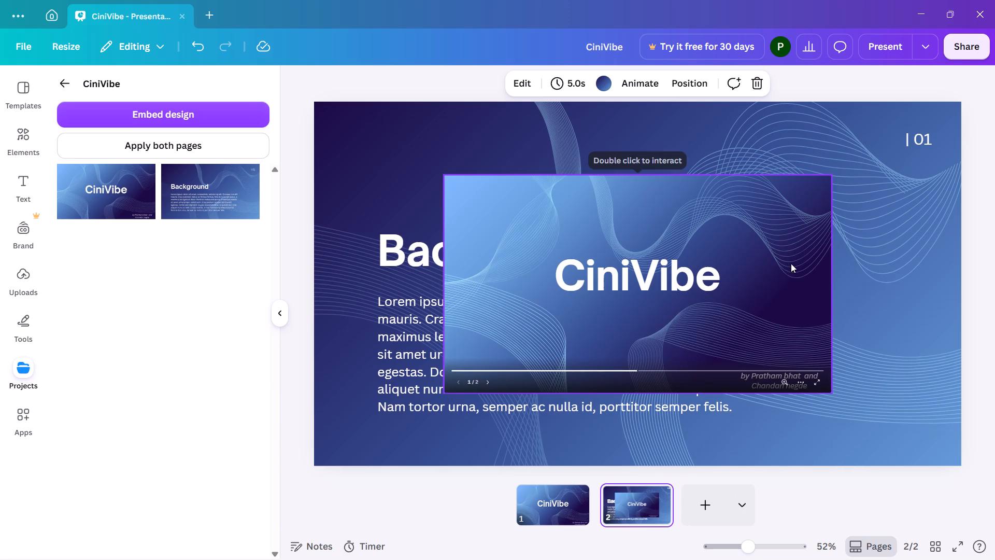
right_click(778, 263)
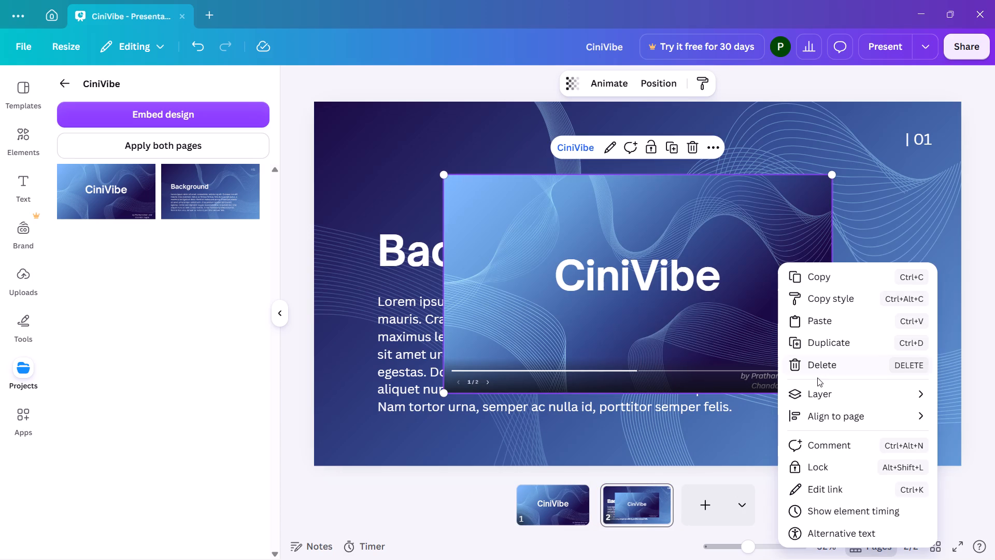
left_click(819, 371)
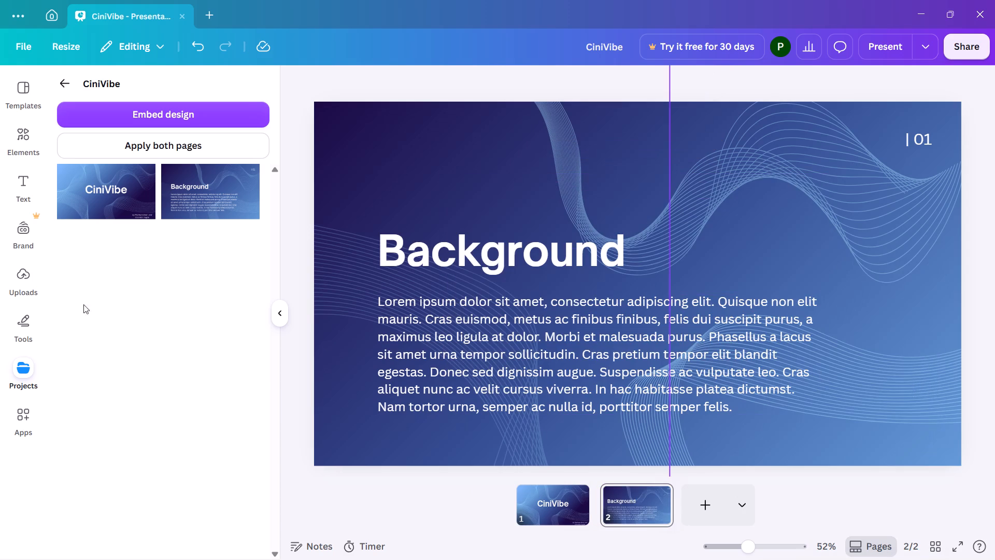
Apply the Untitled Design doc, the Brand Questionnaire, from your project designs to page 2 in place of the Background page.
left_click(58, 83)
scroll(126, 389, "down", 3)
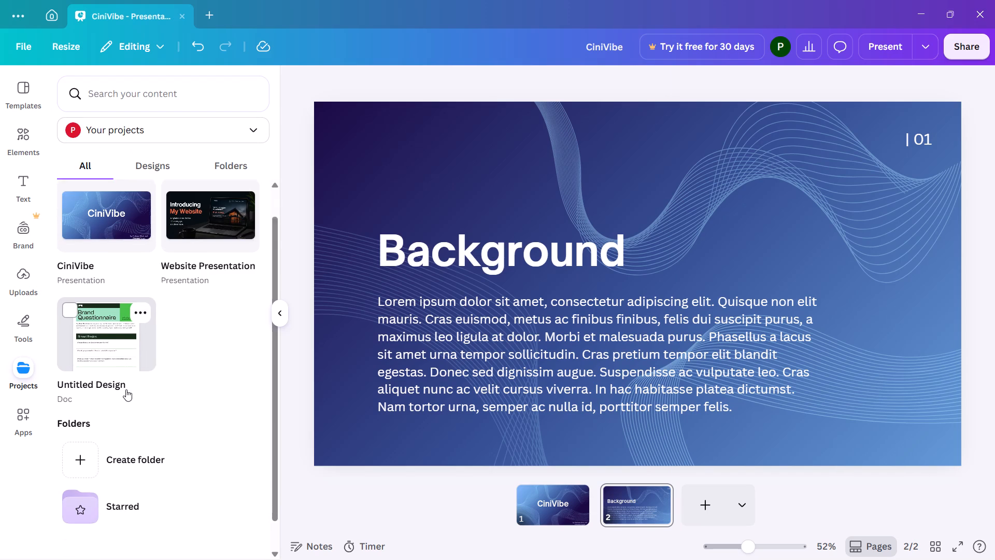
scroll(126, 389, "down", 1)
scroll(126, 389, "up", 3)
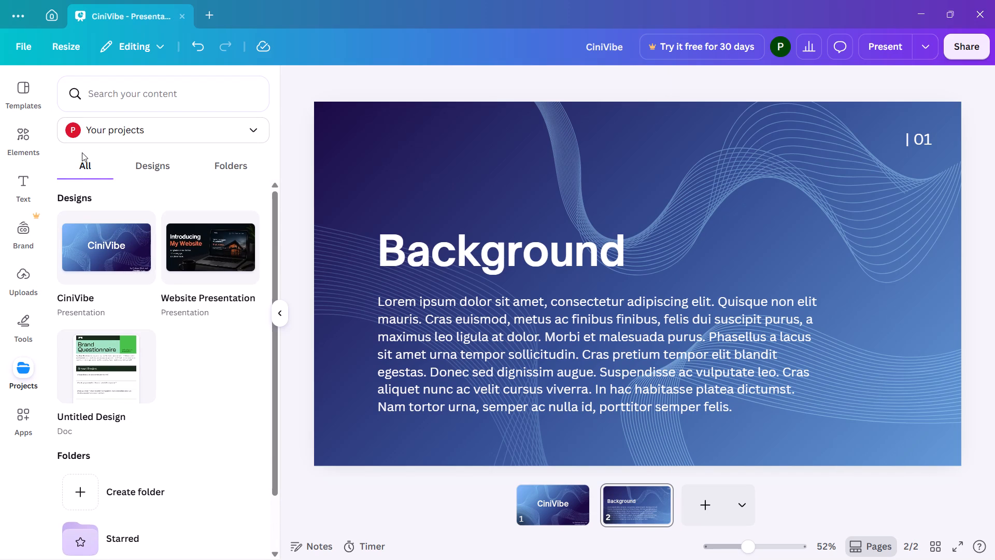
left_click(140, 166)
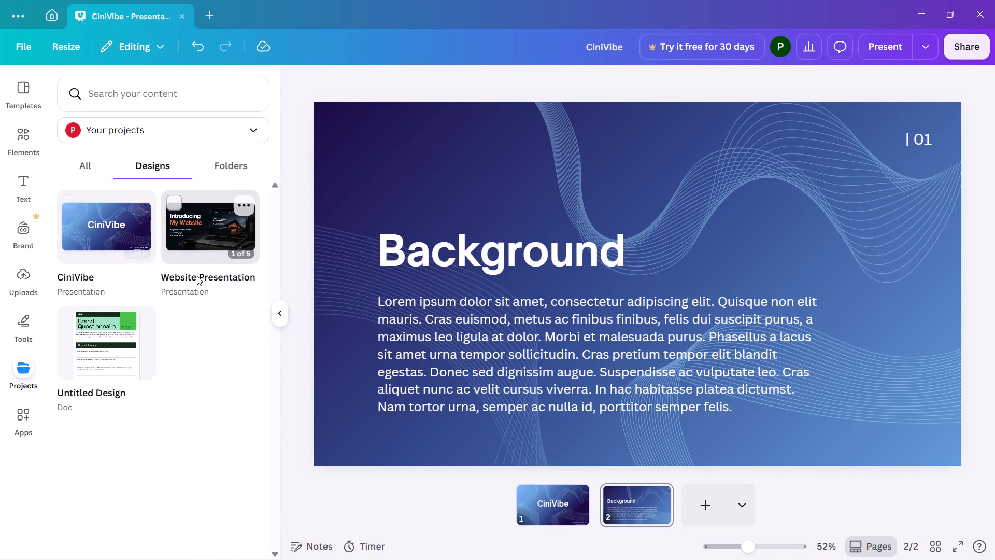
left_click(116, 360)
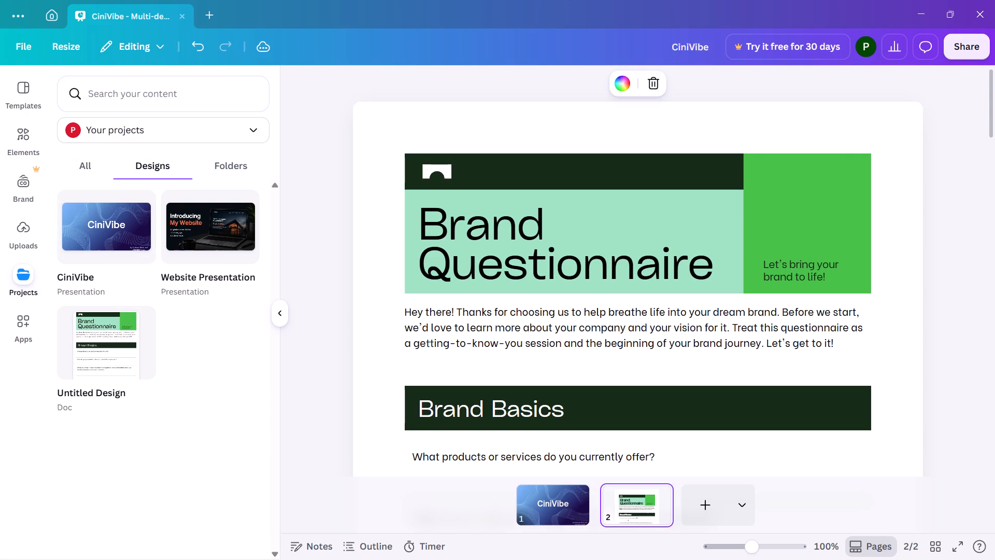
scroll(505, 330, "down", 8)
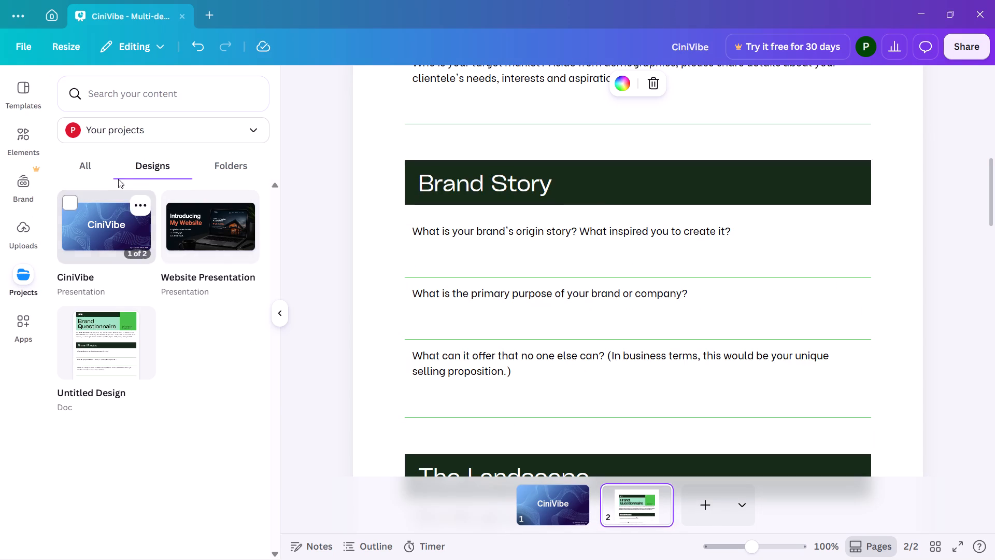
Browse the doc templates, element categories, uploaded images and your projects for content to use on page 2.
left_click(92, 163)
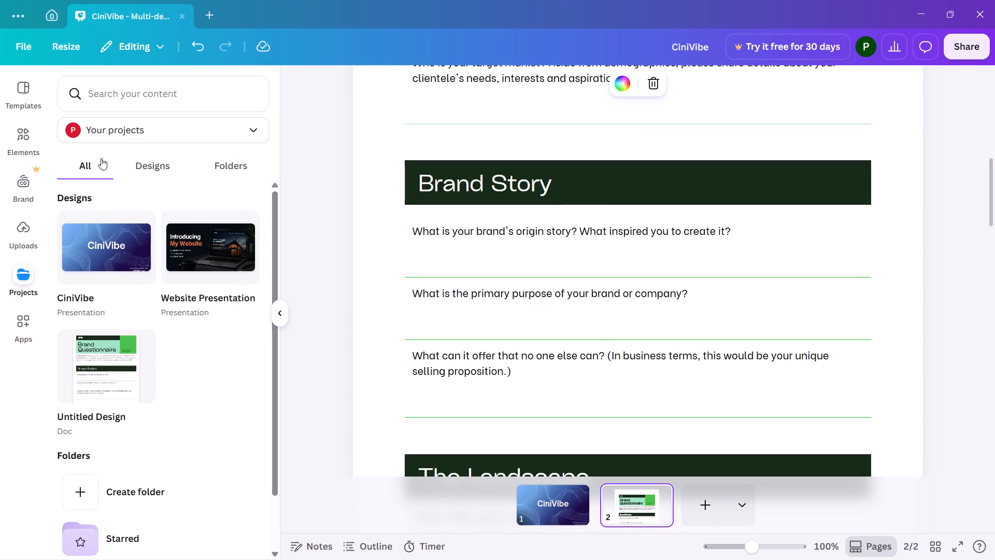
left_click(19, 97)
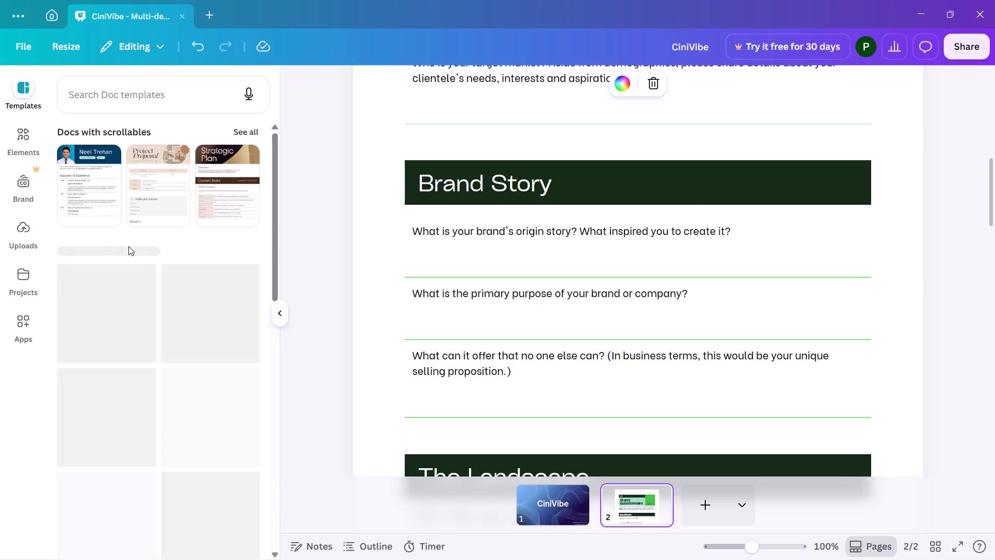
scroll(129, 247, "down", 12)
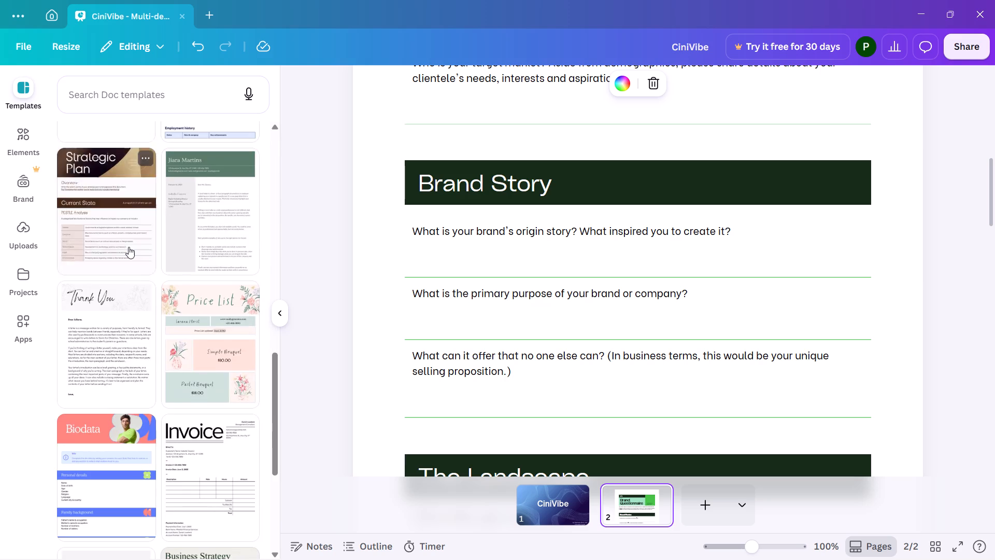
scroll(129, 247, "down", 2)
scroll(129, 247, "up", 17)
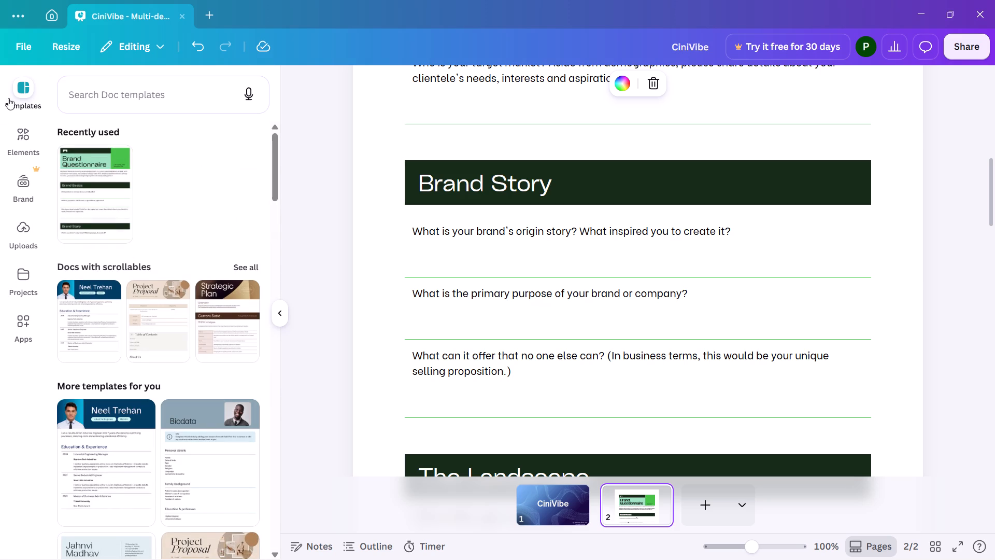
left_click(24, 132)
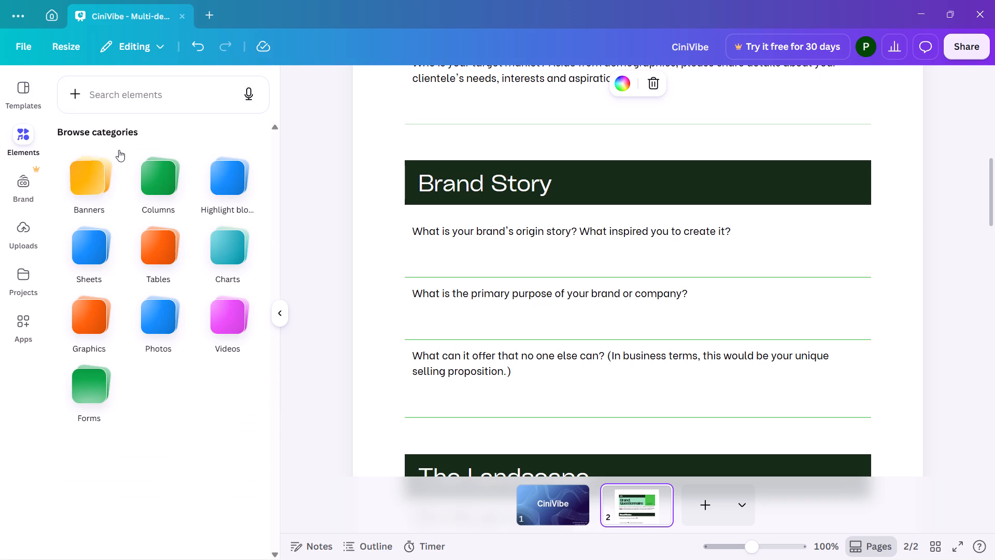
left_click(23, 190)
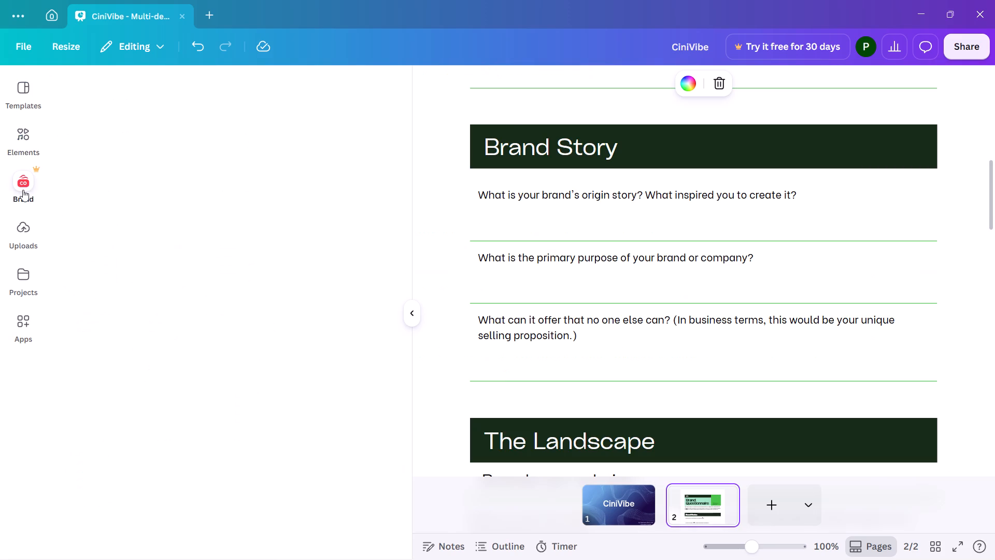
left_click(25, 231)
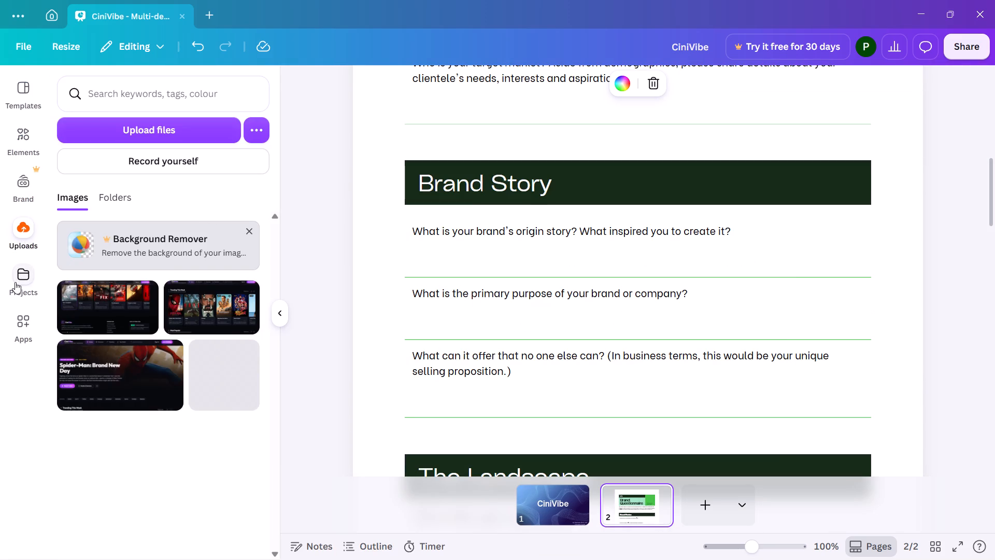
left_click(15, 282)
left_click(18, 241)
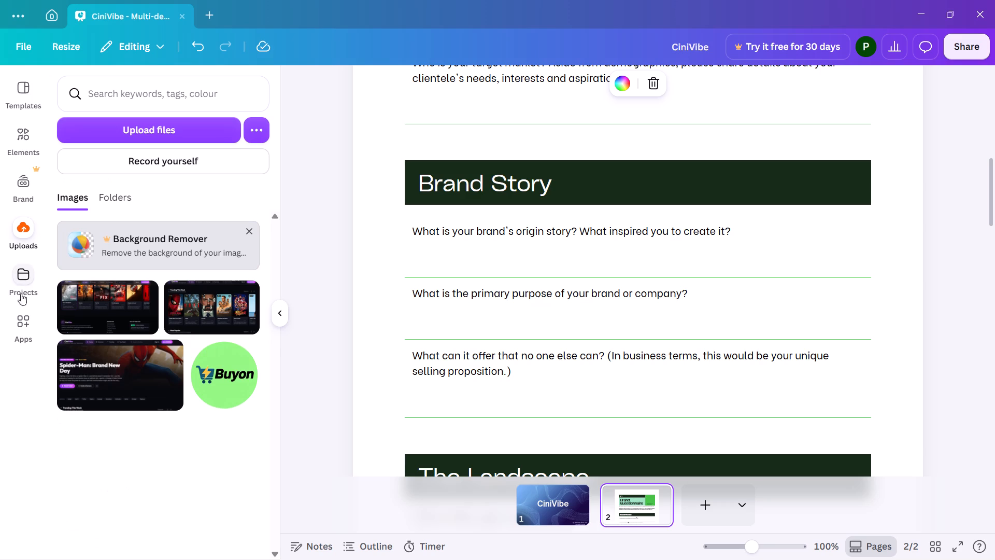
left_click(17, 289)
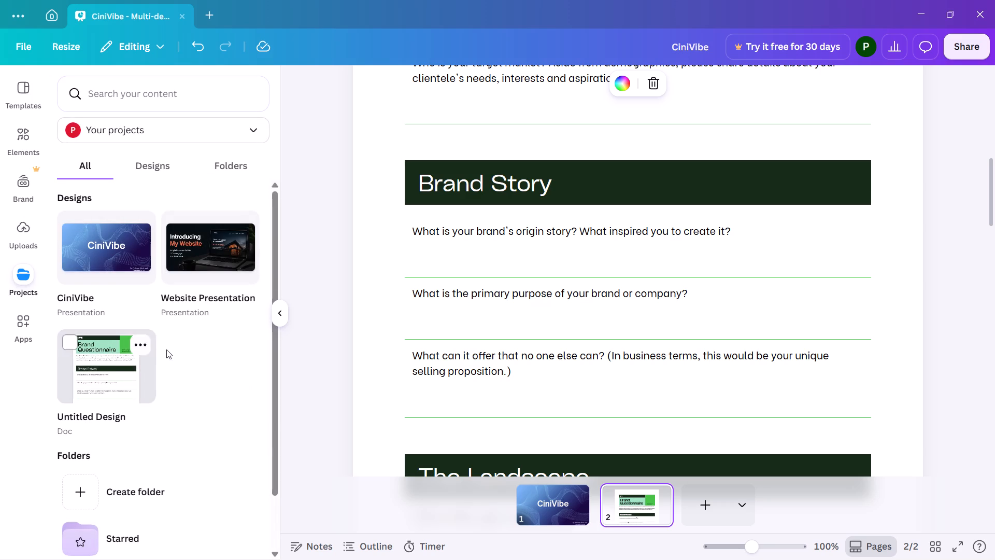
scroll(168, 356, "down", 9)
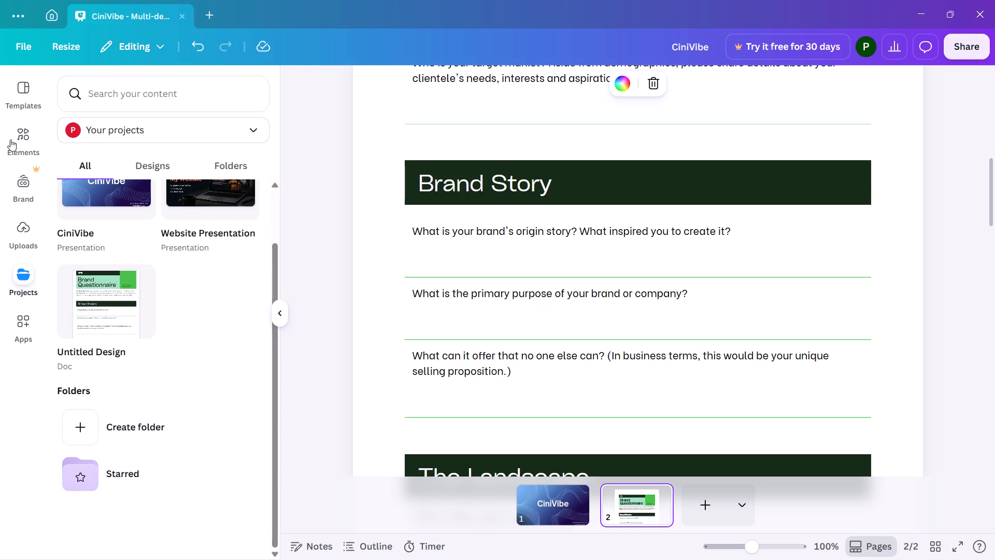
left_click(106, 127)
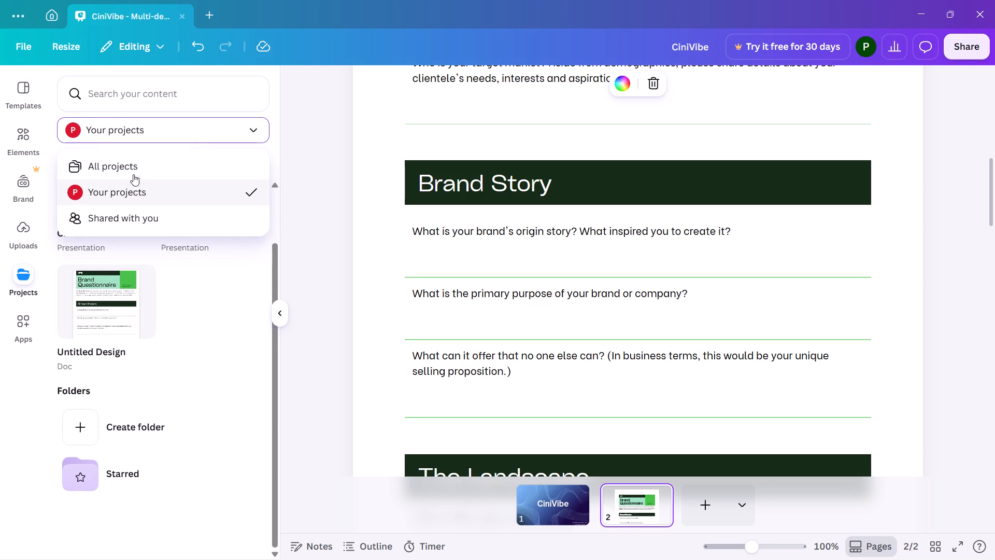
left_click(133, 198)
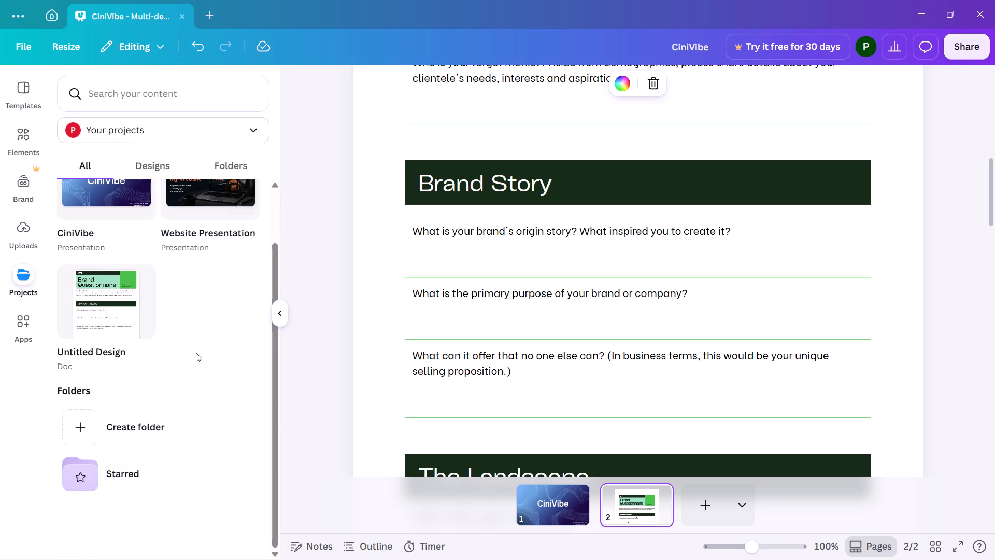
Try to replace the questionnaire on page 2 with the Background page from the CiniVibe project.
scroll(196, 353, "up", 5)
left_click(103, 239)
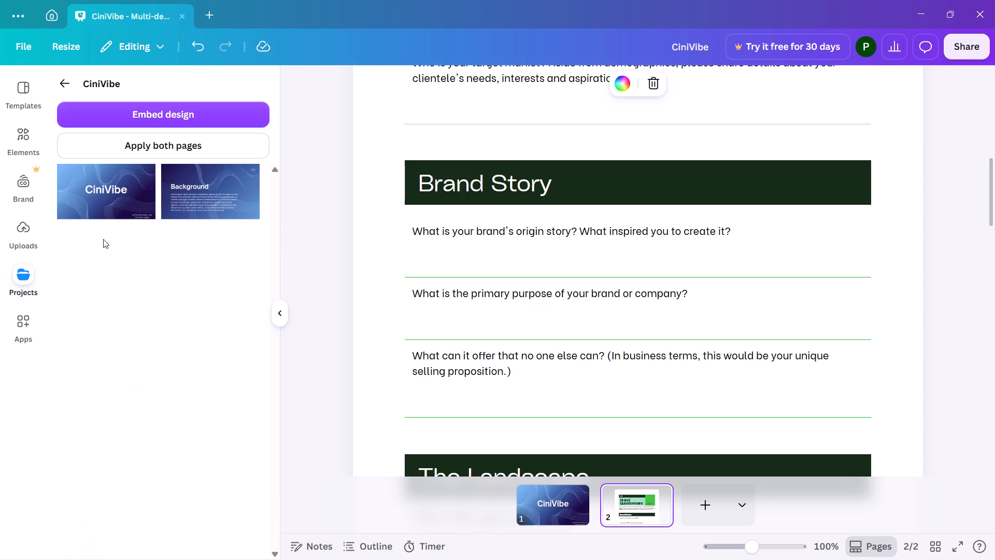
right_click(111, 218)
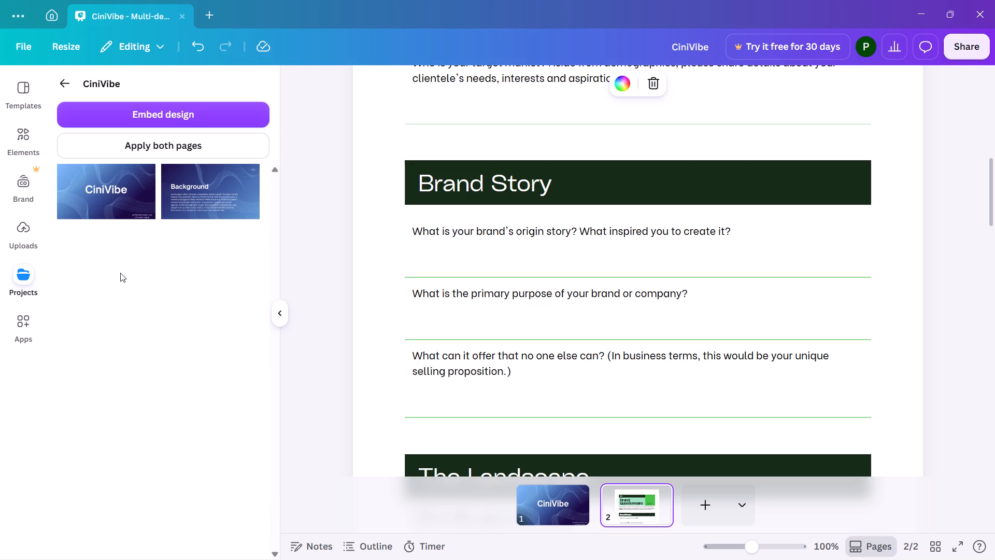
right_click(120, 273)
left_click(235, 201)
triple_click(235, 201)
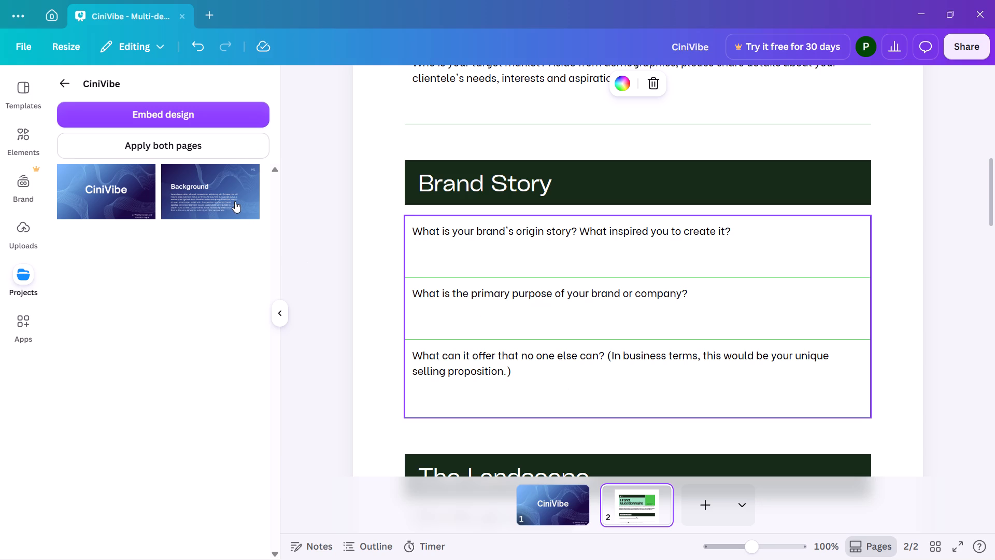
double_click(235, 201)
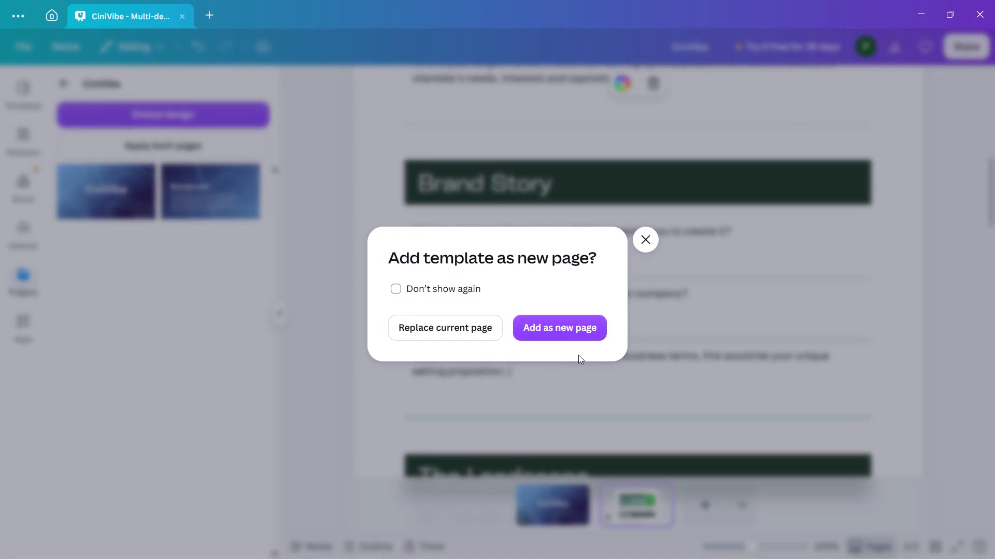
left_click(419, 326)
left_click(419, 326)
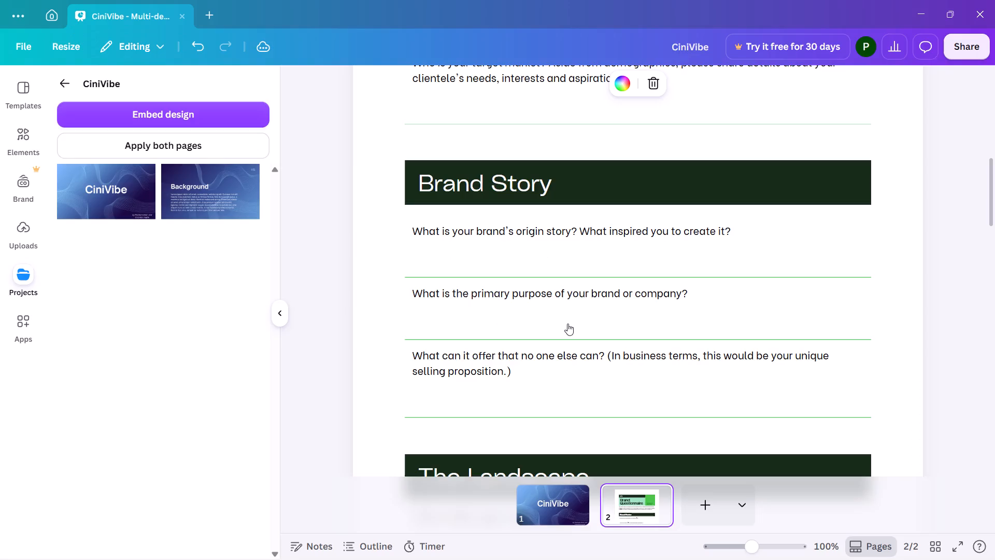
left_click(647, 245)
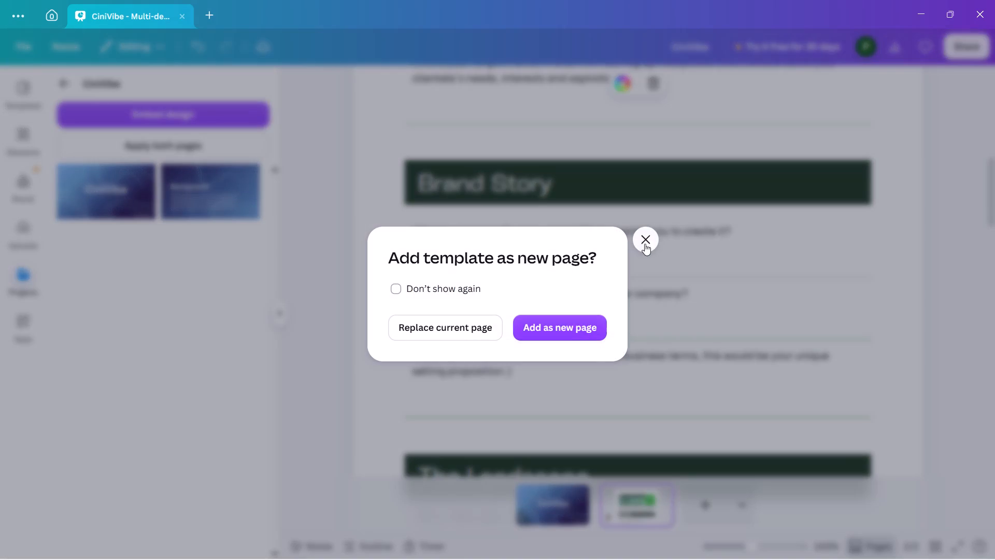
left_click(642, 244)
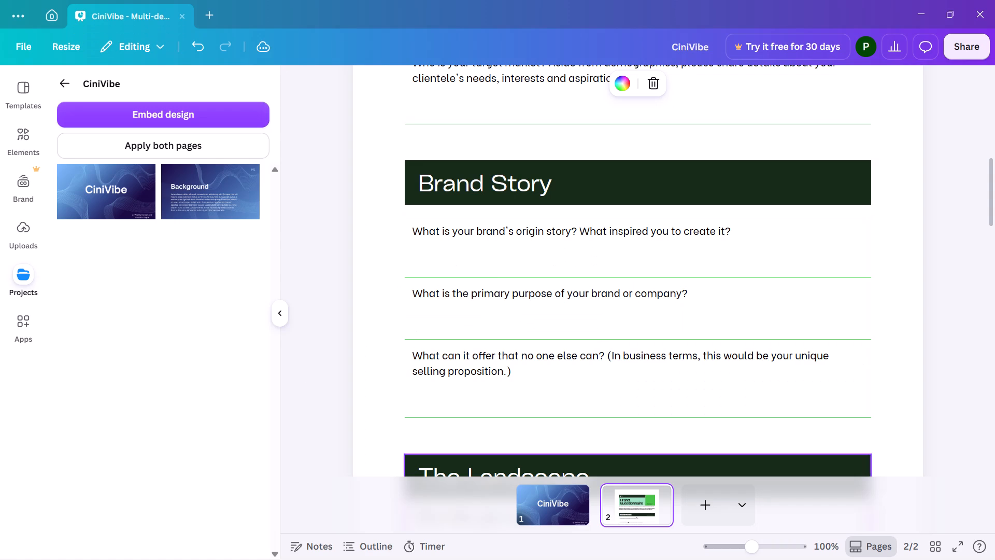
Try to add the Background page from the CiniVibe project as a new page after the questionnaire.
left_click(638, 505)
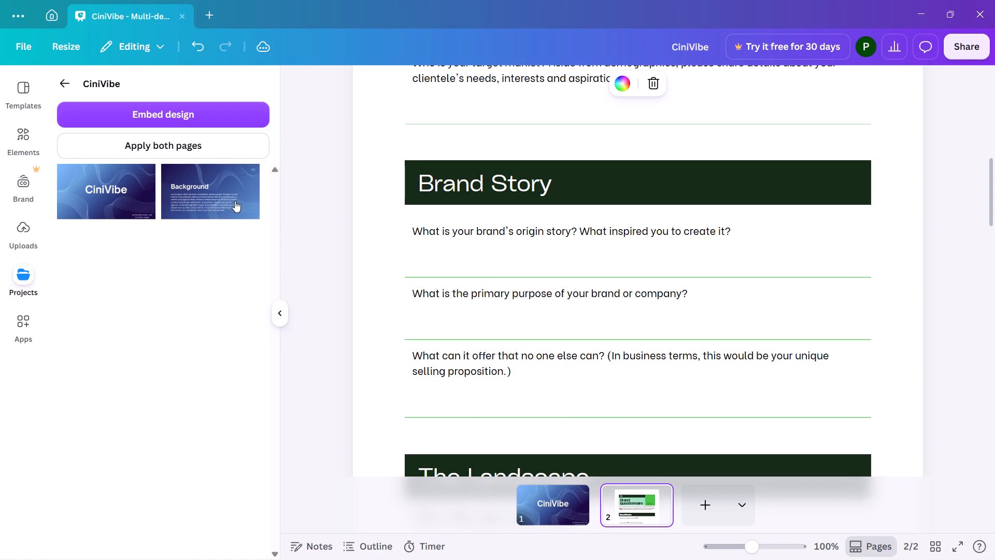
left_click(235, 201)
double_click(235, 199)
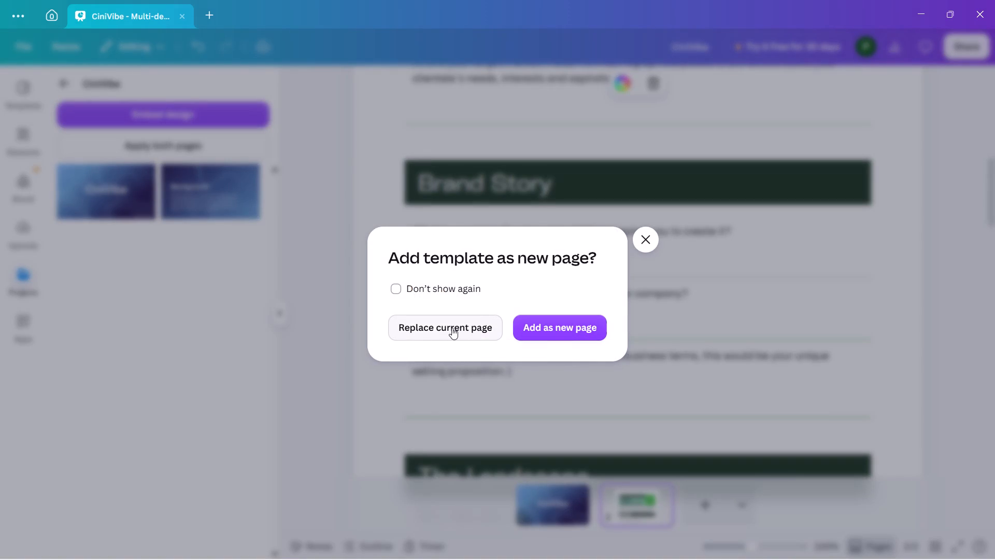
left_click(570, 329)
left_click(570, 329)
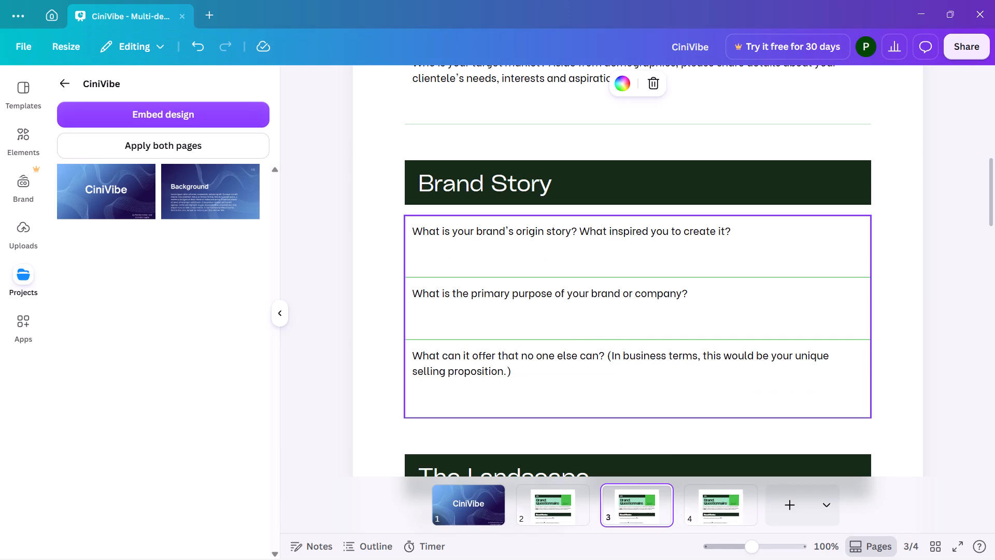
Delete all the Brand Questionnaire pages and any blank page after the cover, leaving only the CiniVibe title page.
left_click(707, 493)
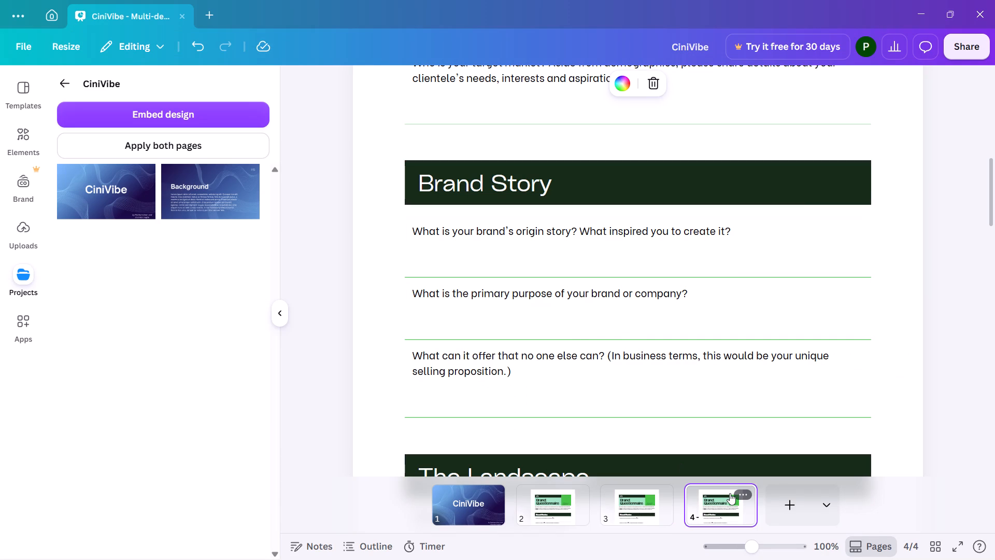
key("Delete")
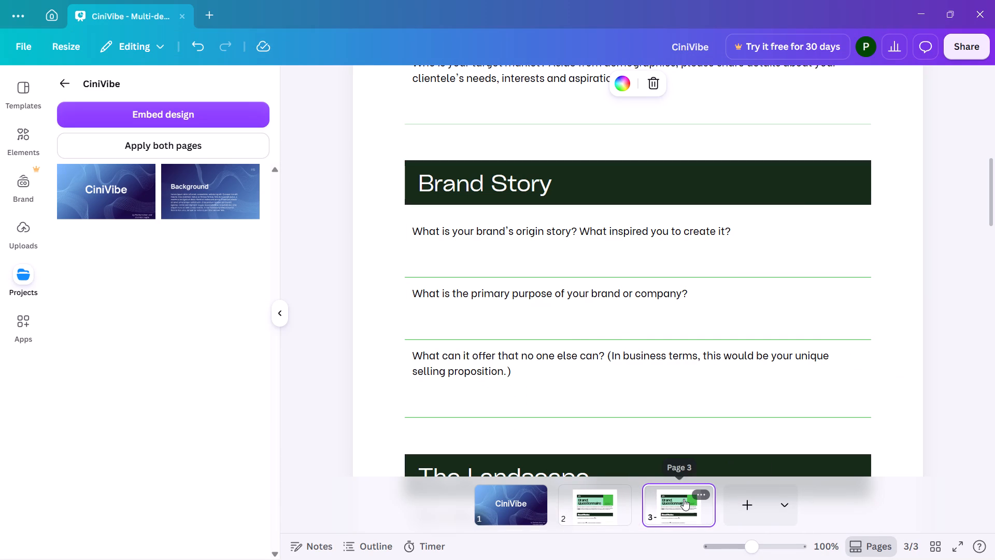
left_click(684, 499)
key("Delete")
left_click(671, 501)
key("Delete")
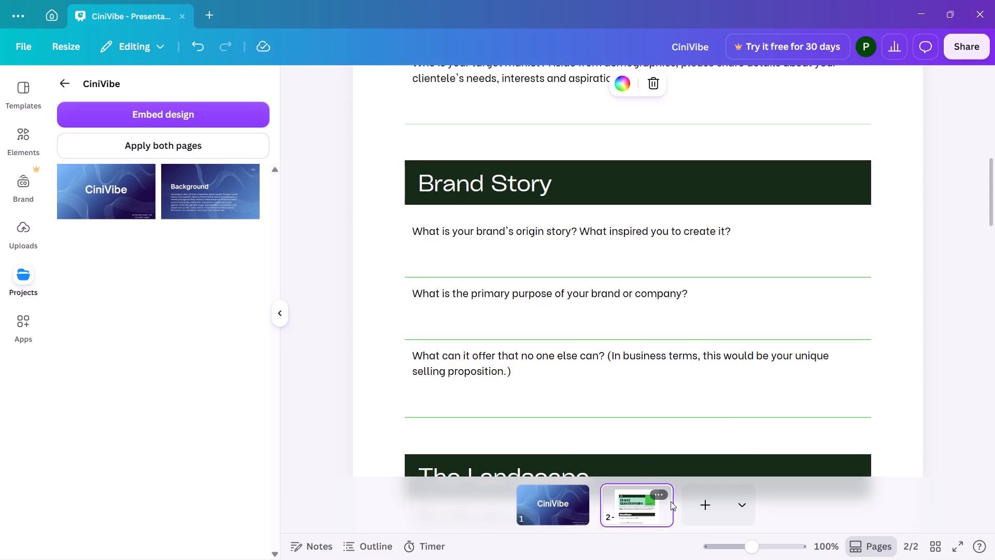
left_click(669, 502)
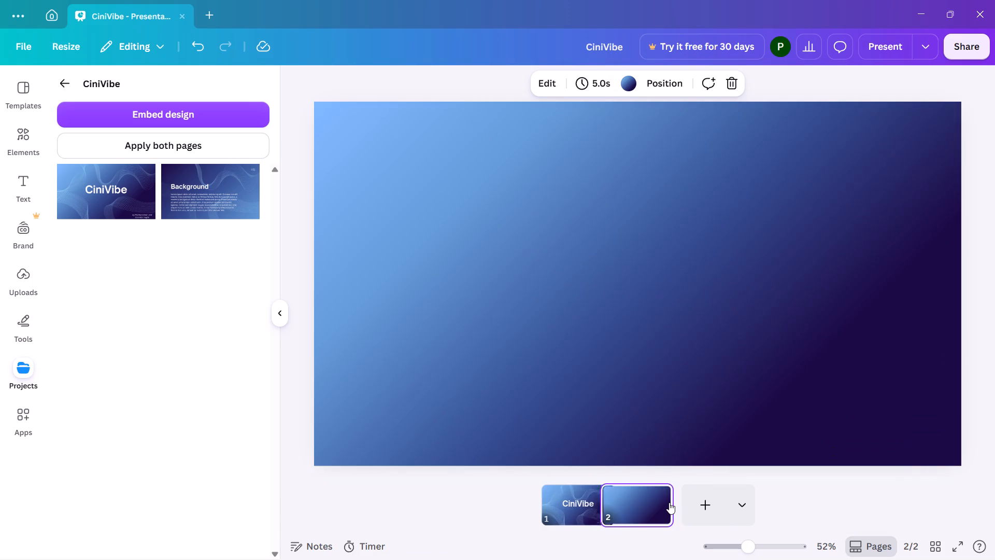
key("Delete")
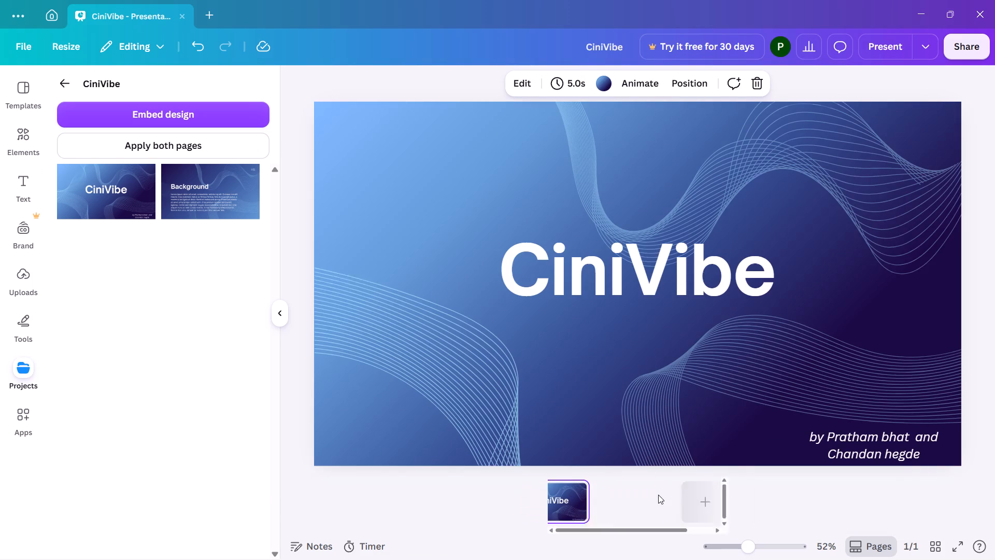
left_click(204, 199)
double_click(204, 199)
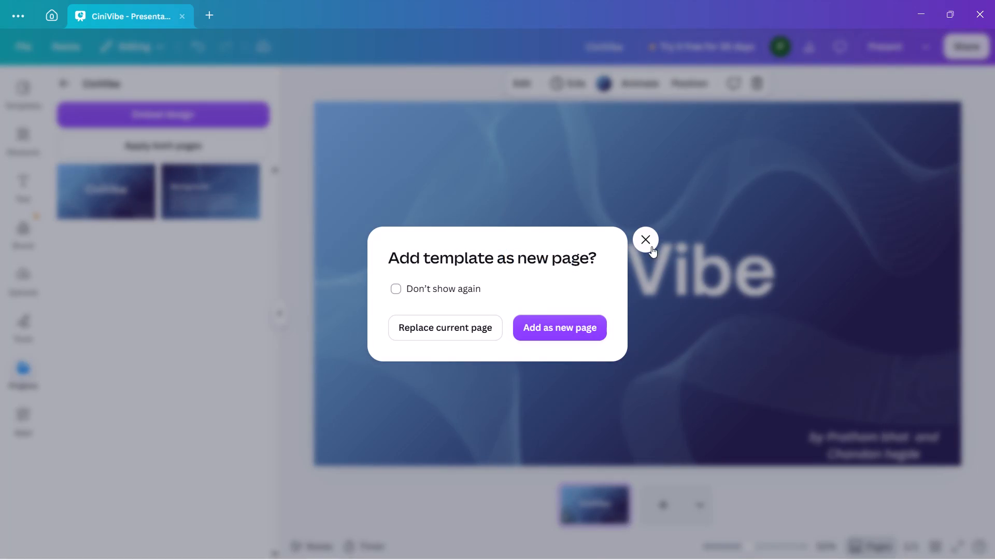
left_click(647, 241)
Add a blank second page after the CiniVibe title page.
left_click(677, 515)
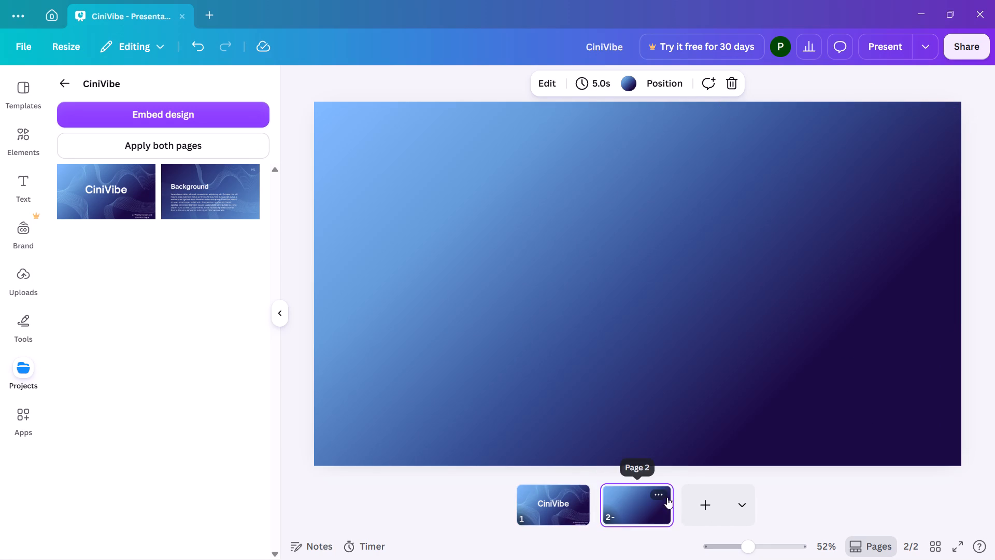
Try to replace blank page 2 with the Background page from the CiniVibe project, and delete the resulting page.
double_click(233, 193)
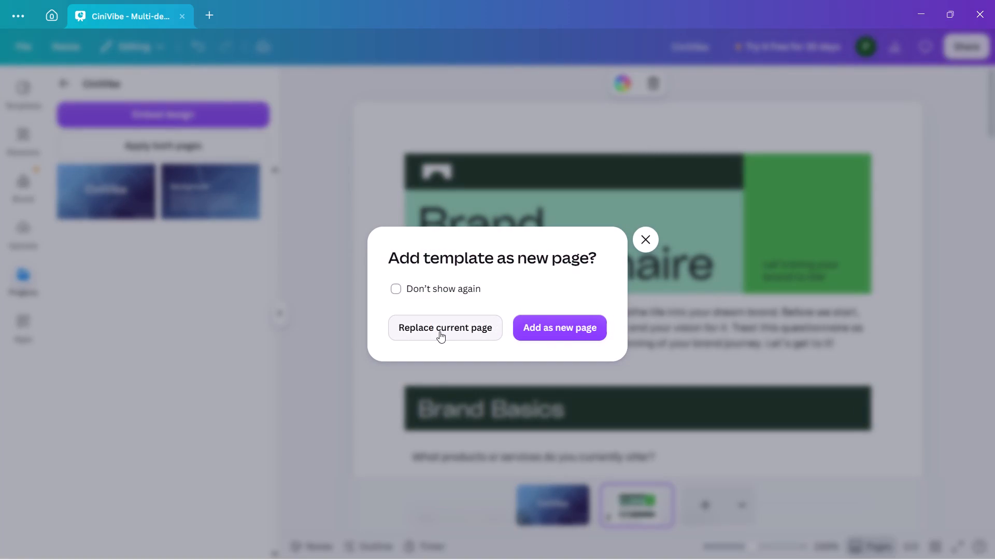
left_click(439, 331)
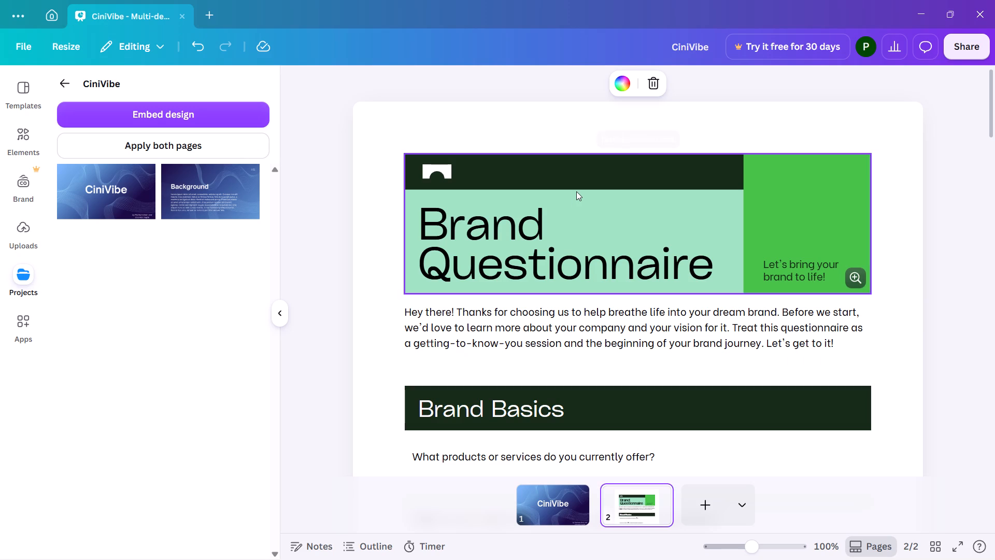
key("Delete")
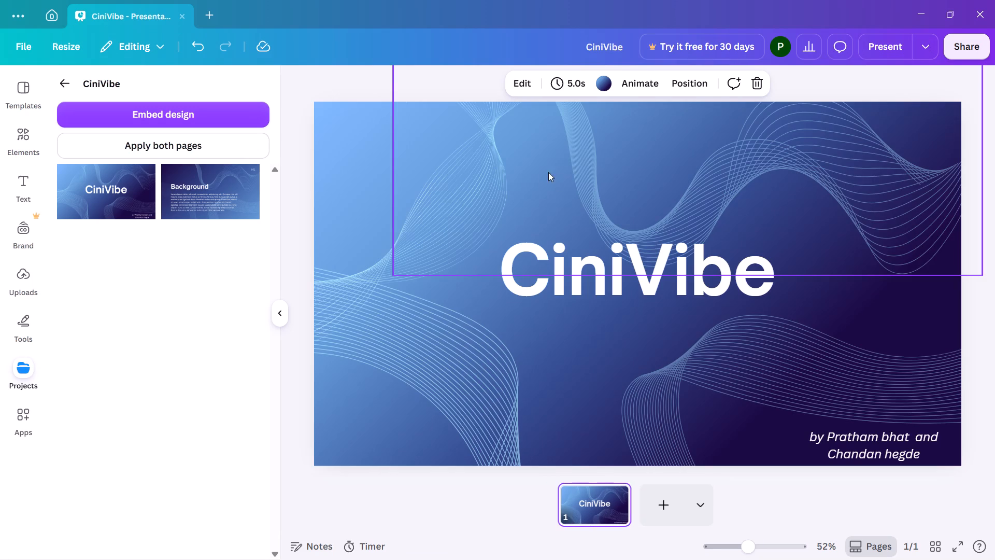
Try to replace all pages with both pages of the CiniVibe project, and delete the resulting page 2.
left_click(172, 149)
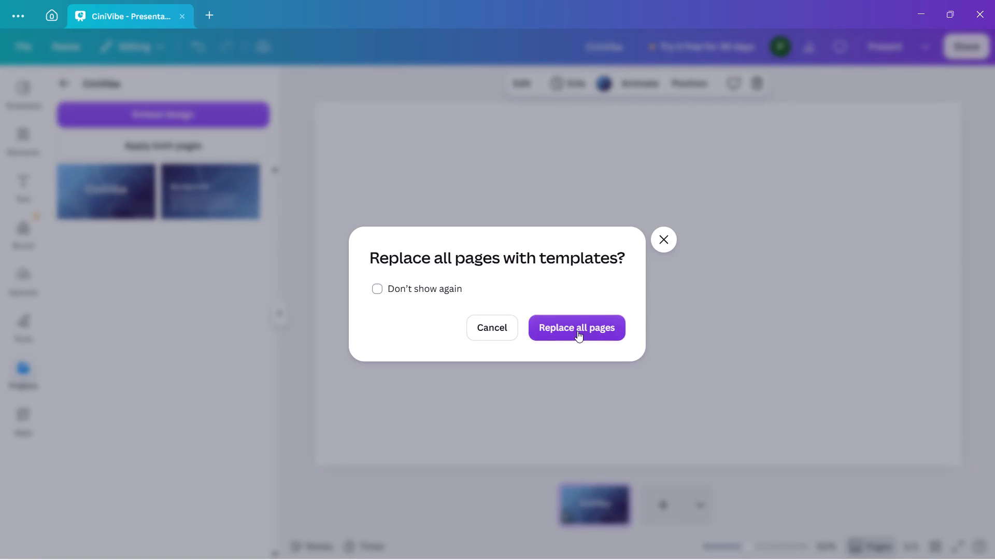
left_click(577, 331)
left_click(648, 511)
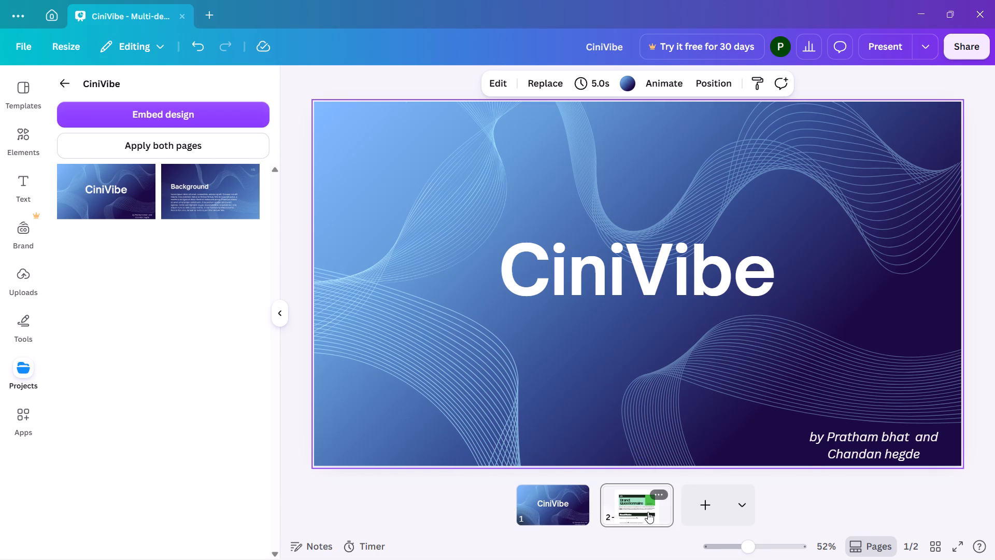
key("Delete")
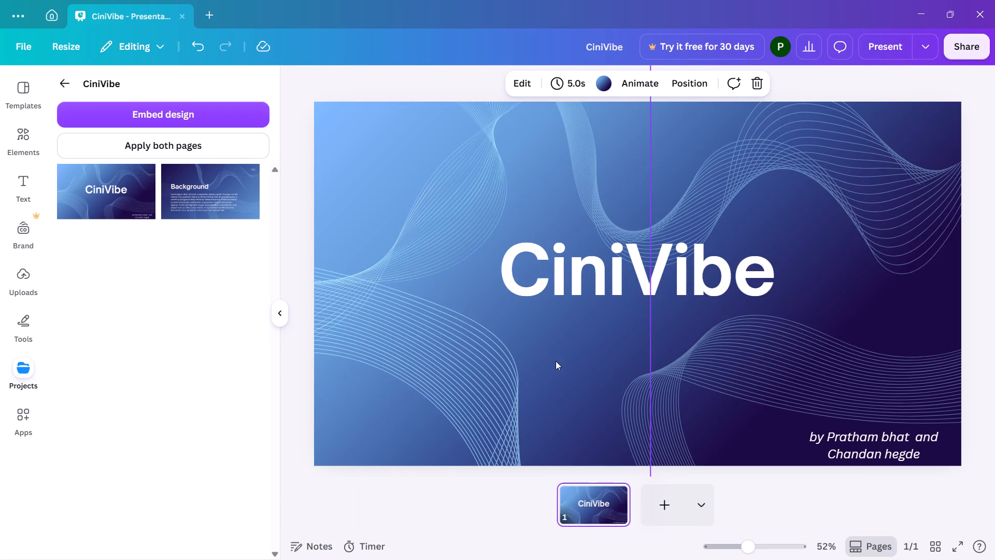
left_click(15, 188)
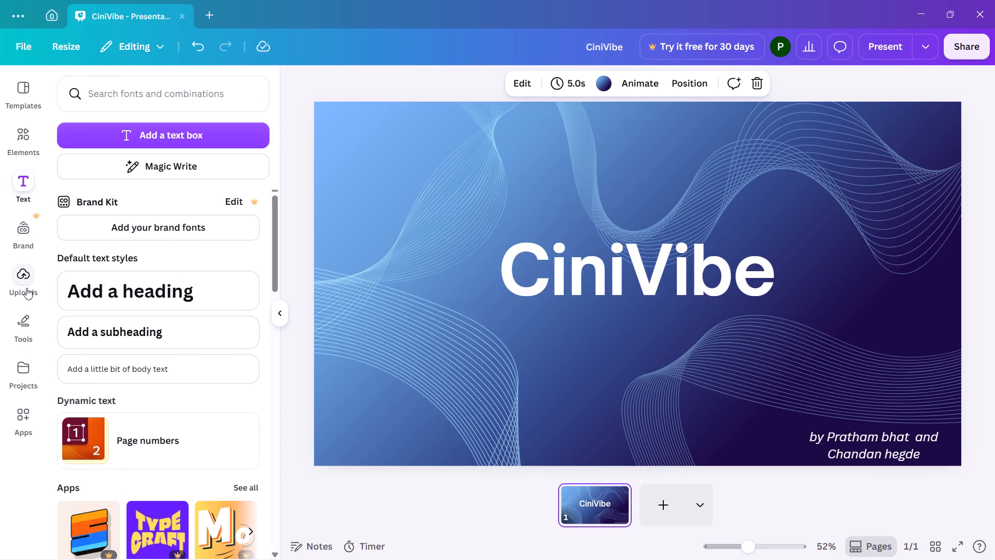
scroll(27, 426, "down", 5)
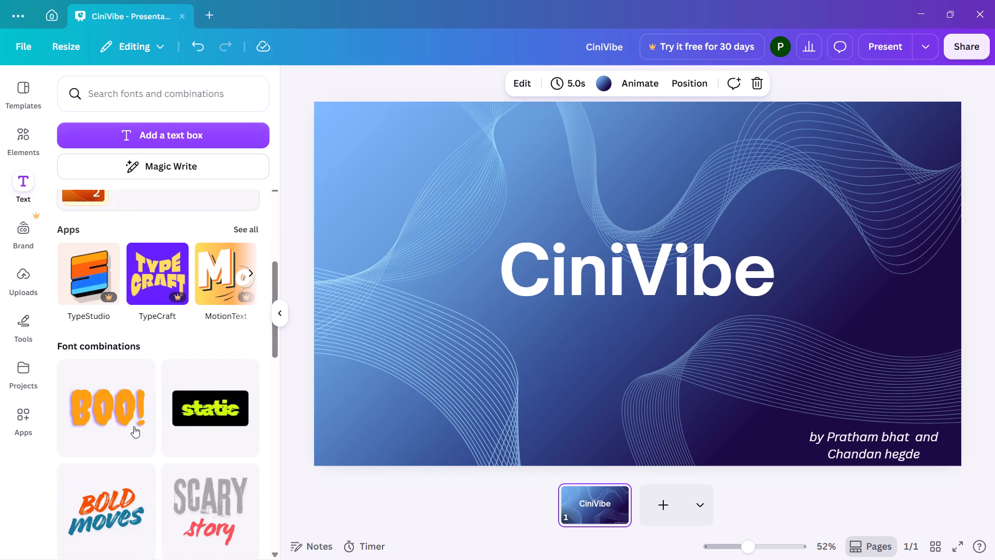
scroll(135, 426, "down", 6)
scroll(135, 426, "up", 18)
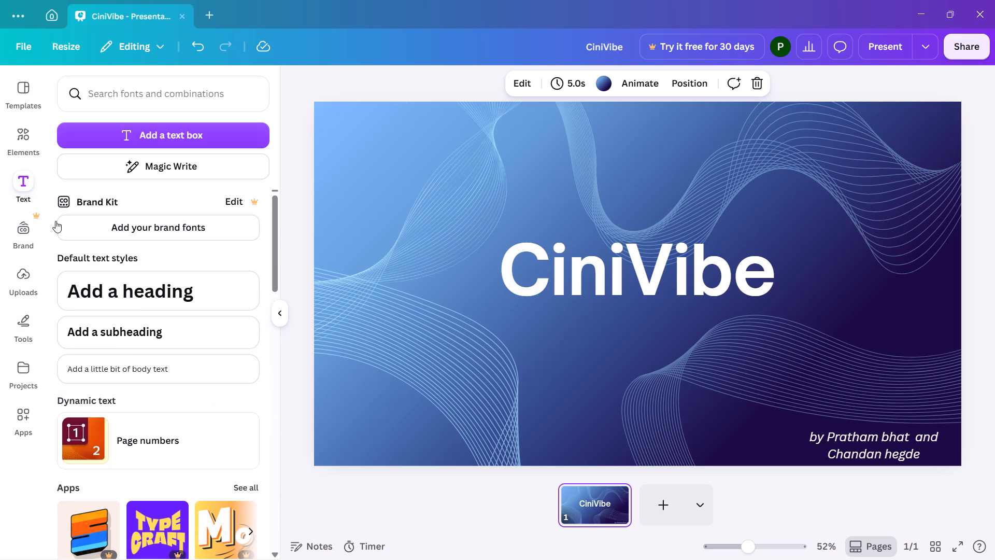
Browse the presentation templates and open the recently used Blue Modern Corporate Presentation template.
left_click(19, 109)
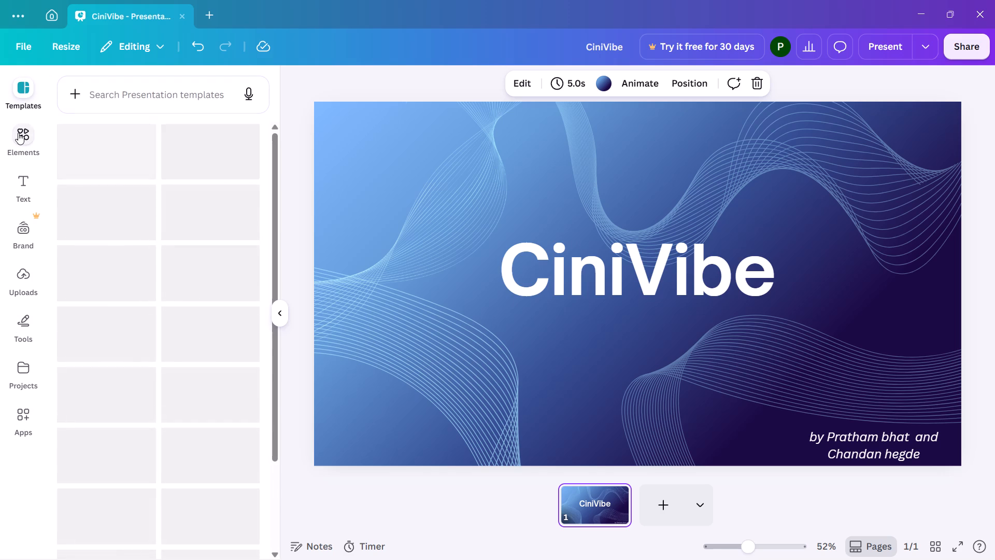
scroll(138, 239, "down", 1)
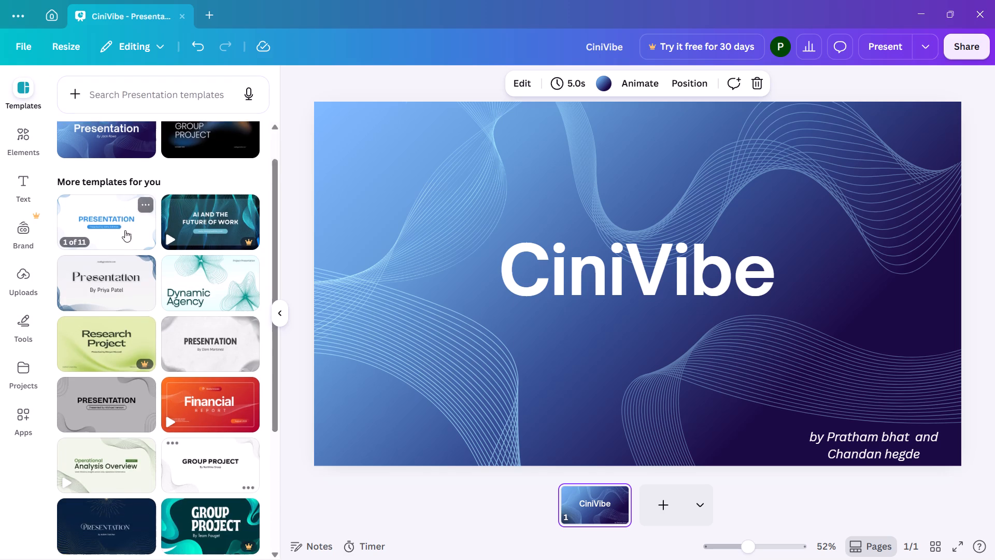
scroll(105, 208, "up", 4)
scroll(104, 197, "down", 5)
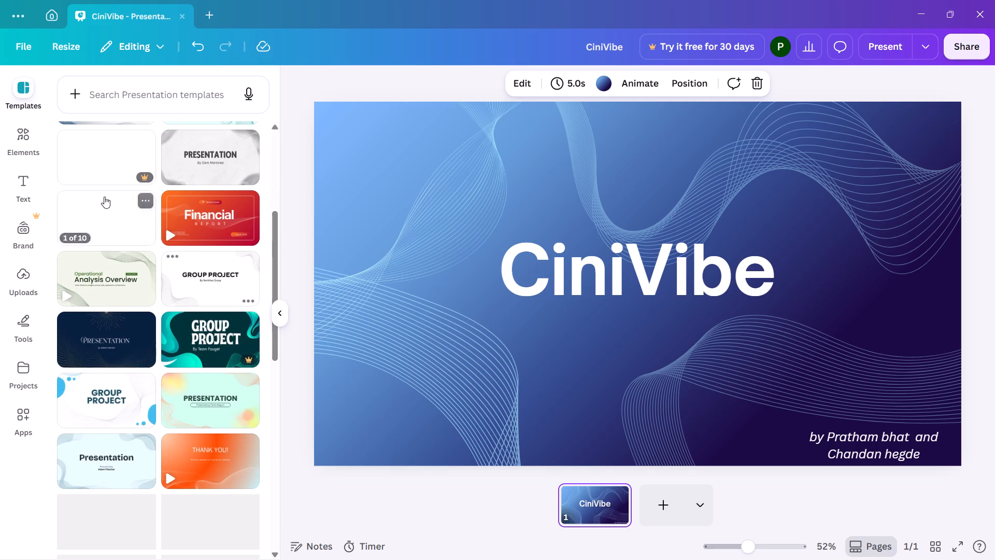
scroll(104, 197, "down", 8)
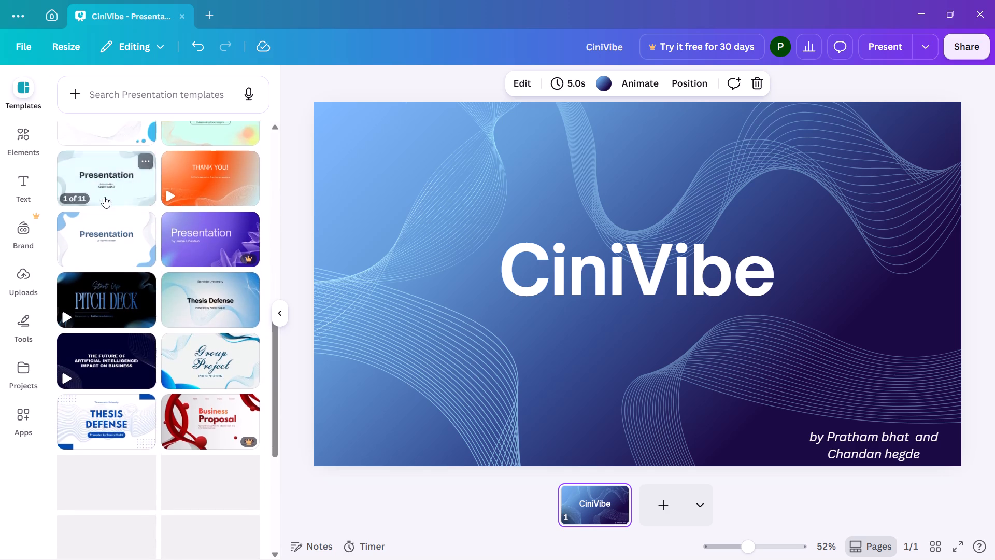
scroll(104, 197, "down", 7)
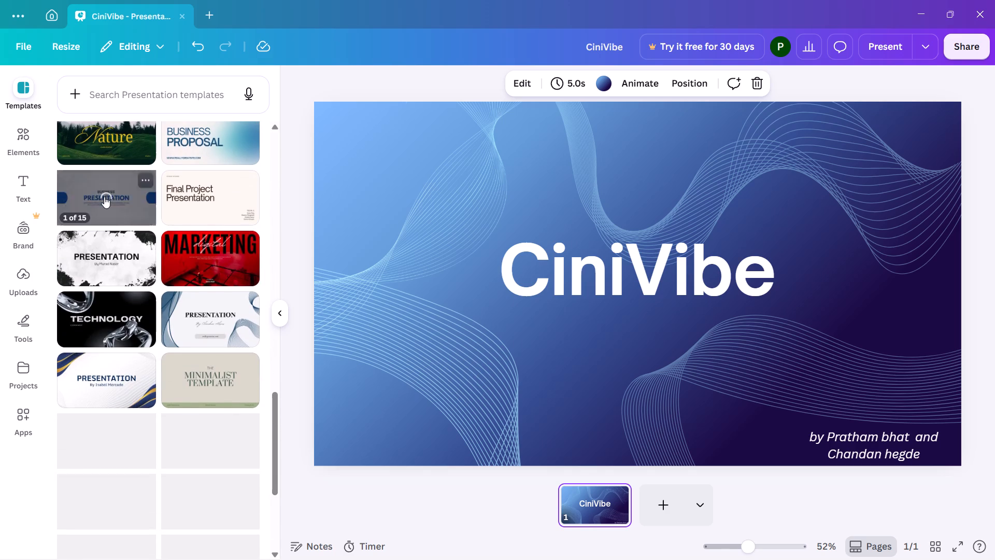
scroll(104, 197, "down", 7)
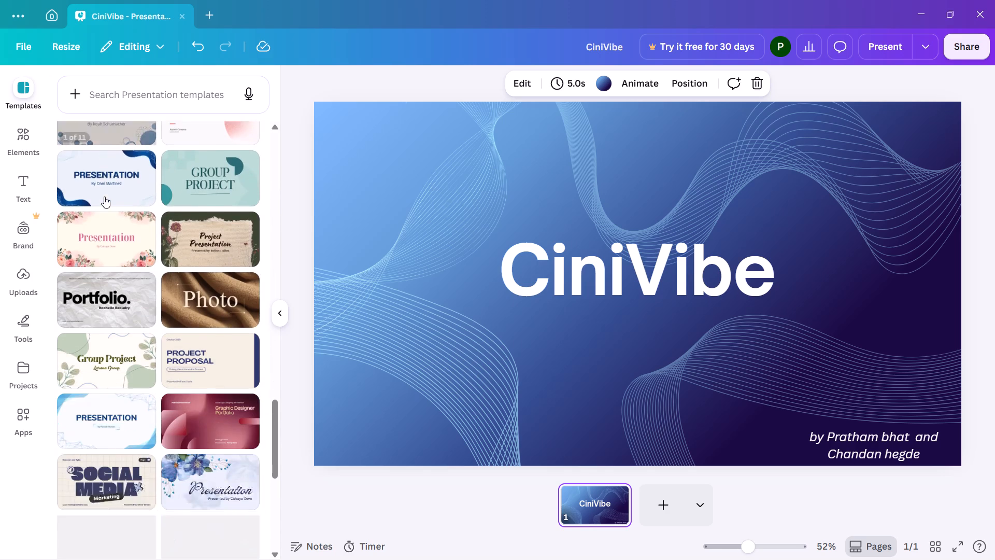
scroll(104, 197, "up", 20)
scroll(104, 197, "up", 11)
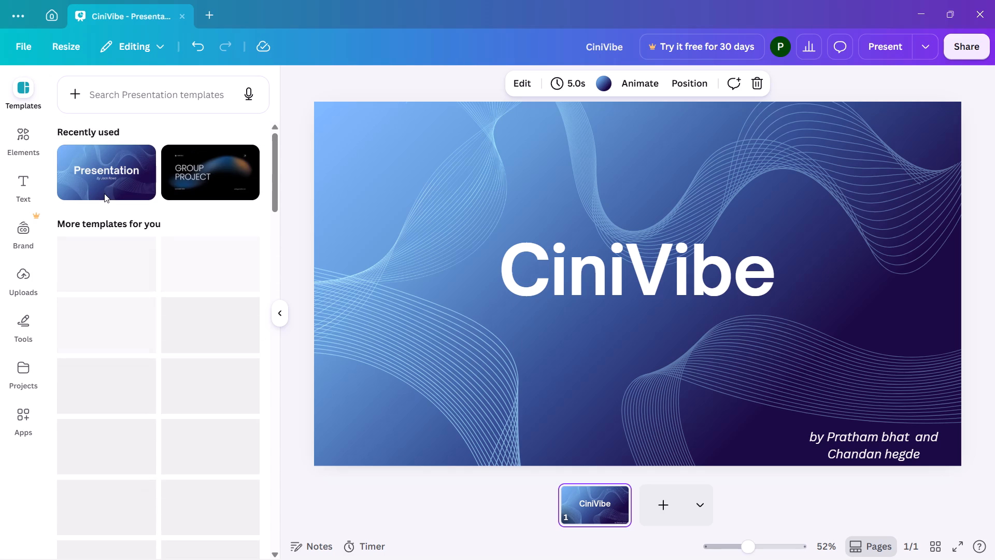
left_click(104, 193)
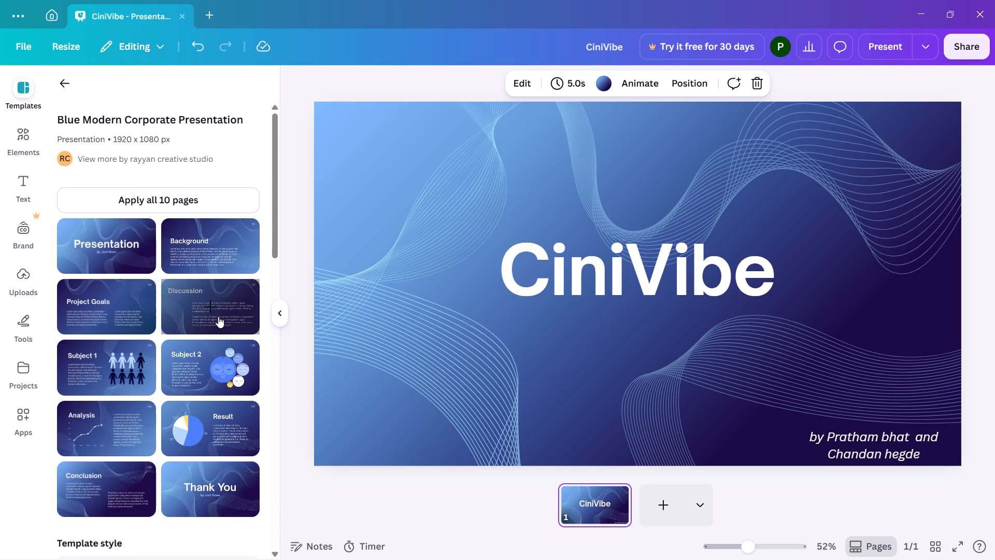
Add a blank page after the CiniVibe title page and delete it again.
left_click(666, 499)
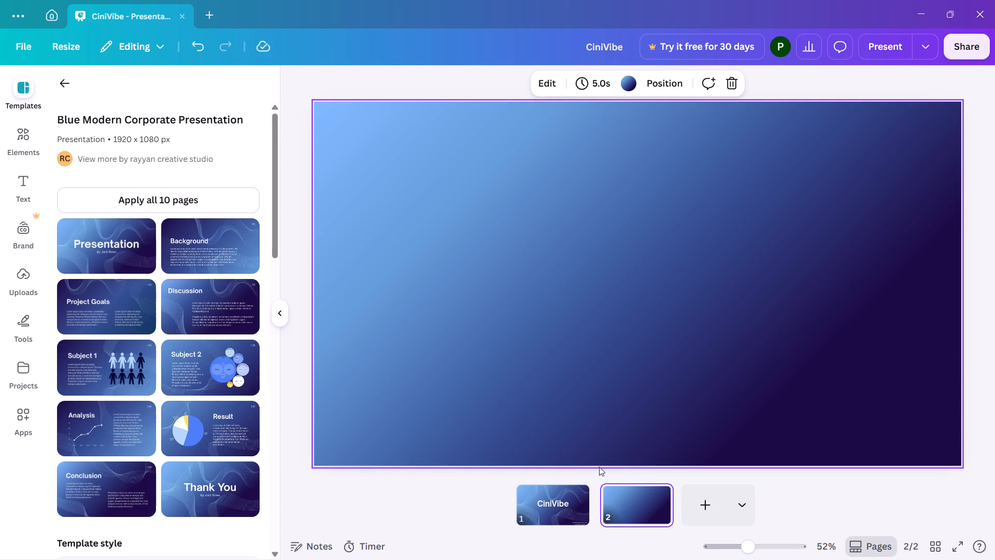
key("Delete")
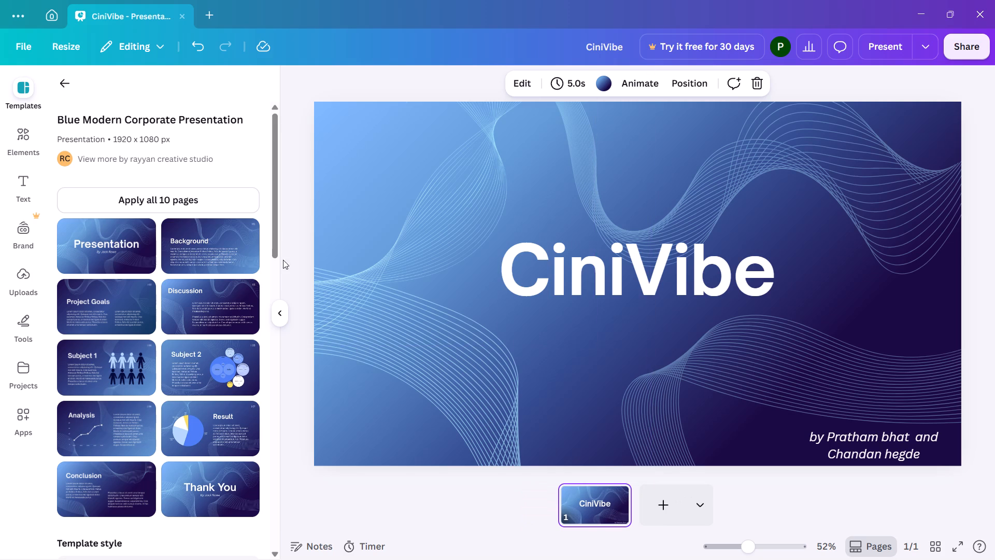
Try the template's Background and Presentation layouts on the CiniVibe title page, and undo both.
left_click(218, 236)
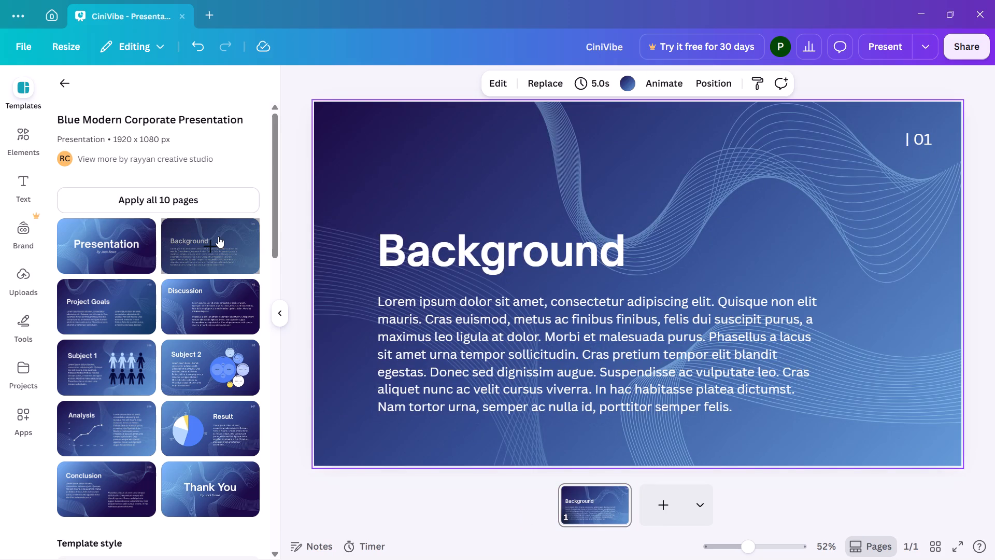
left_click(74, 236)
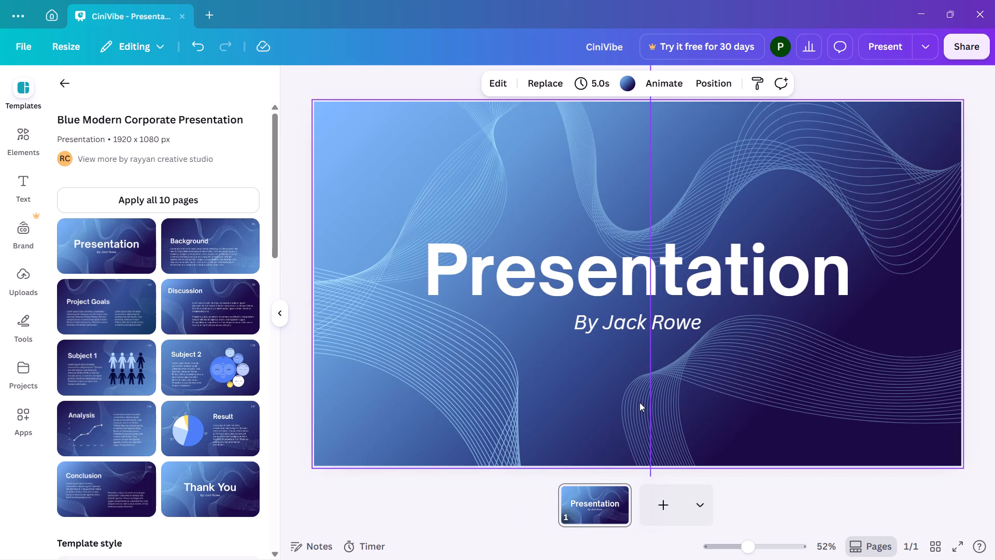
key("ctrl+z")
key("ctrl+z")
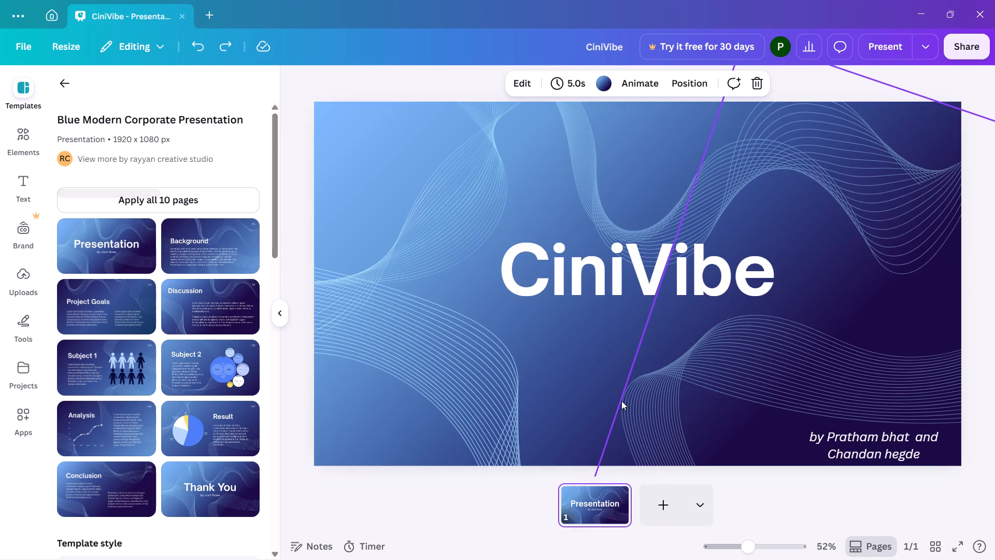
Add a second page after the title page, apply the template's Background layout to it, and select its heading.
left_click(669, 496)
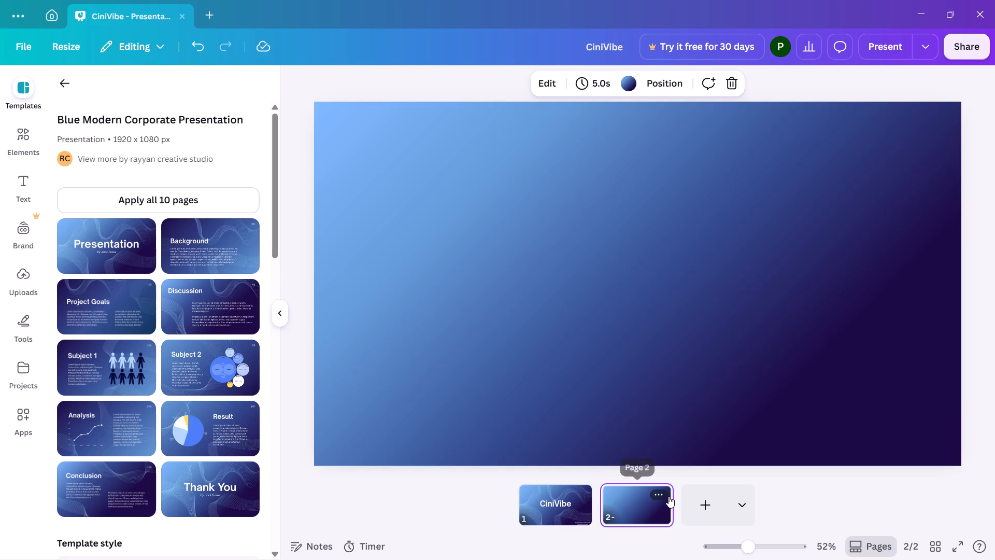
left_click(236, 248)
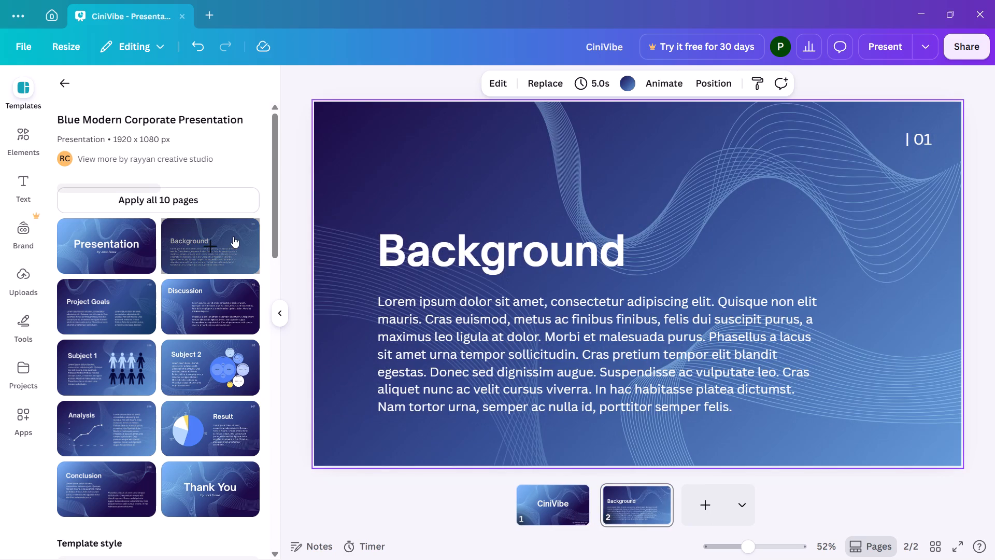
left_click(462, 250)
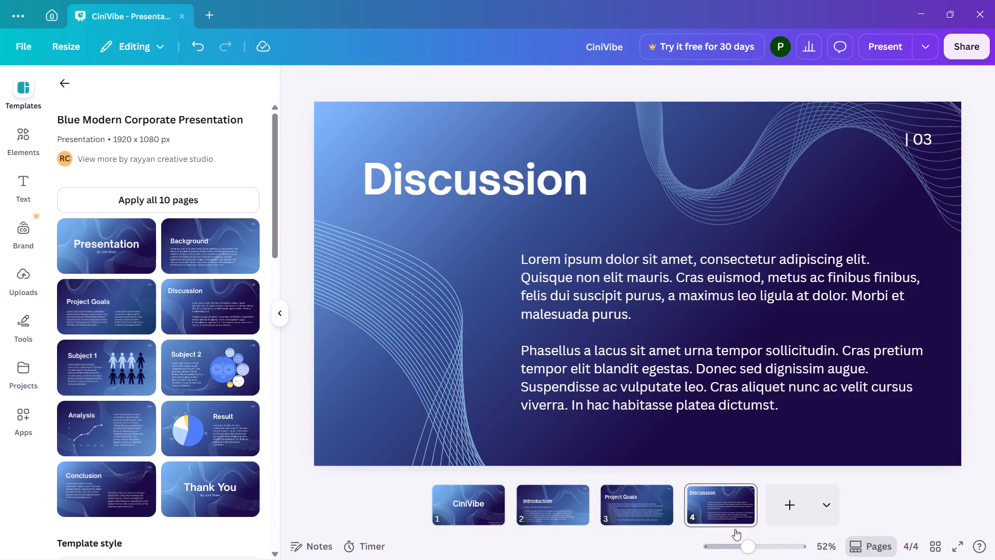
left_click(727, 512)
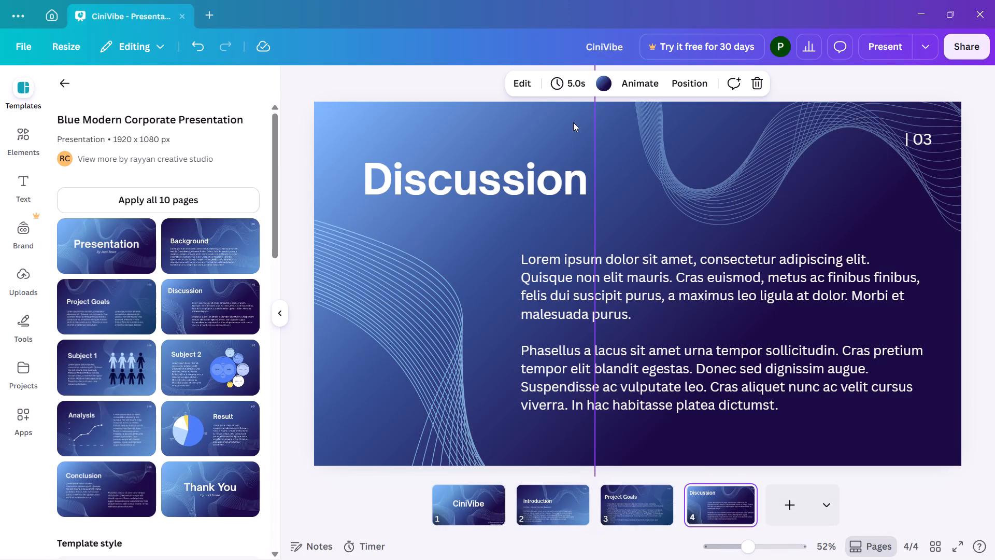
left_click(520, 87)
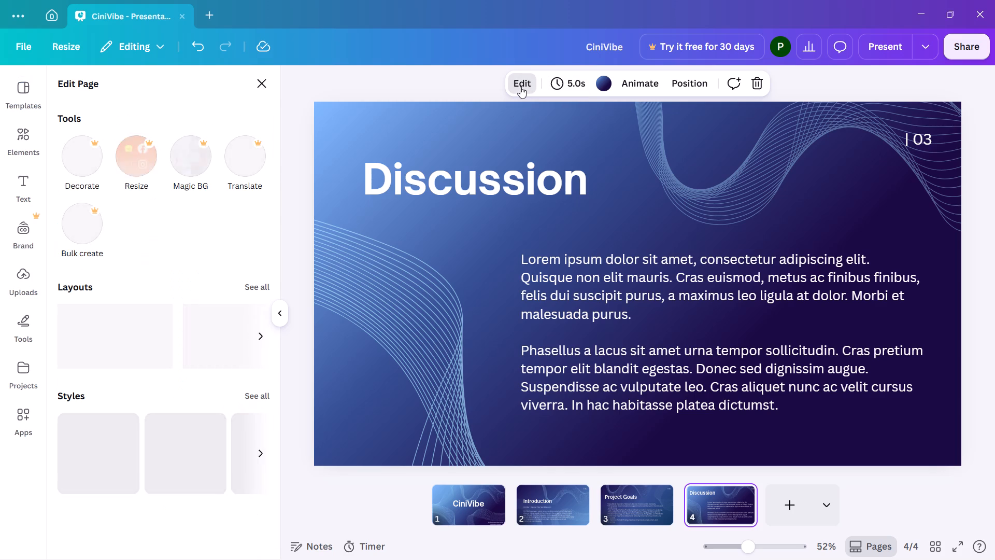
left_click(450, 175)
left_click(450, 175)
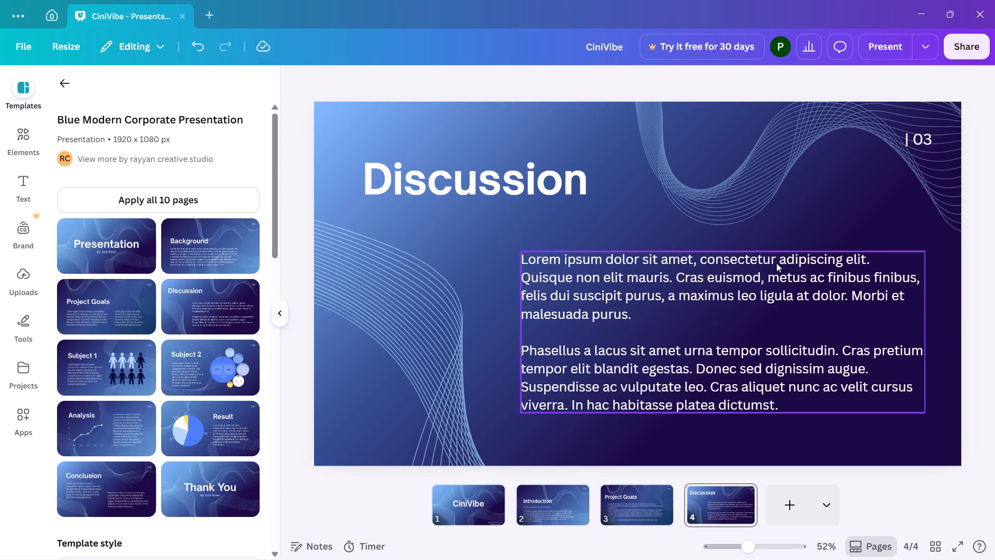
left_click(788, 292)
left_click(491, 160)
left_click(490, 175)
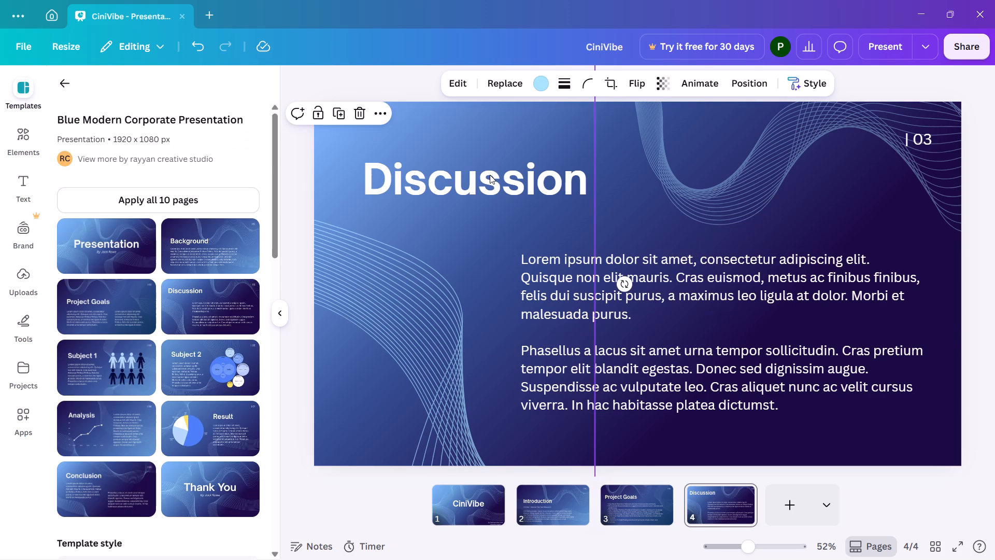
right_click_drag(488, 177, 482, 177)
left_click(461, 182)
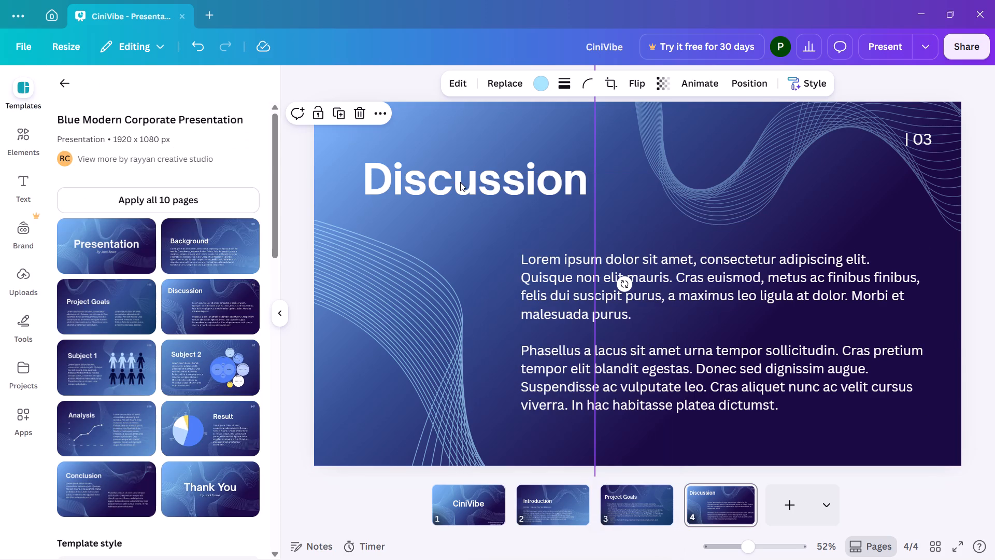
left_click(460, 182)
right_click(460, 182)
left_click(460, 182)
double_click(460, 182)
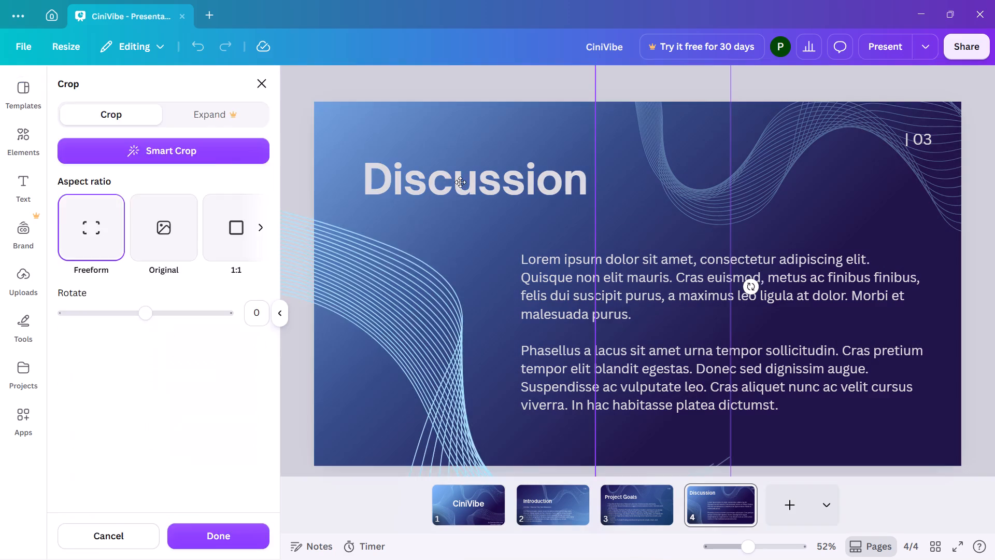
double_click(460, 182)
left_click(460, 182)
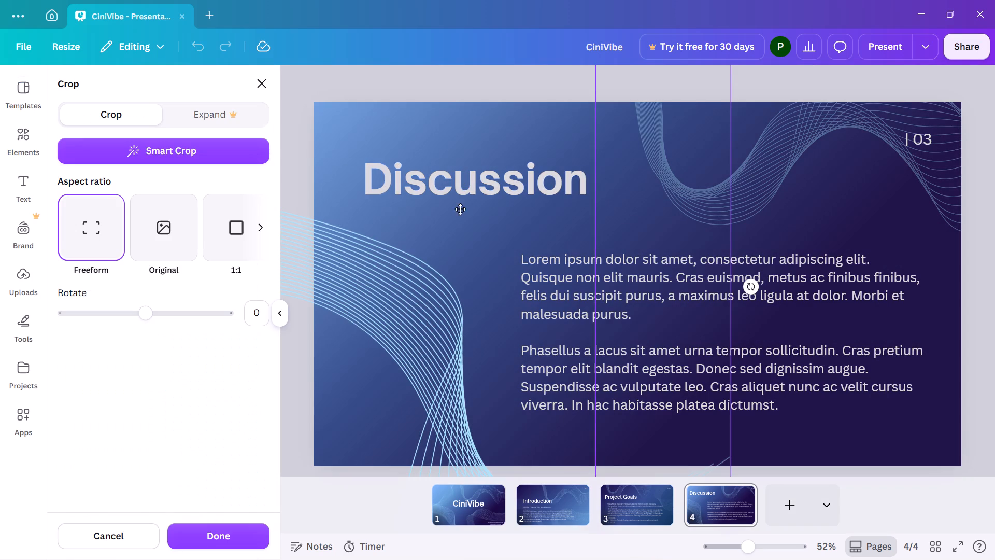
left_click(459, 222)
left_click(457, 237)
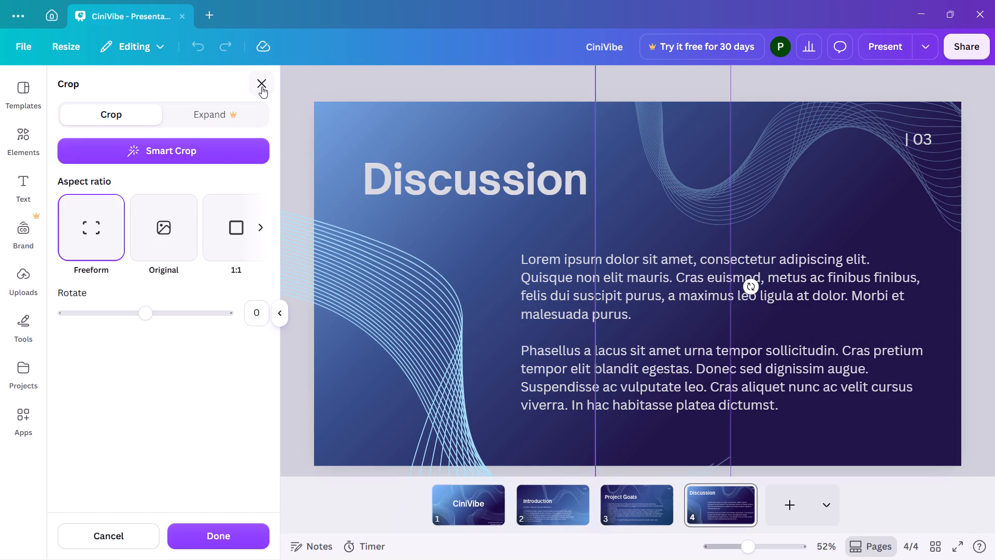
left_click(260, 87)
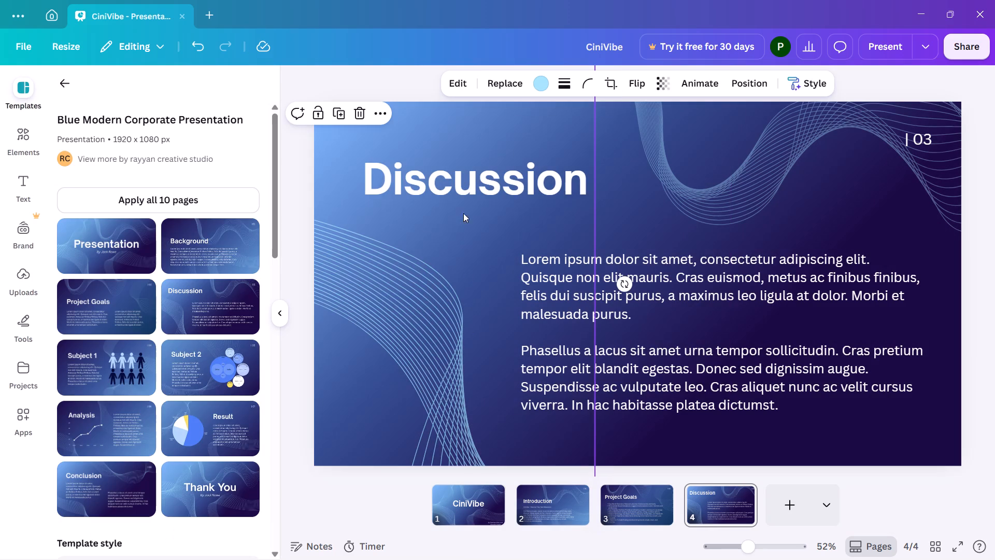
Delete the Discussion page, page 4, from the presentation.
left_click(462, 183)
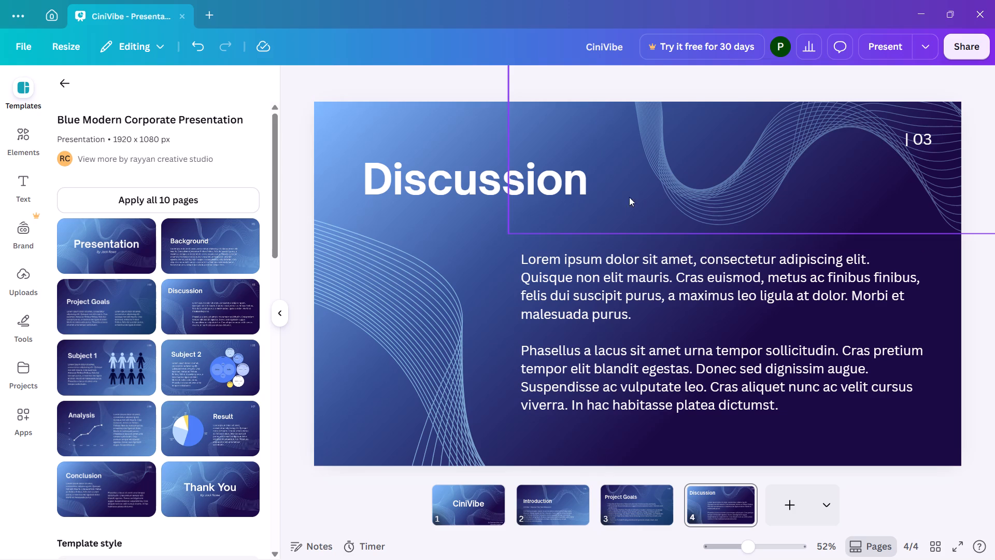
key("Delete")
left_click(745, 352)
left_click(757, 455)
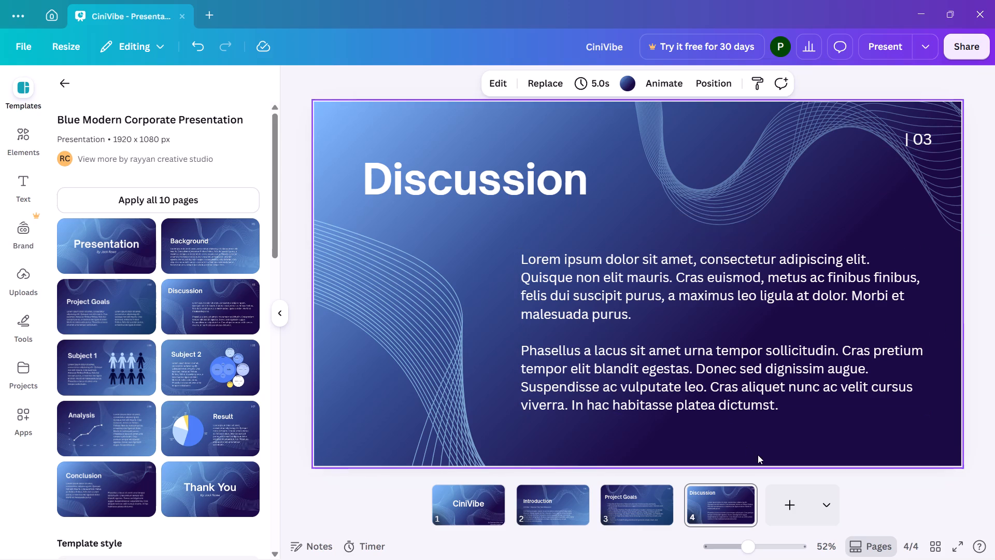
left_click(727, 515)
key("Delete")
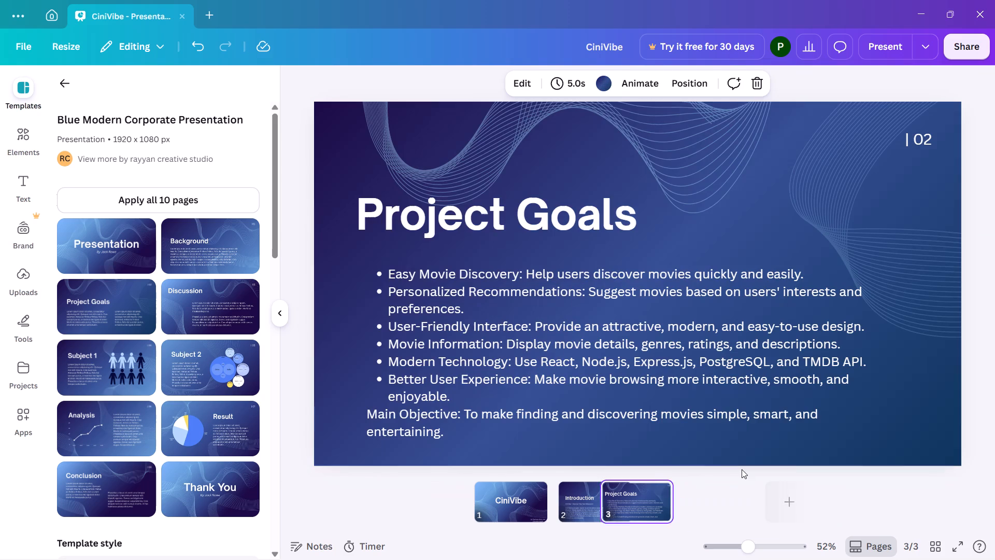
Add a new page 4 and apply the template's Discussion layout to it.
left_click(729, 514)
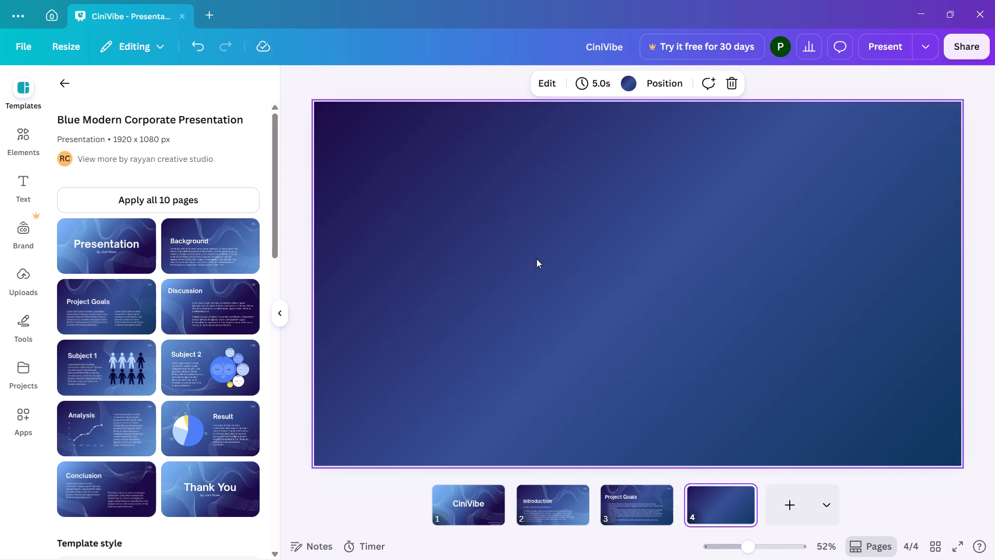
left_click(194, 320)
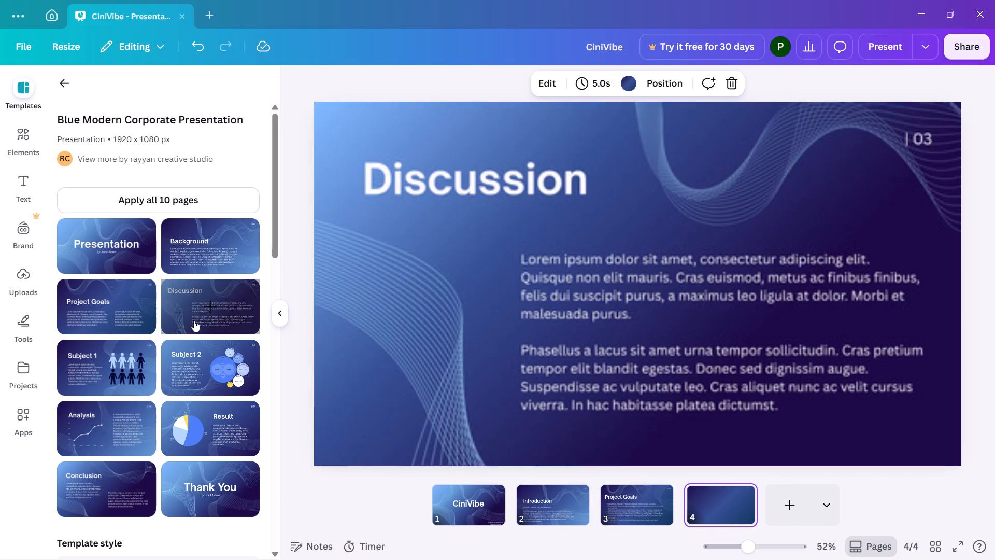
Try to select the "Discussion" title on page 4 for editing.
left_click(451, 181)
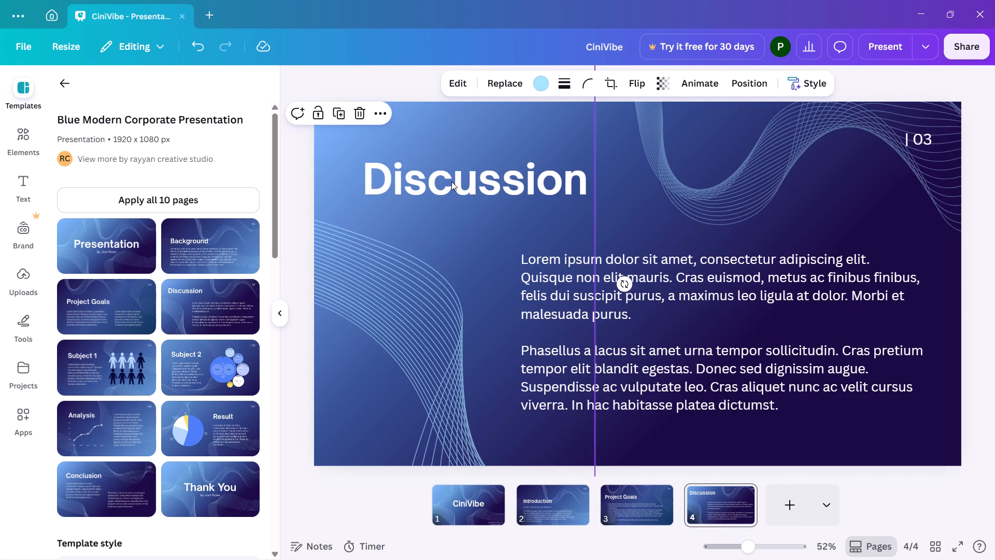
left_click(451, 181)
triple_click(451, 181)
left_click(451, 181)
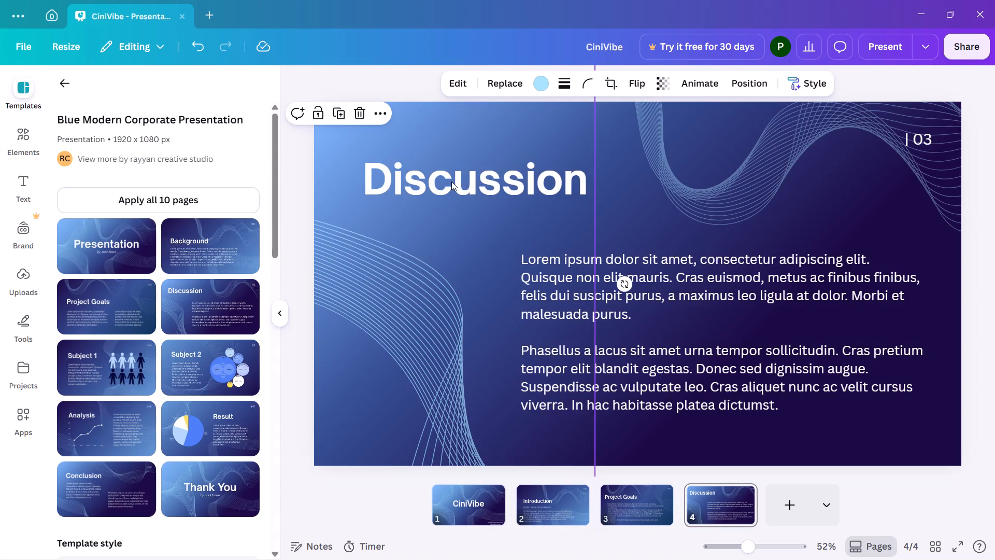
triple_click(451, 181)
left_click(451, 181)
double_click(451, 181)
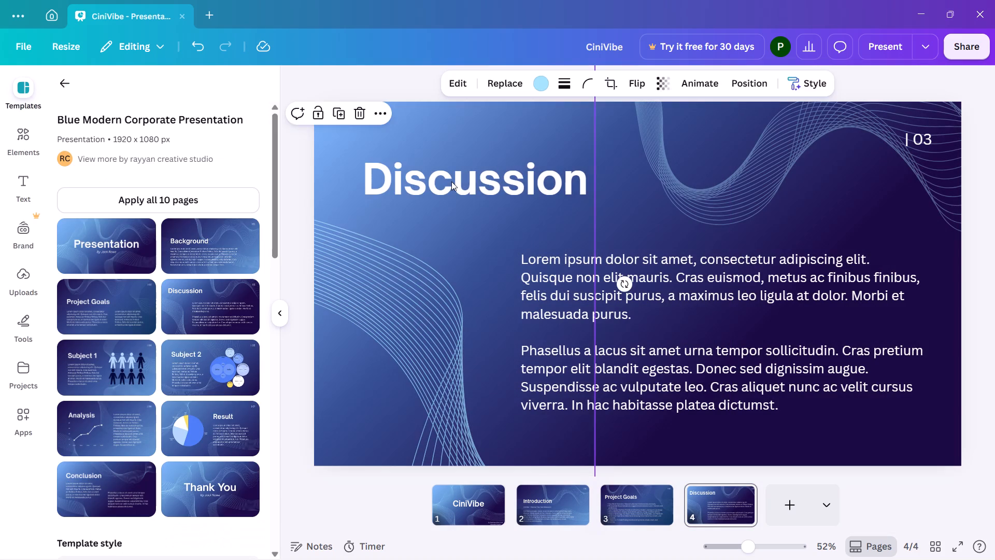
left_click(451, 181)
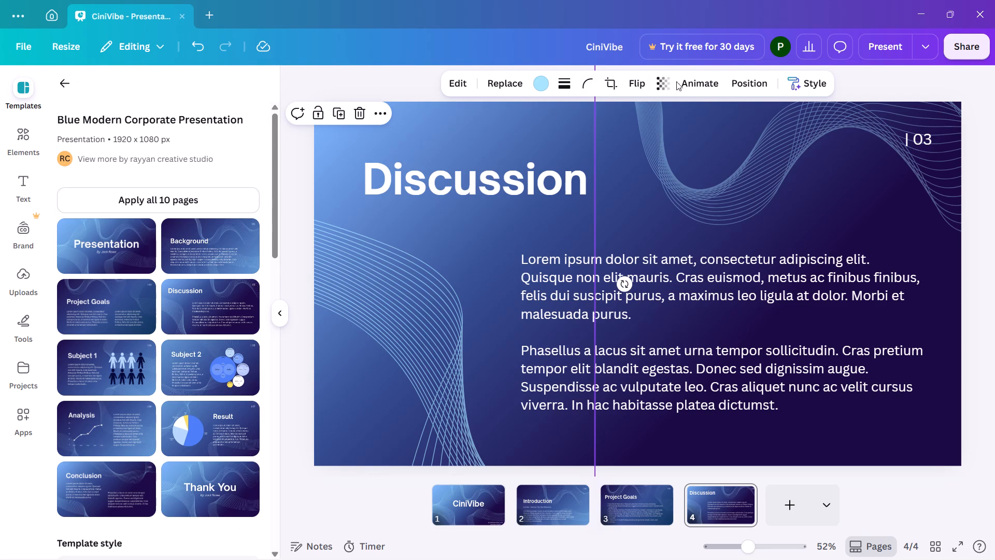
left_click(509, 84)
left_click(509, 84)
Shift the wave graphic at page 4's left edge slightly further left.
left_click_drag(364, 181, 426, 183)
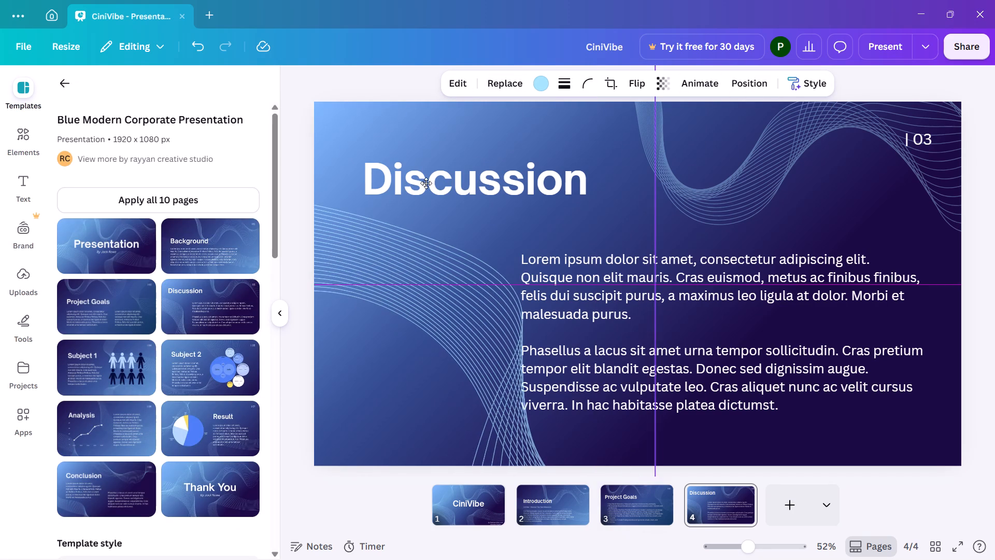
left_click_drag(426, 183, 358, 186)
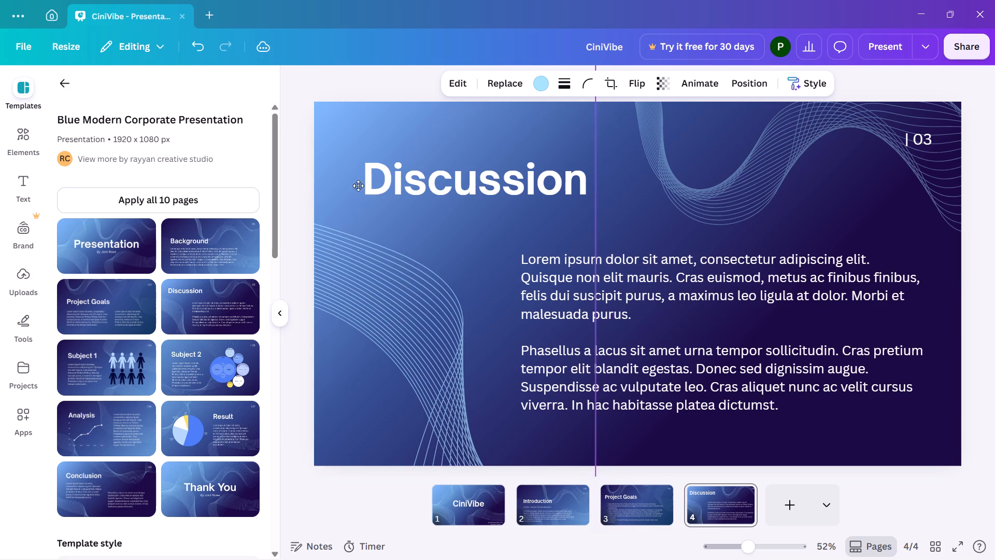
left_click_drag(358, 186, 352, 186)
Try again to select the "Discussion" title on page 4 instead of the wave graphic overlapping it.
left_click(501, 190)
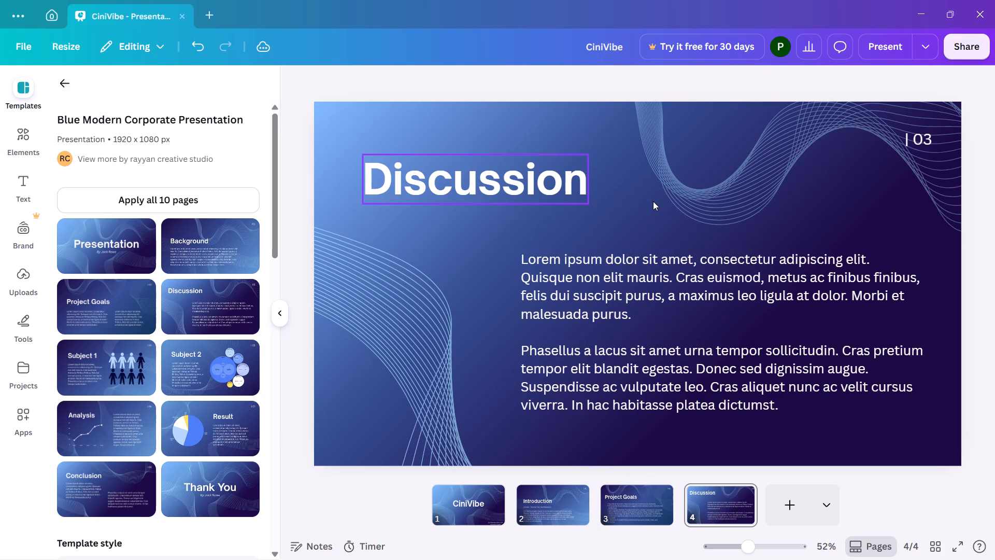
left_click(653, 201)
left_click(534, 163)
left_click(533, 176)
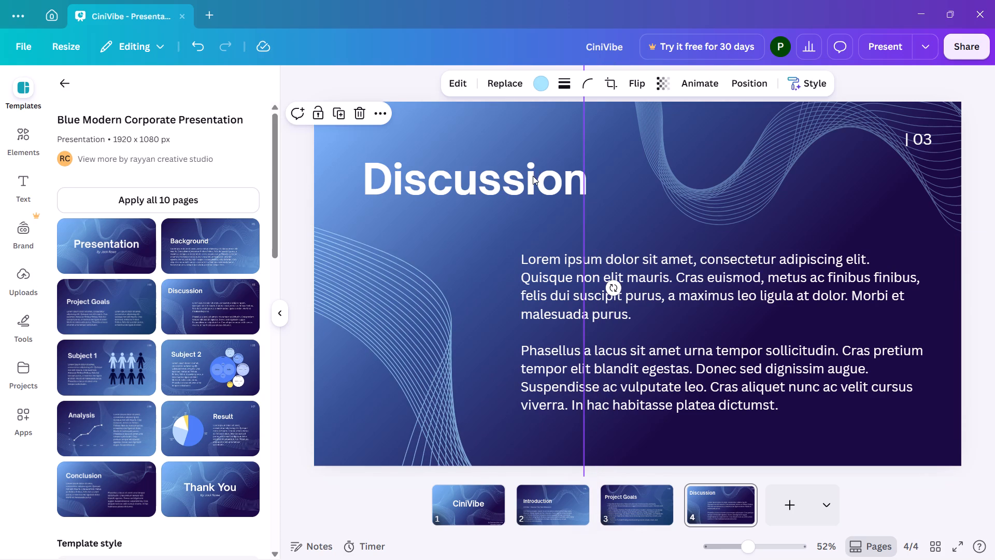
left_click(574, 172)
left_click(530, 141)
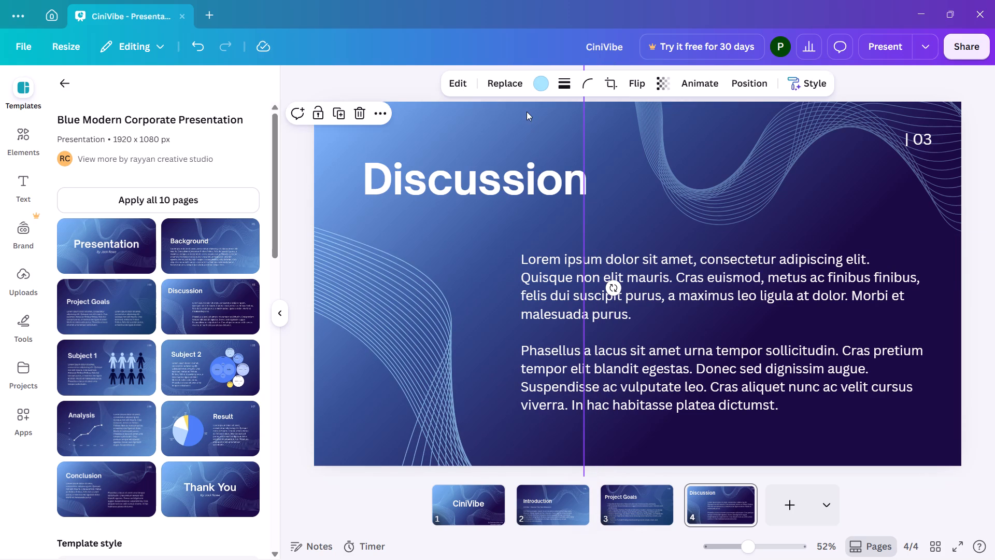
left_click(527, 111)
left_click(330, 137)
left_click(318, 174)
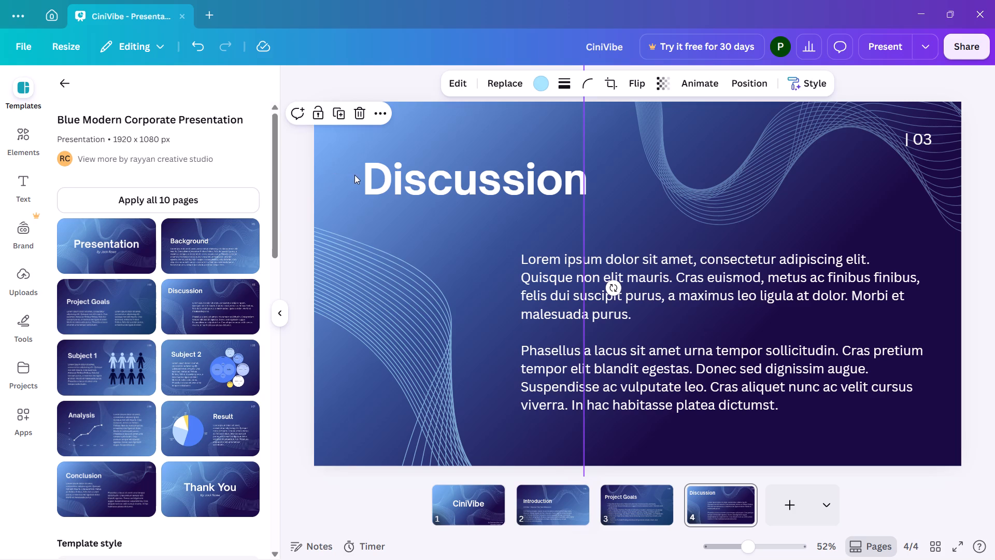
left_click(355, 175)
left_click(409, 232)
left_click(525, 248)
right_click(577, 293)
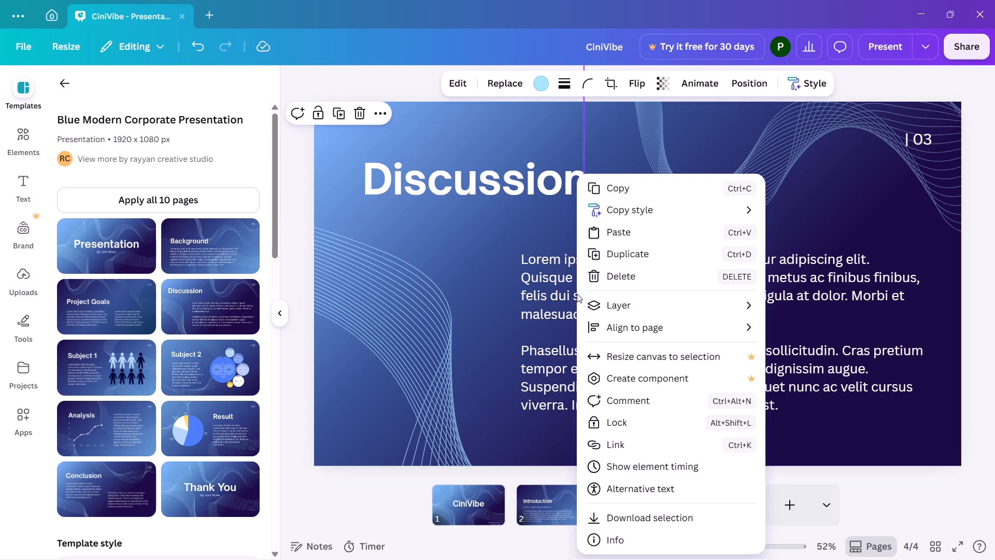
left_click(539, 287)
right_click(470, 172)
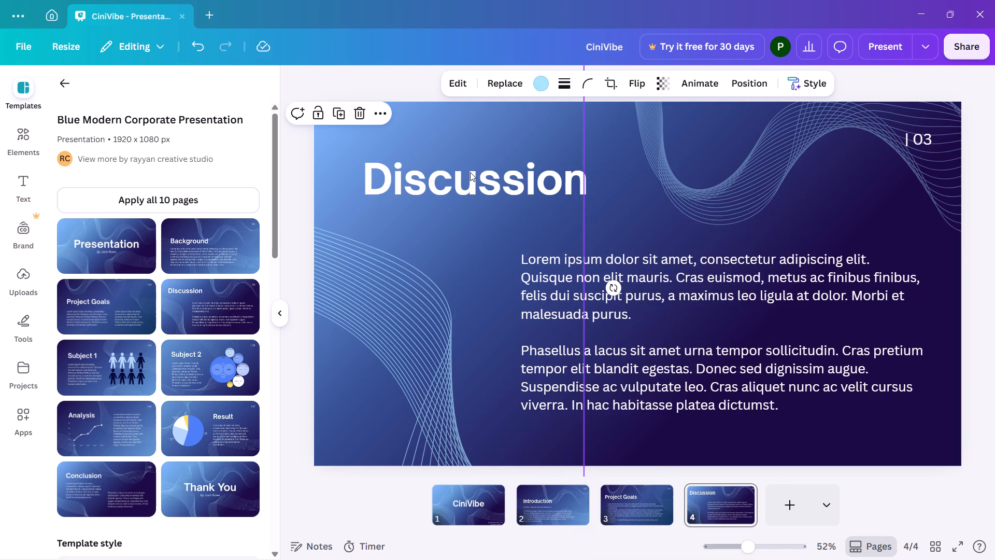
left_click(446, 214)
Move the wave graphic at page 4's left edge slightly down.
left_click_drag(397, 217, 400, 211, "shift")
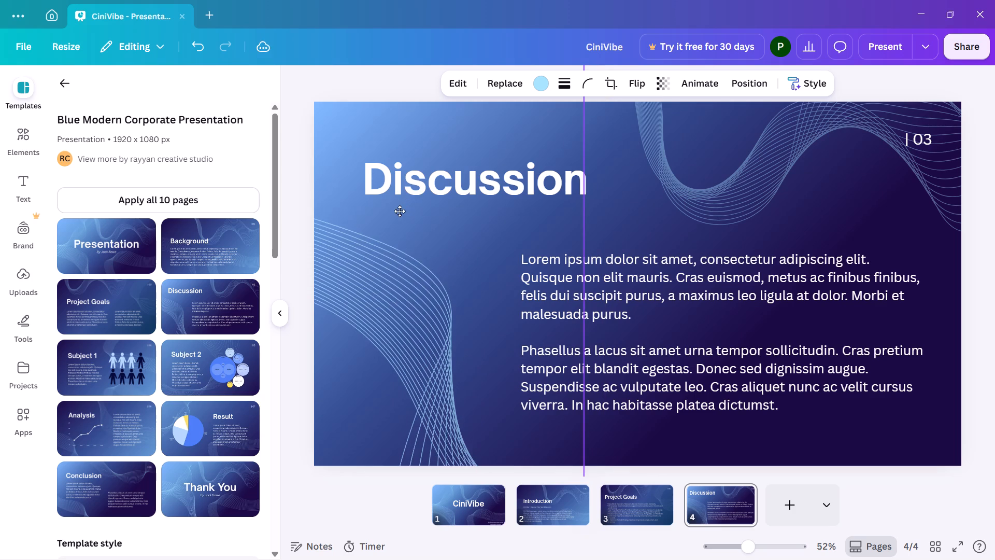
left_click_drag(400, 211, 397, 235, "shift")
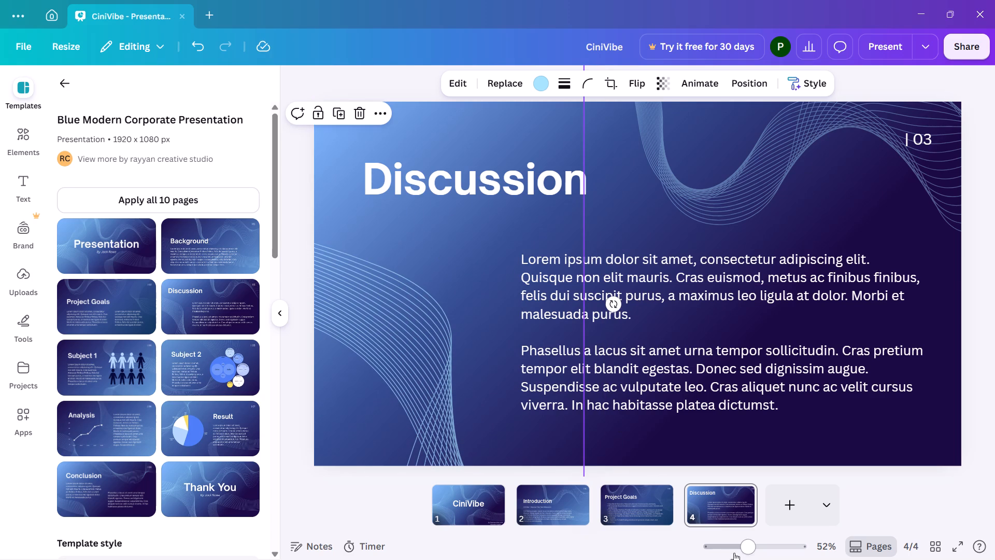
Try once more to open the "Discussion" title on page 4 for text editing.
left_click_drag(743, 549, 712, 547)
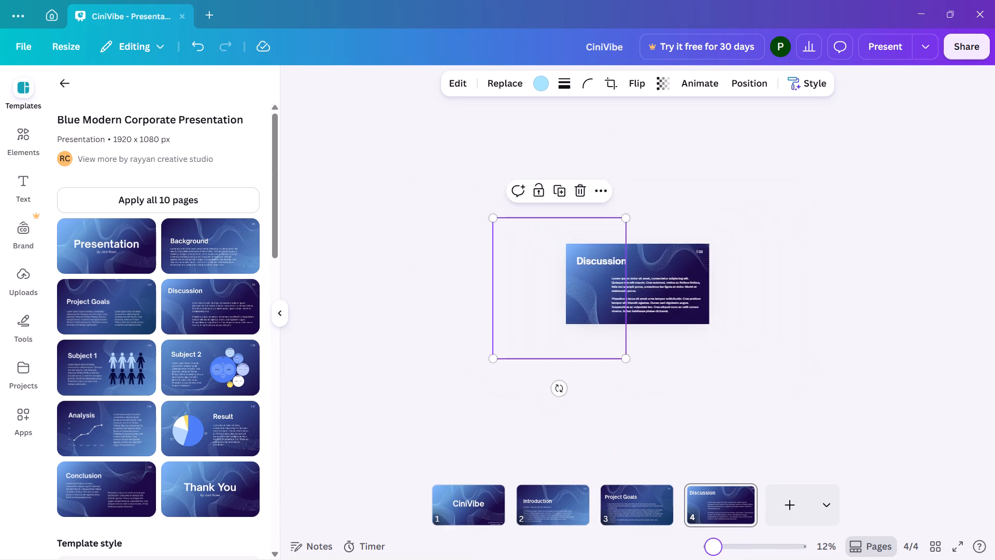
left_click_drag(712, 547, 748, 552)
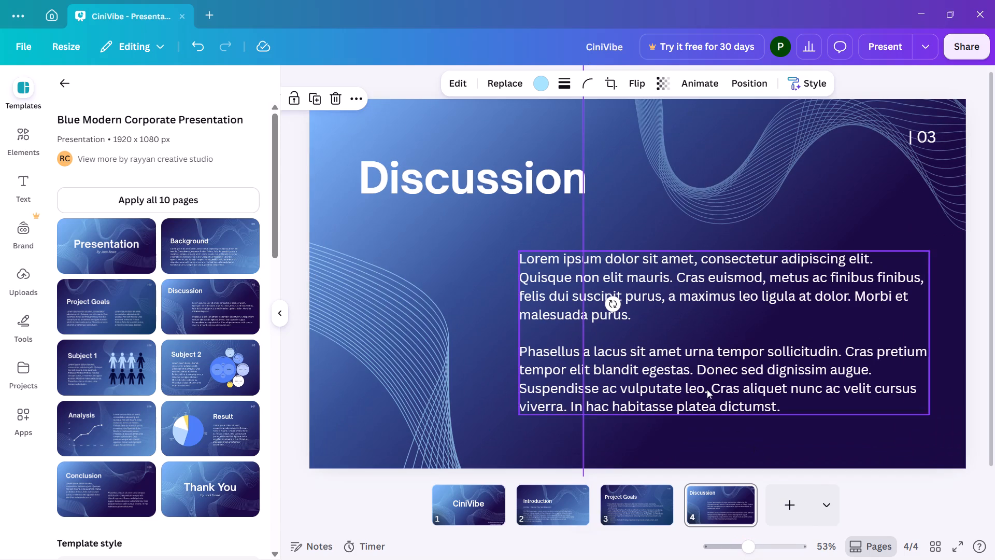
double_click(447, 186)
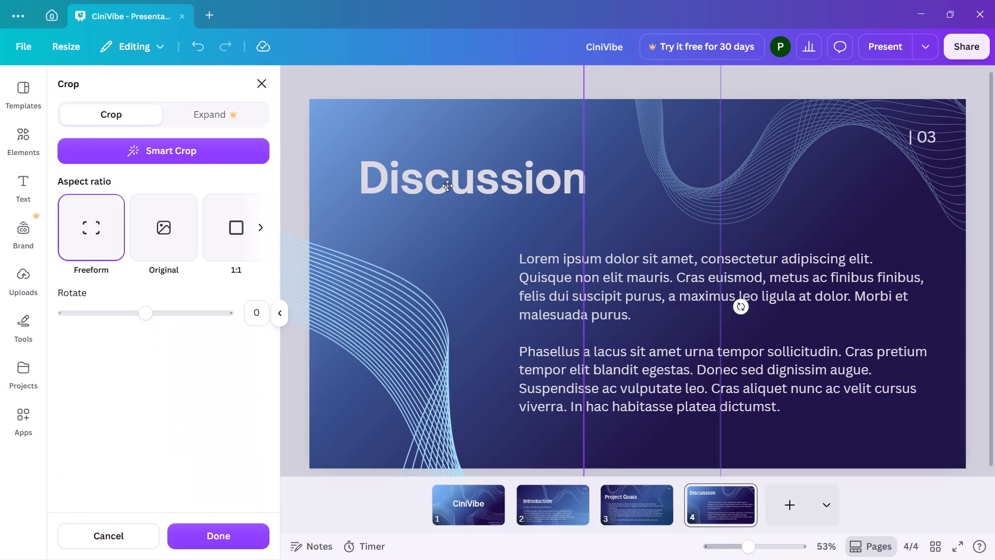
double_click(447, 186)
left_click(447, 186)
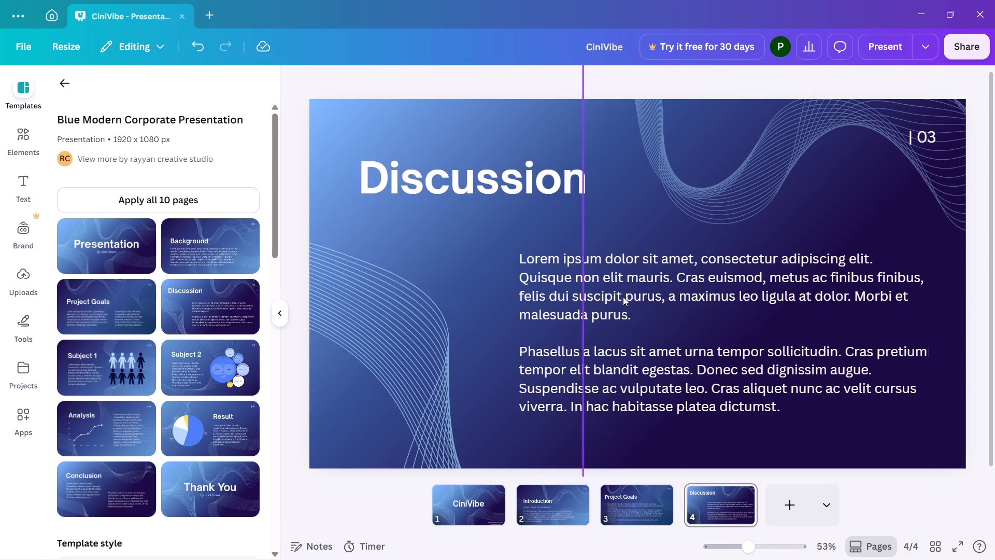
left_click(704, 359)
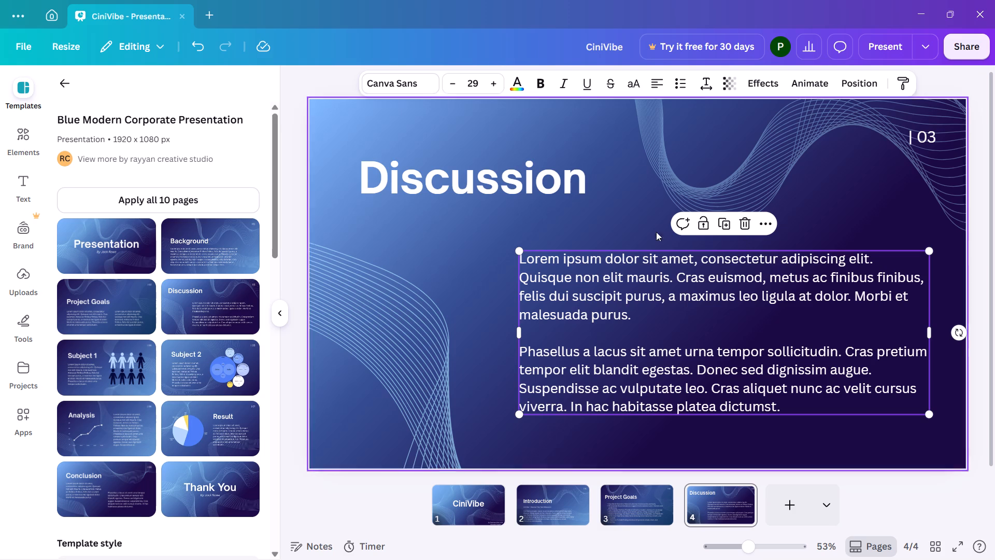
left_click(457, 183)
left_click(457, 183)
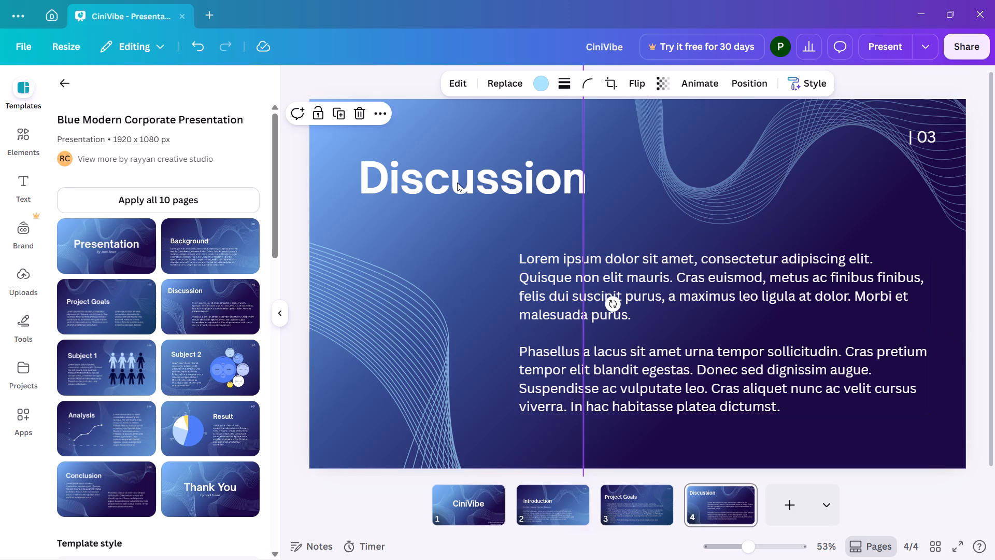
Copy page 4's lower-left wave graphic, add a new page 5, and paste the graphic onto it.
left_click(734, 504)
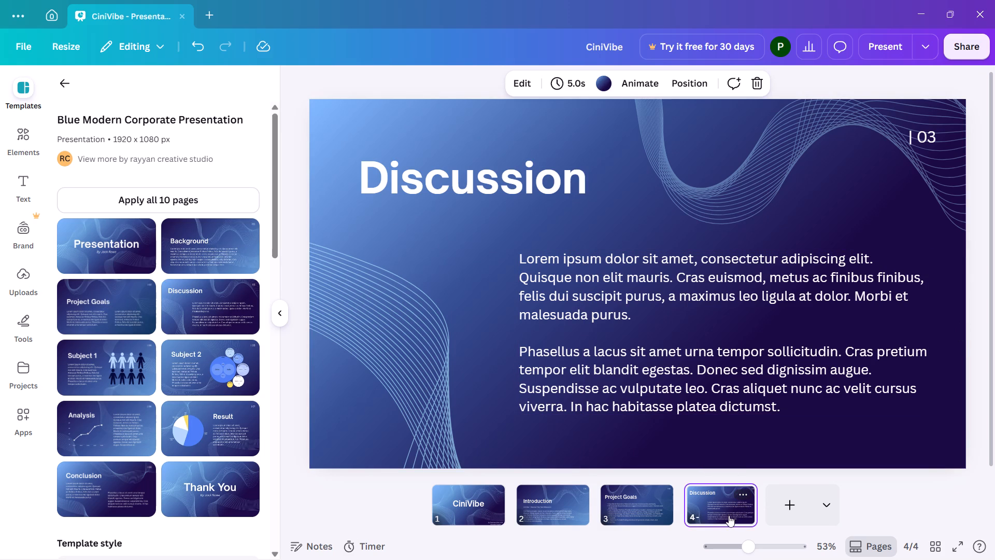
left_click(421, 387)
right_click(421, 387)
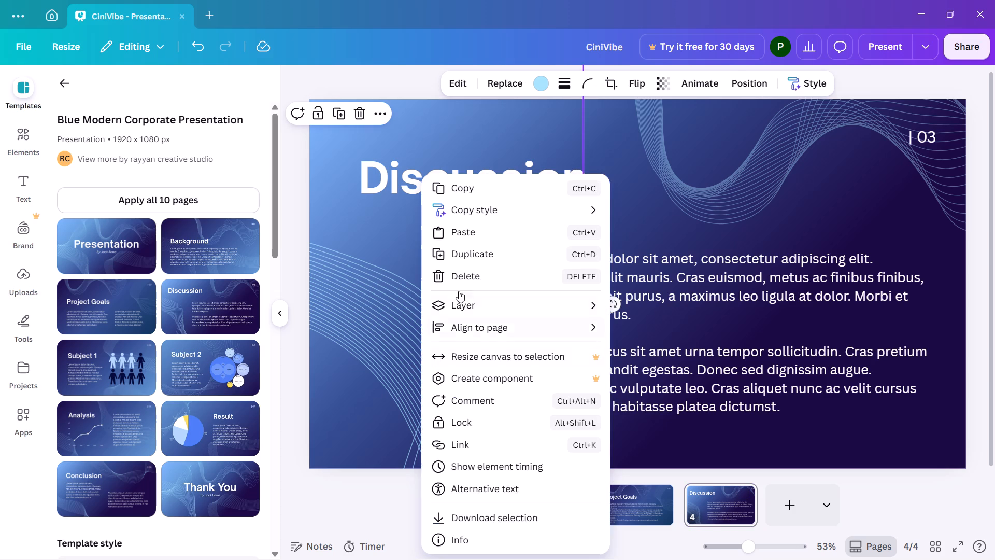
left_click(475, 189)
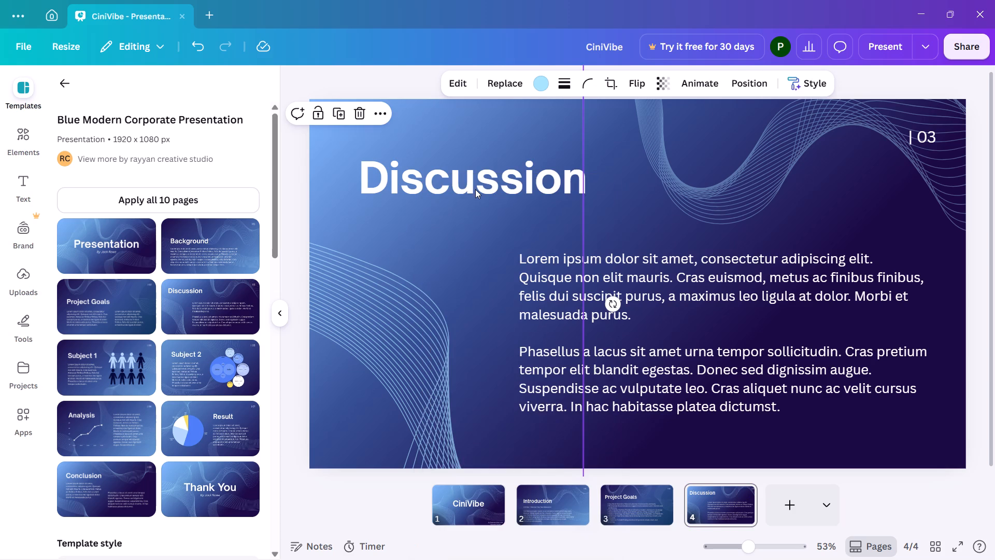
left_click(775, 509)
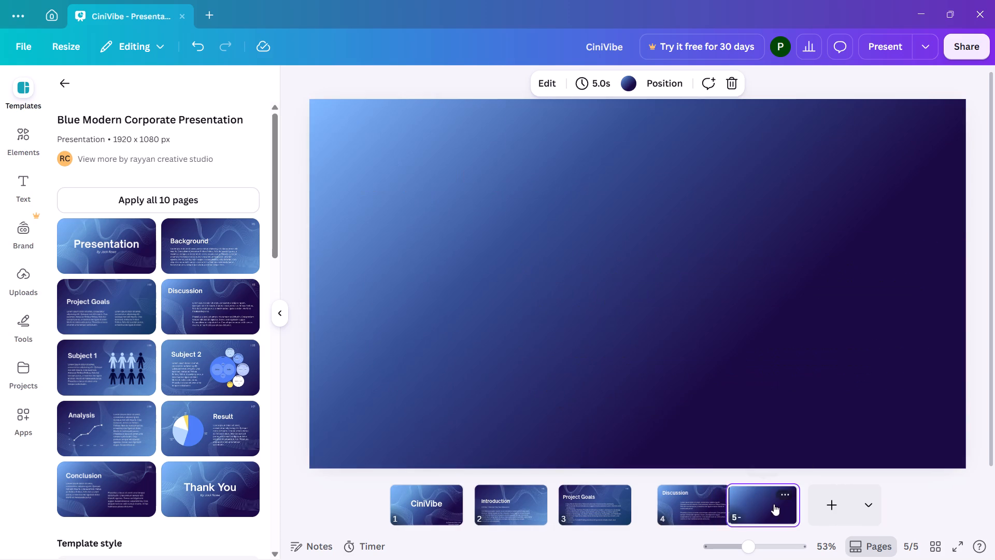
key("ctrl+v")
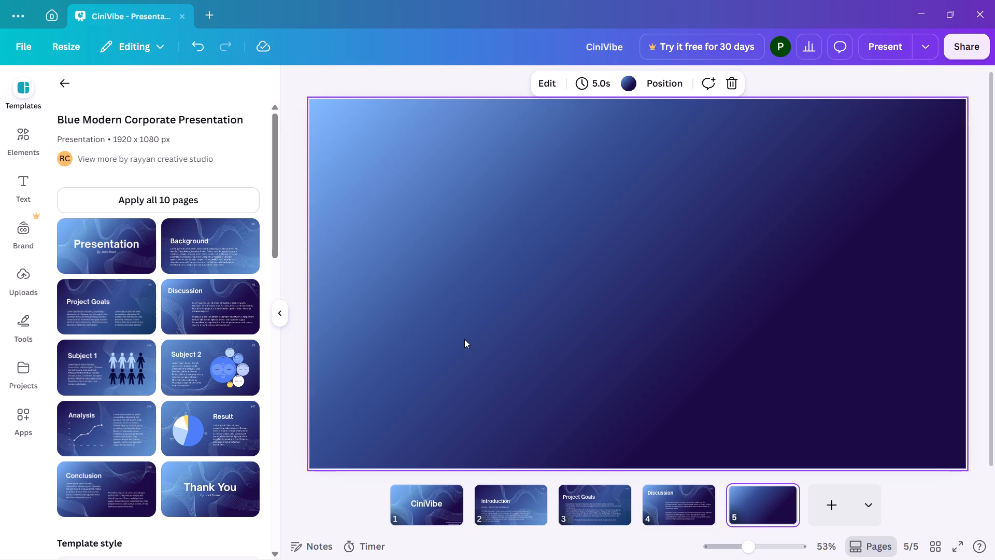
Copy the upper-right wave graphic from page 4 and paste it onto page 5.
left_click(679, 496)
left_click(716, 202)
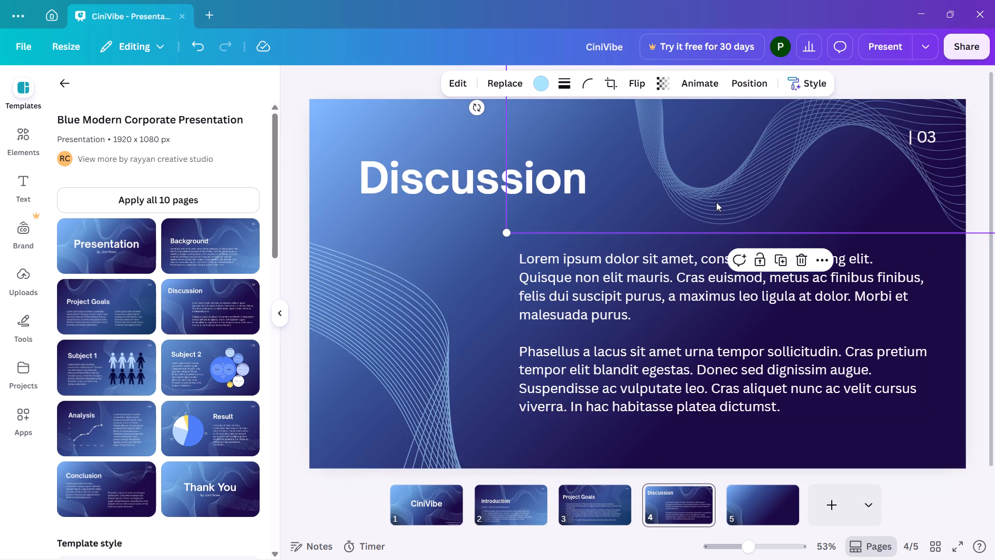
key("ctrl+c")
left_click(773, 503)
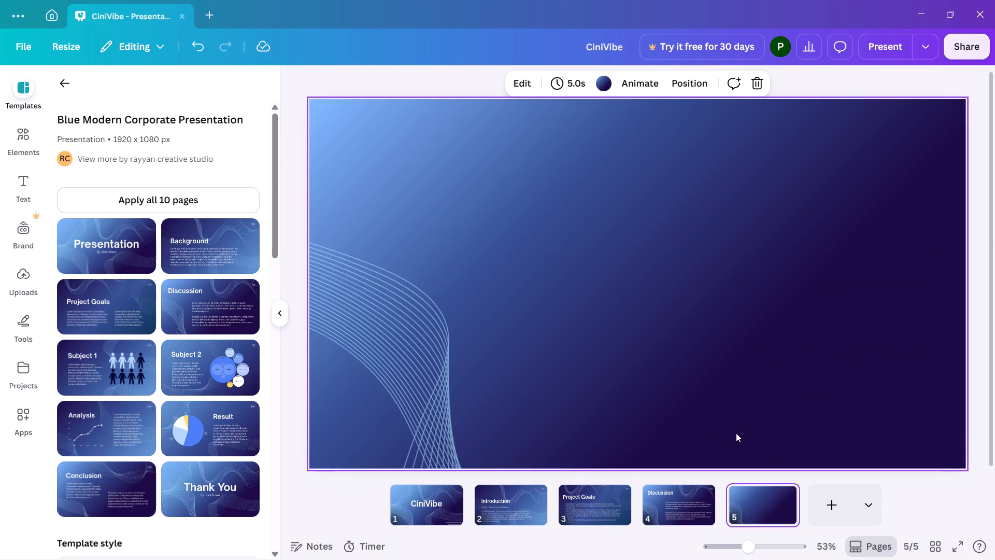
left_click(672, 194)
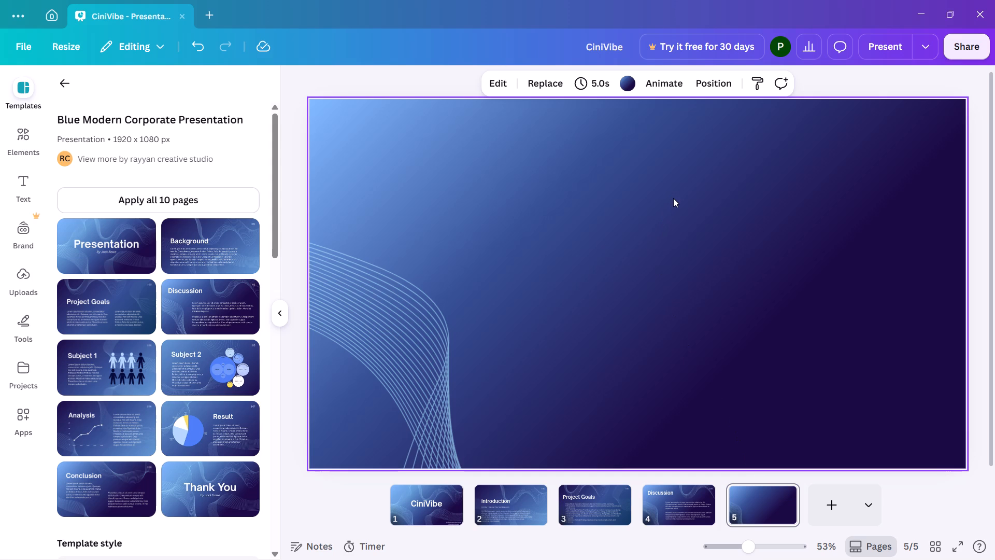
key("ctrl+v")
left_click(686, 327)
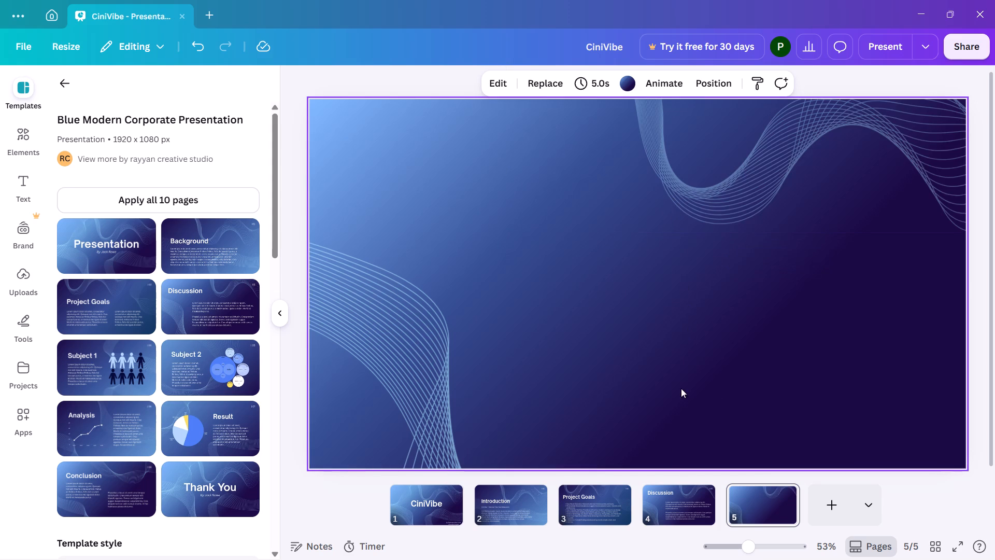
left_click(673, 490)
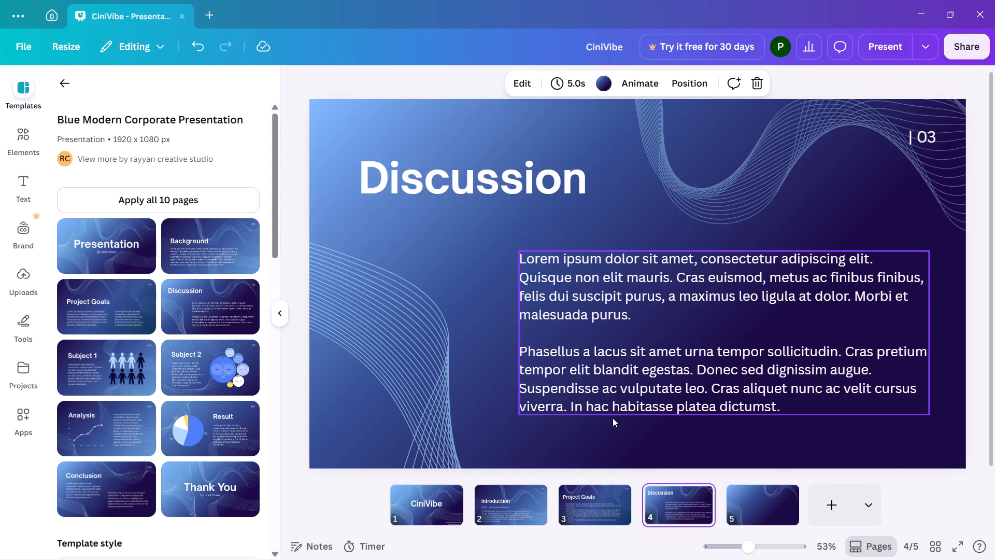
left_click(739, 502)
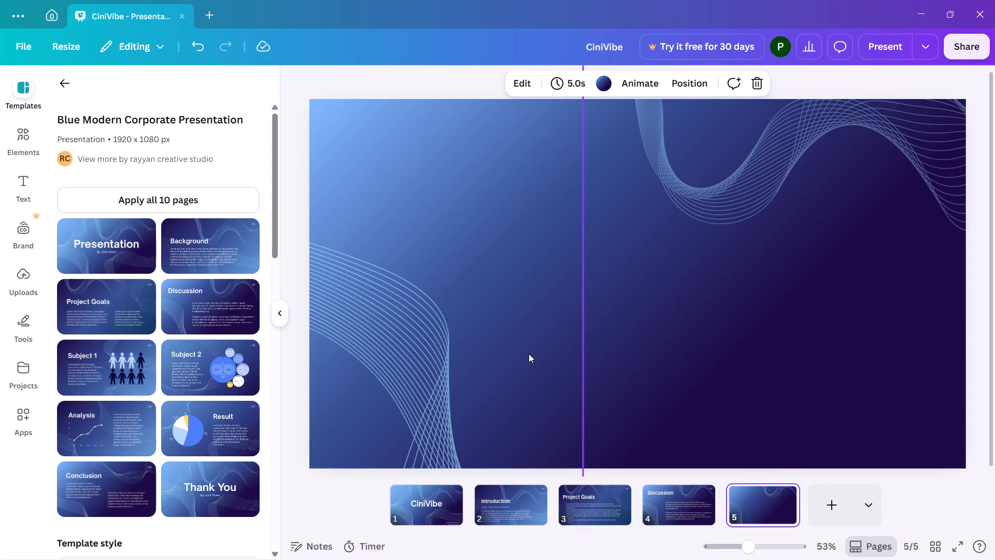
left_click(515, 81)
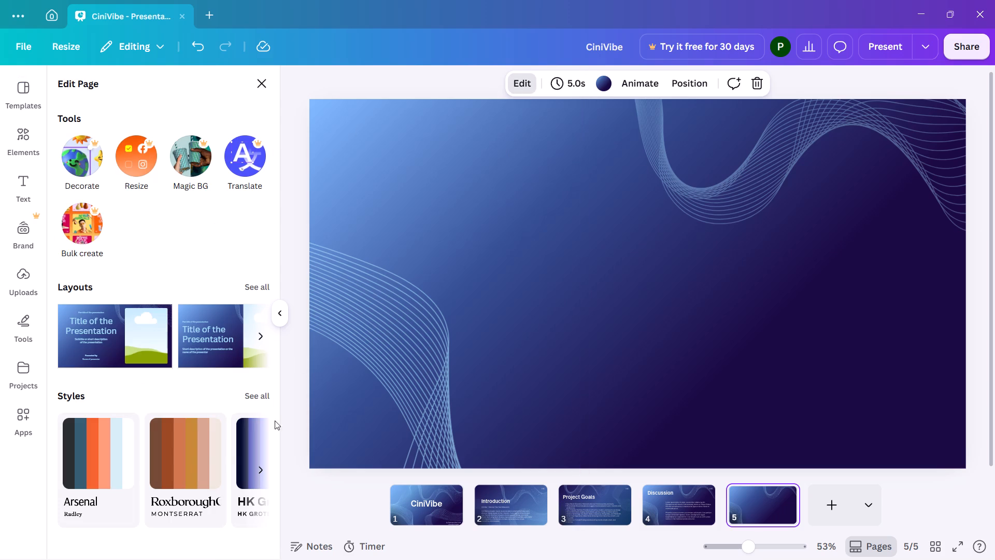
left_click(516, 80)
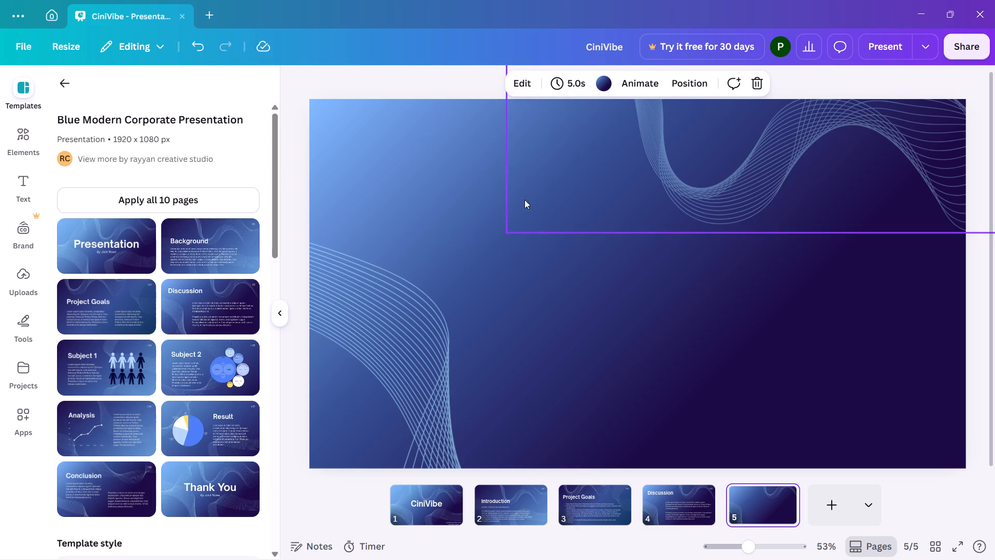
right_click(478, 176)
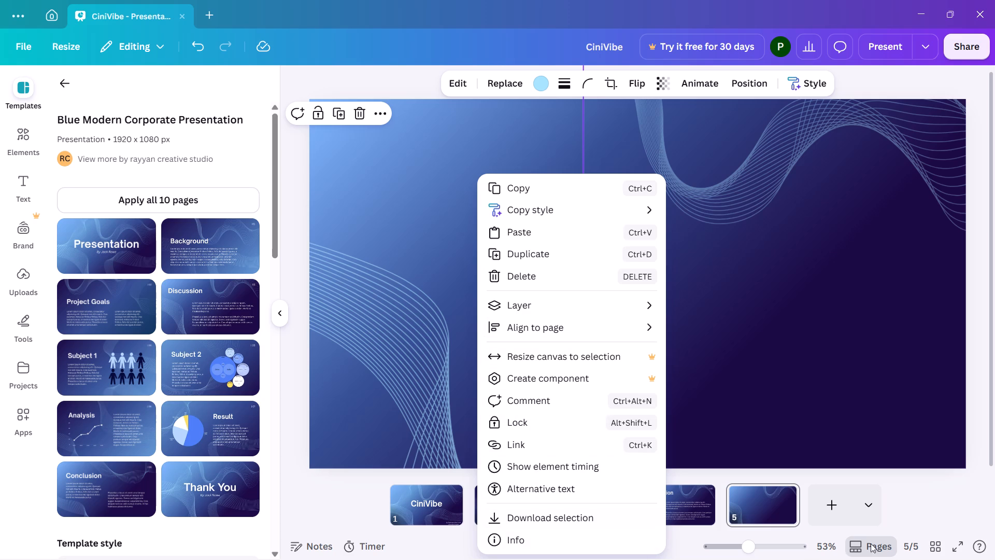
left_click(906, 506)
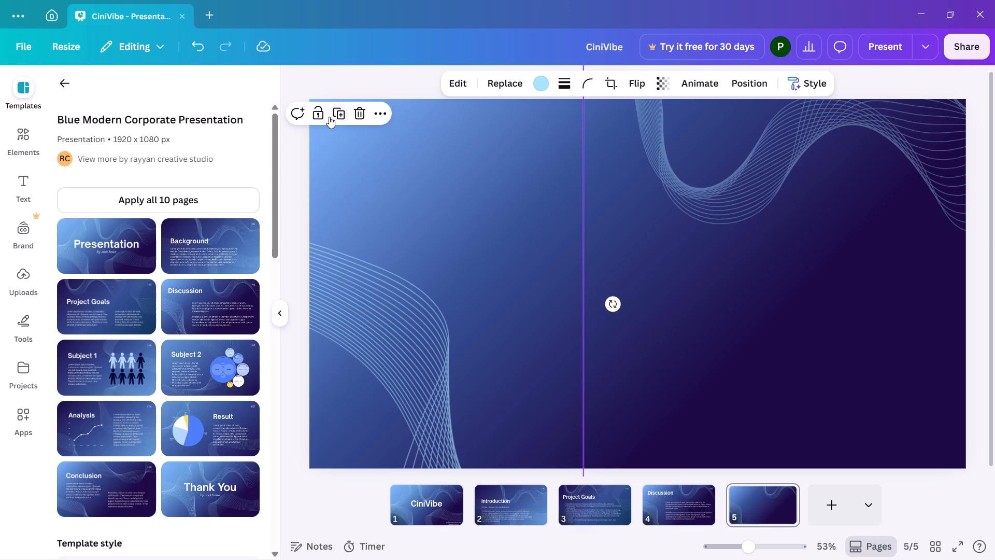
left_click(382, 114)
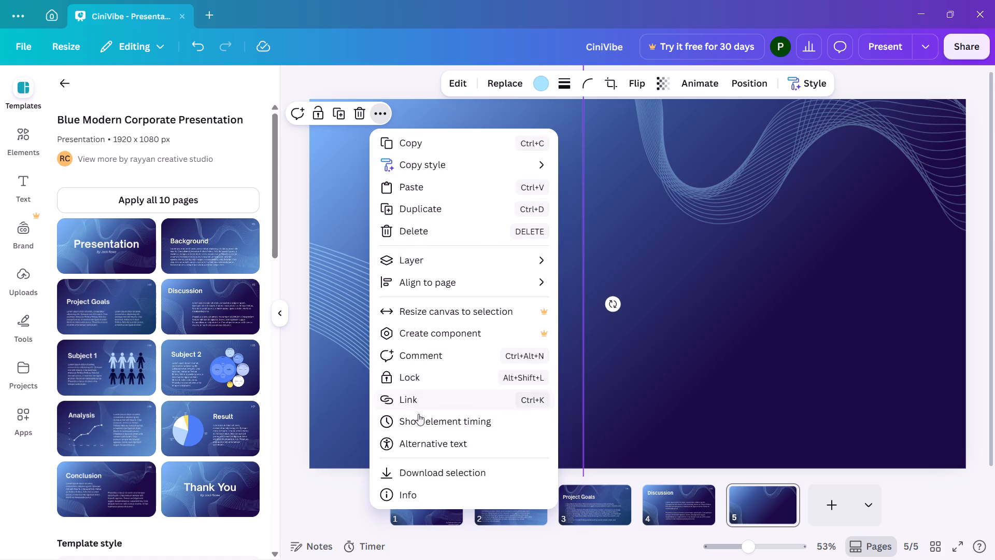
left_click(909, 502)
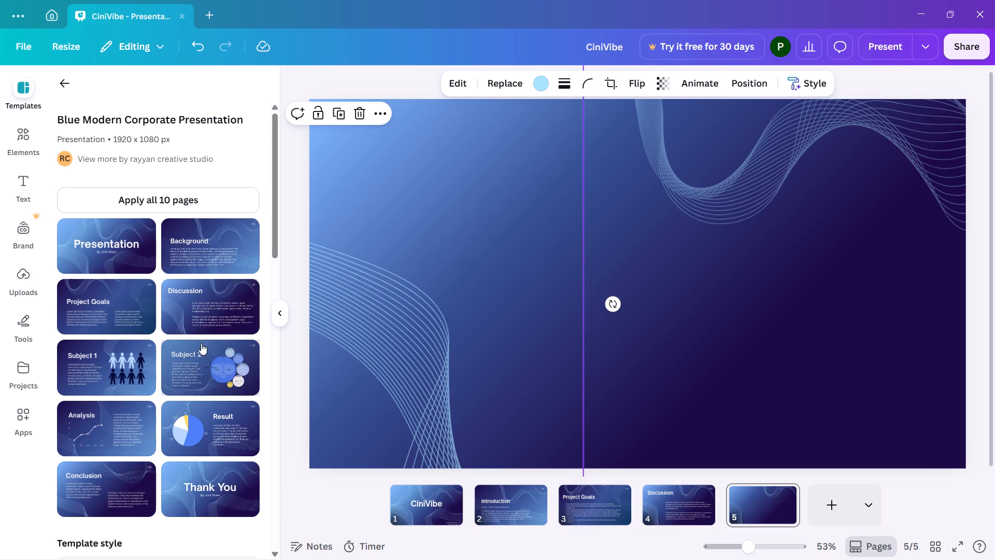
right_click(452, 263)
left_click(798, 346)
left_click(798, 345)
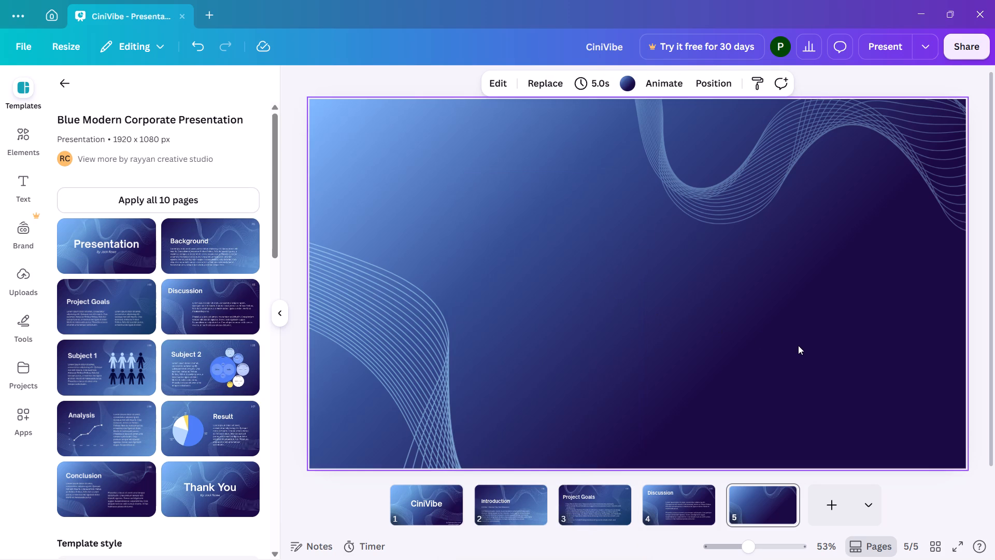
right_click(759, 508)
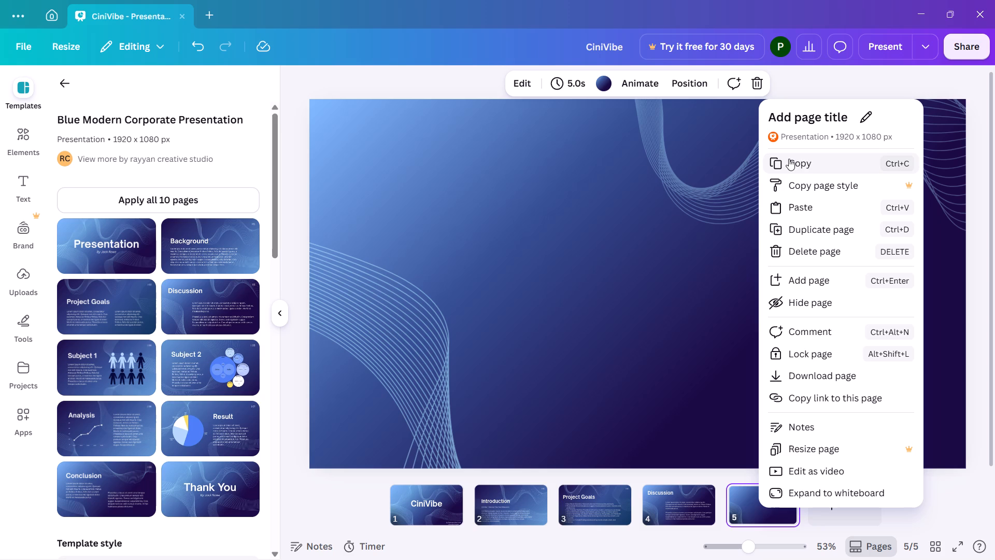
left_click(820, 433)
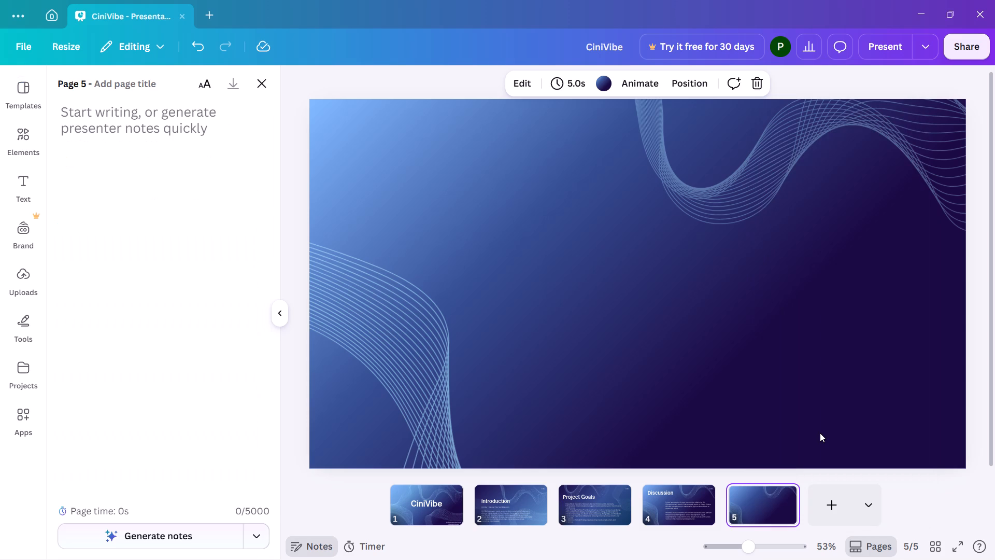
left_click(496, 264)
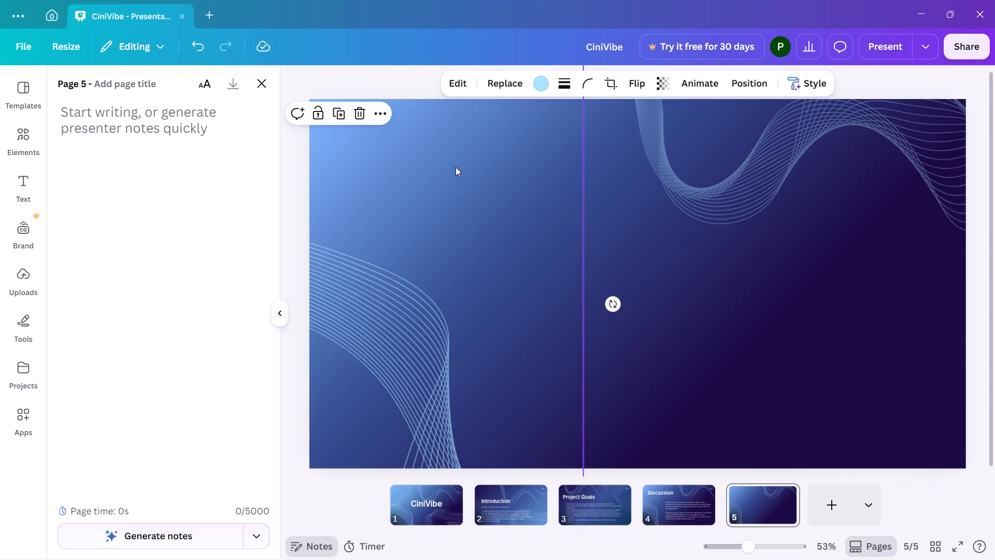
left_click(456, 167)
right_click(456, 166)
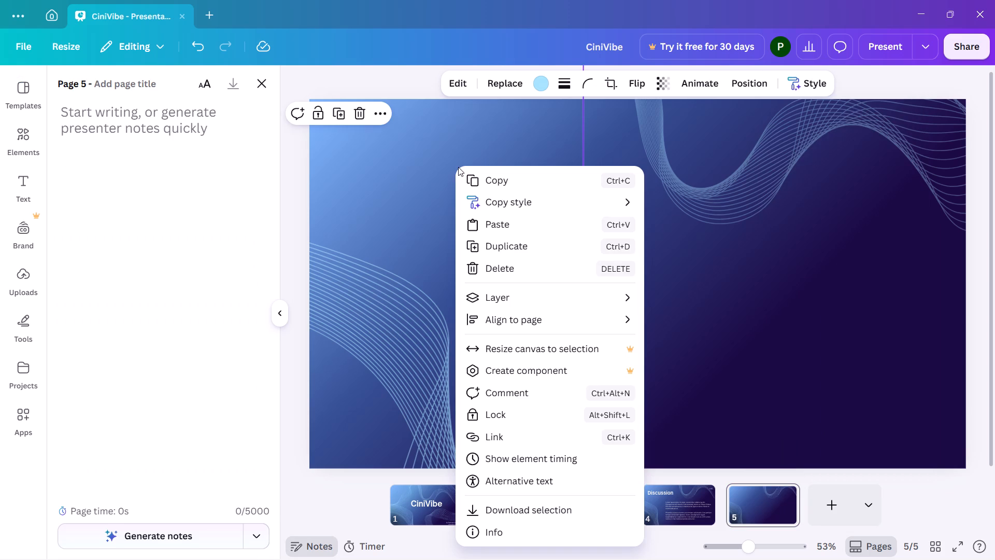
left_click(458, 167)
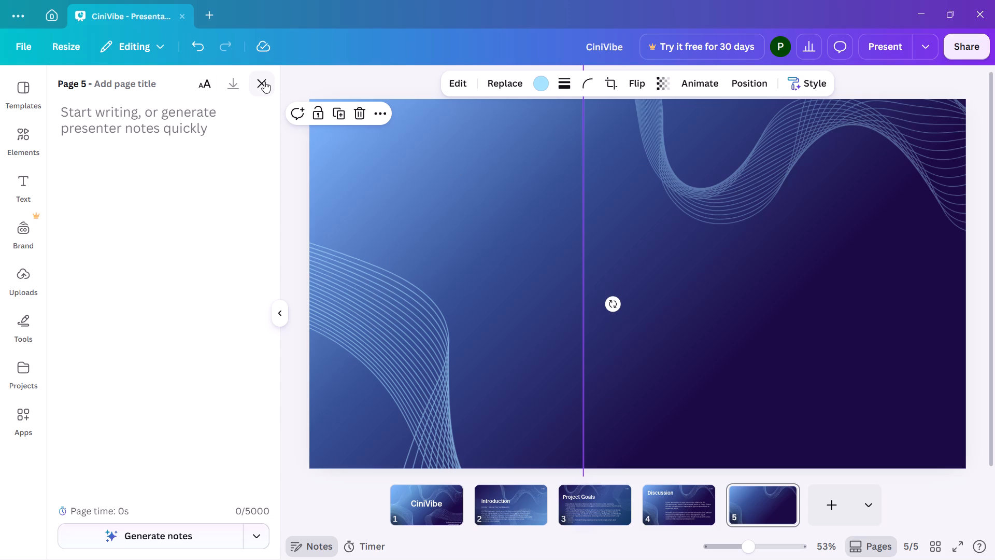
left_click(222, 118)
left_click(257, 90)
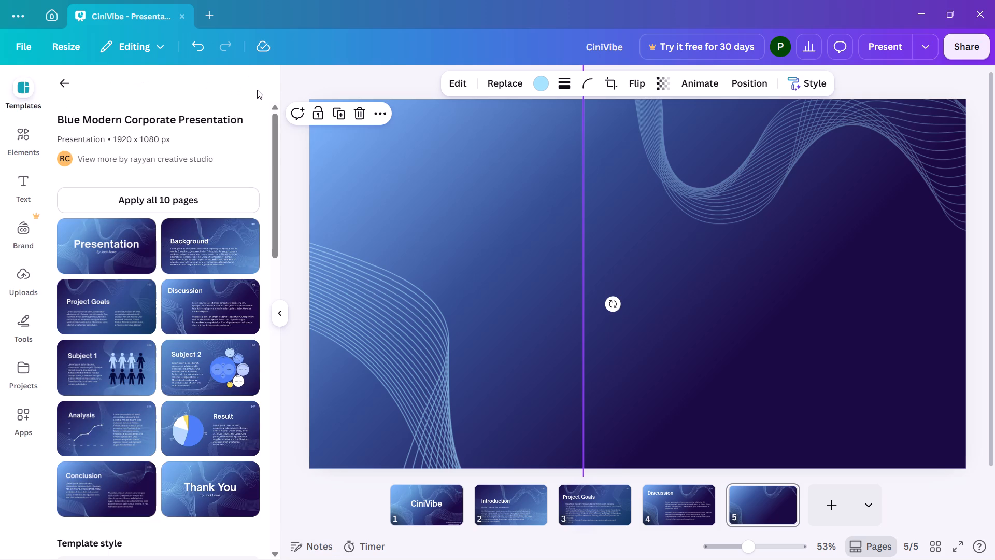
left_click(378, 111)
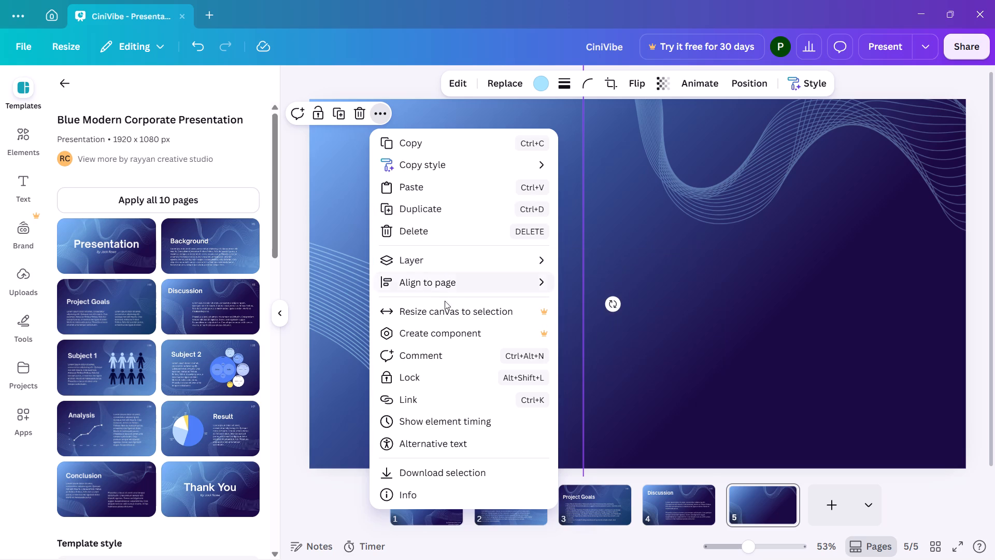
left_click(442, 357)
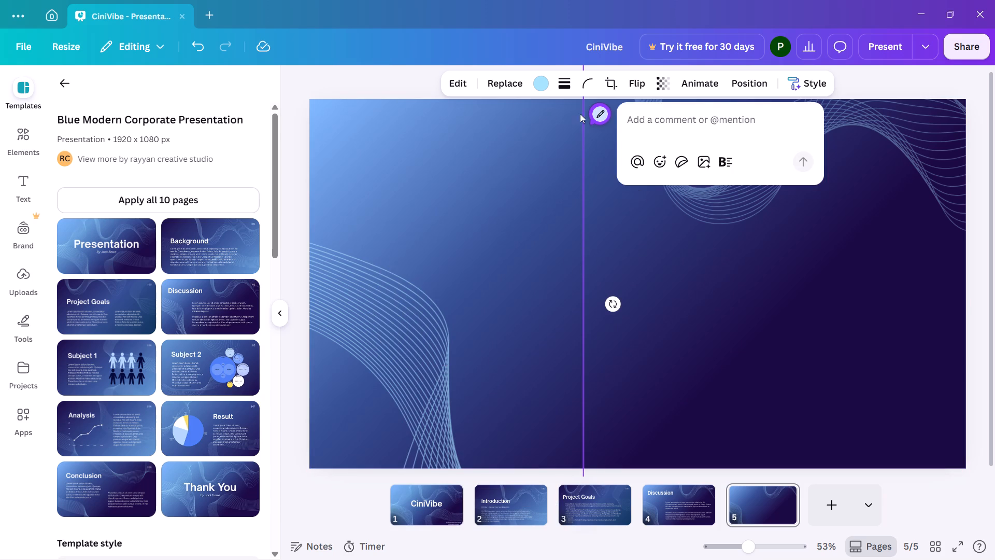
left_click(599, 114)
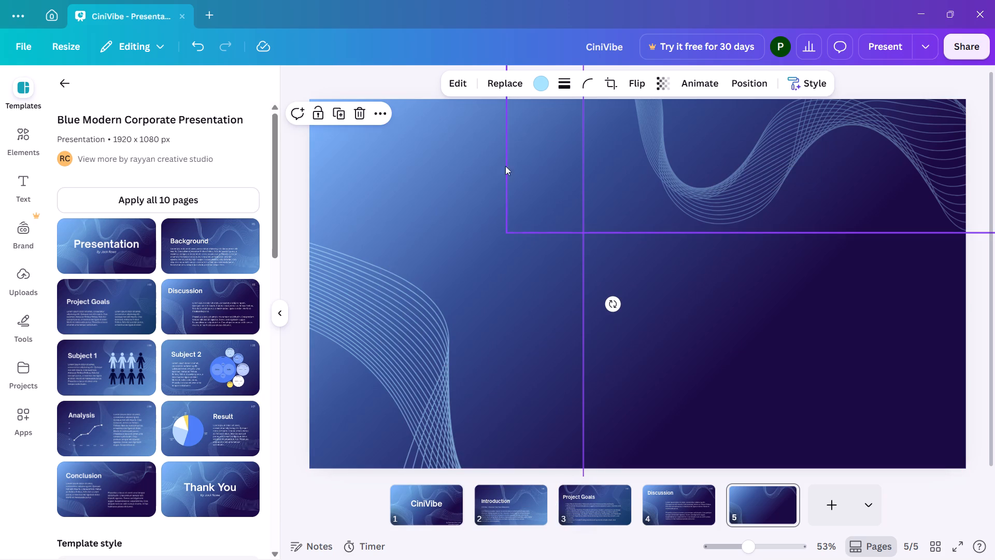
Add a new page 6 with the blue gradient background after page 5.
right_click(731, 485)
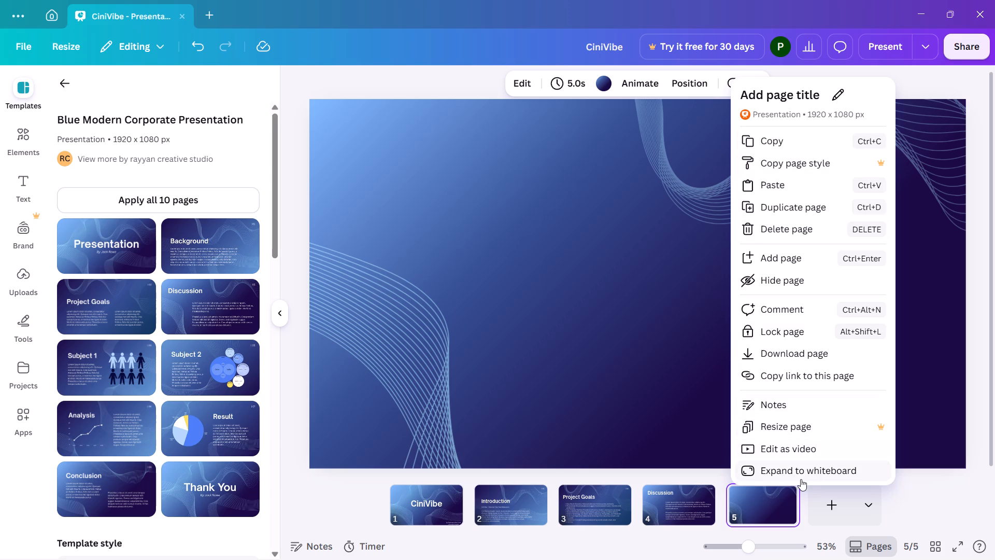
left_click(896, 519)
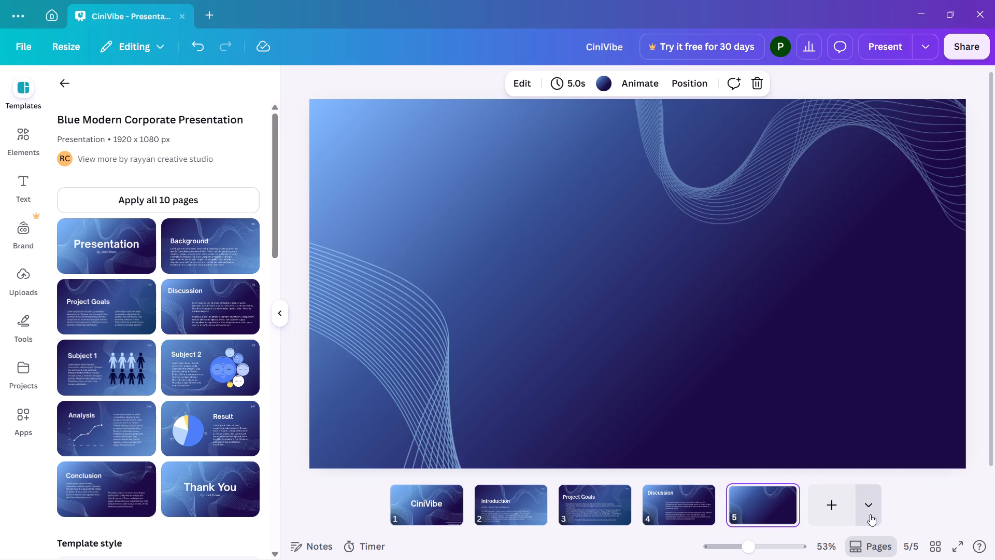
left_click(836, 509)
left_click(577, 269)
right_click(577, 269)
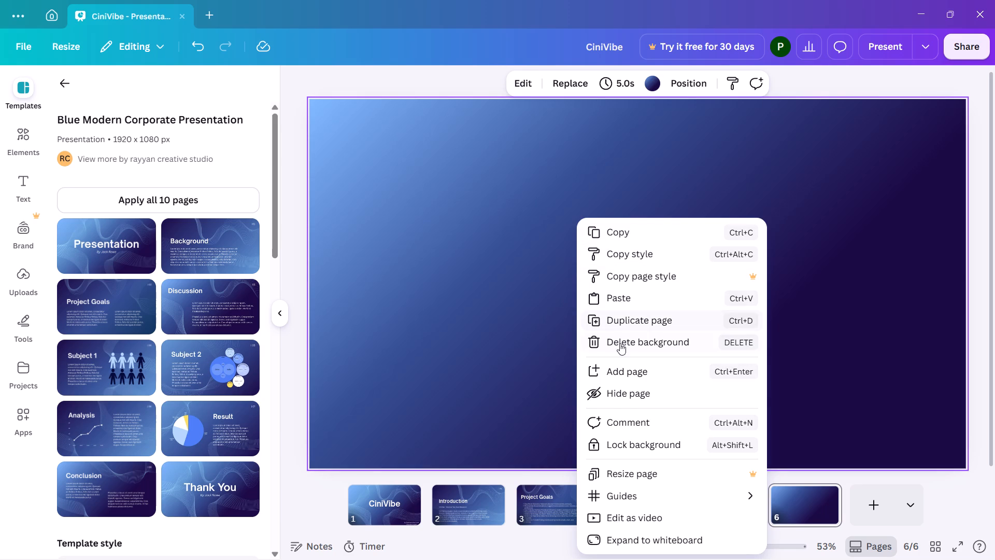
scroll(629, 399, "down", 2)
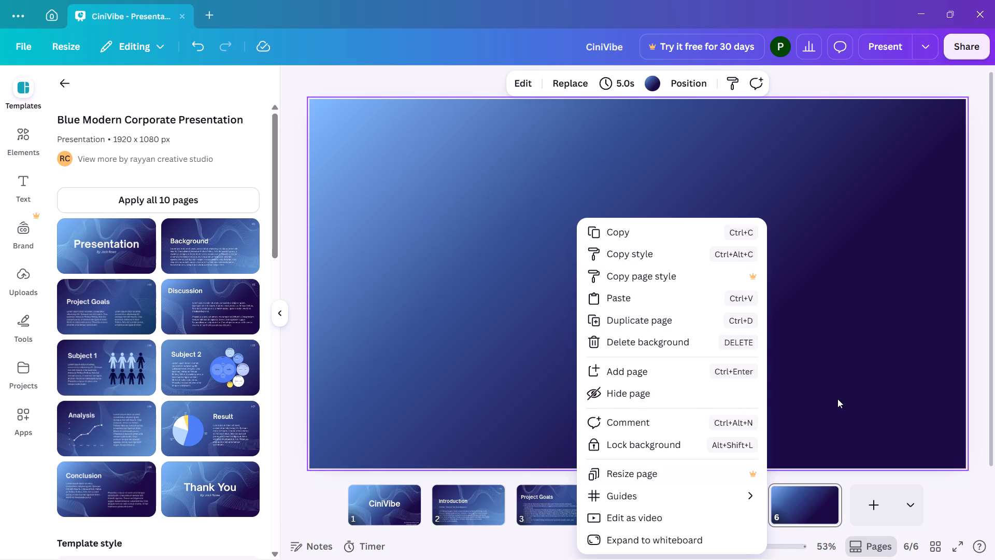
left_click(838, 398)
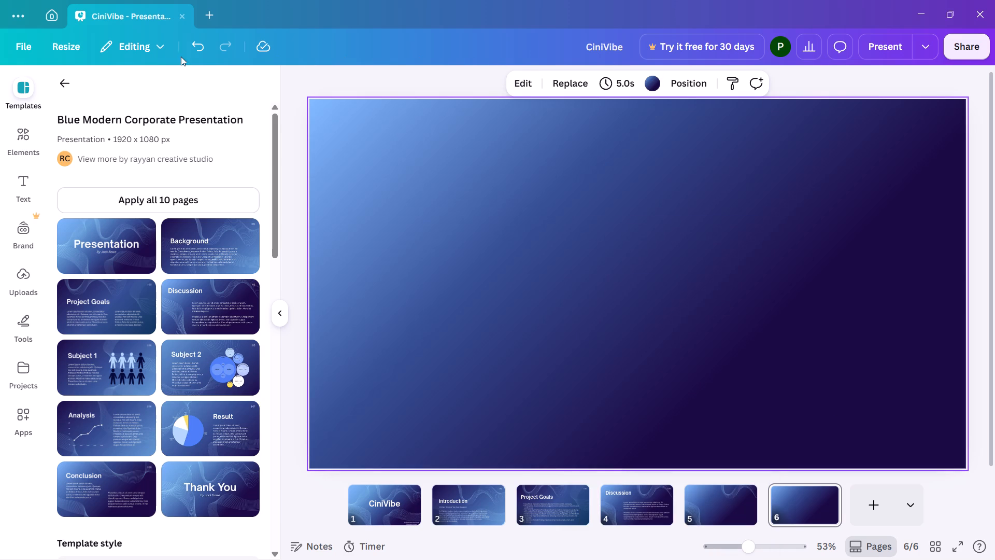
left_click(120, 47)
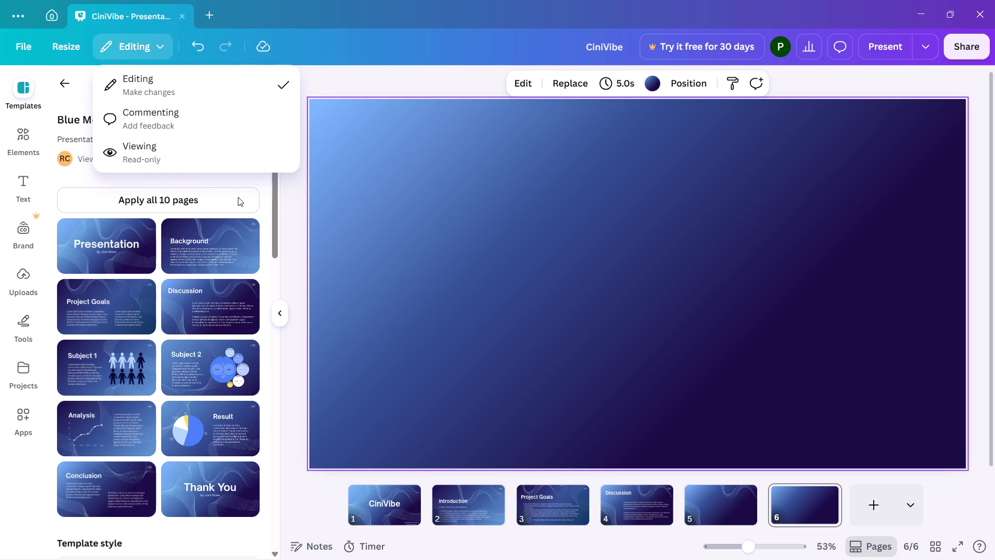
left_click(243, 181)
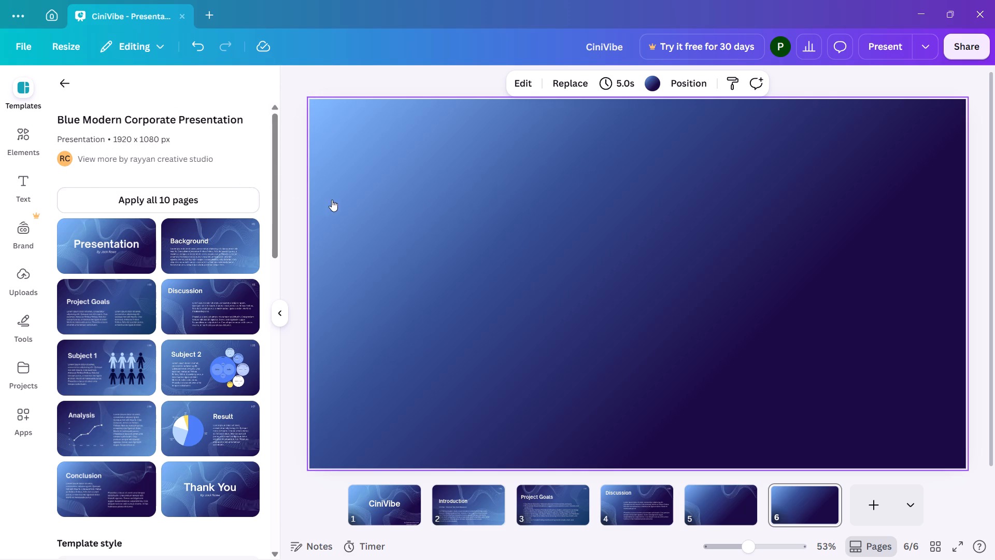
Return to page 5 and add a new text box to it.
left_click(738, 516)
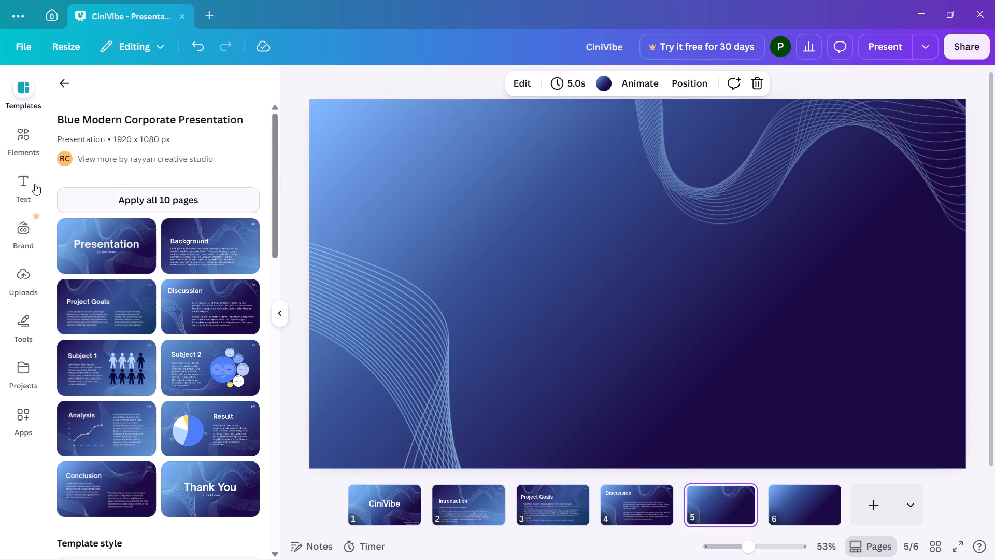
left_click(8, 179)
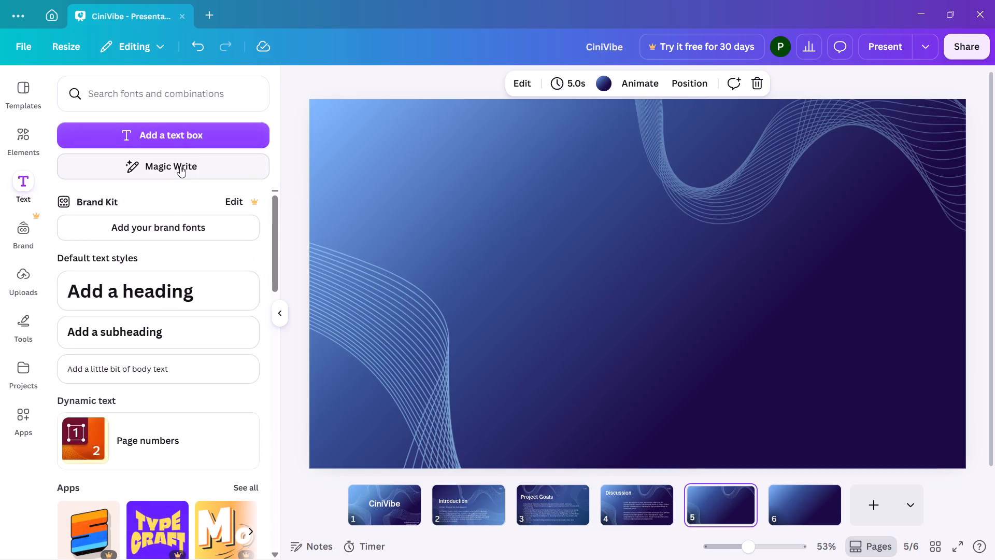
left_click(180, 138)
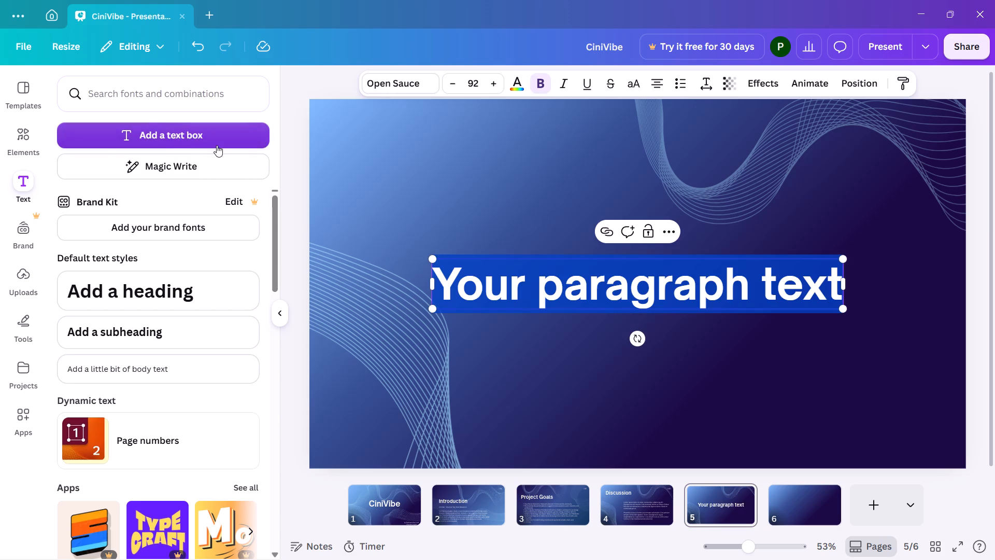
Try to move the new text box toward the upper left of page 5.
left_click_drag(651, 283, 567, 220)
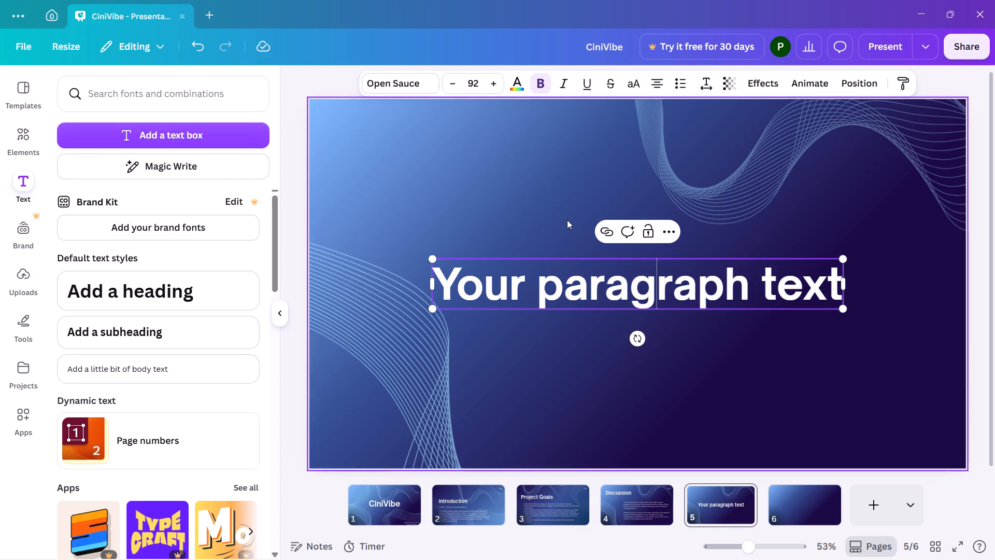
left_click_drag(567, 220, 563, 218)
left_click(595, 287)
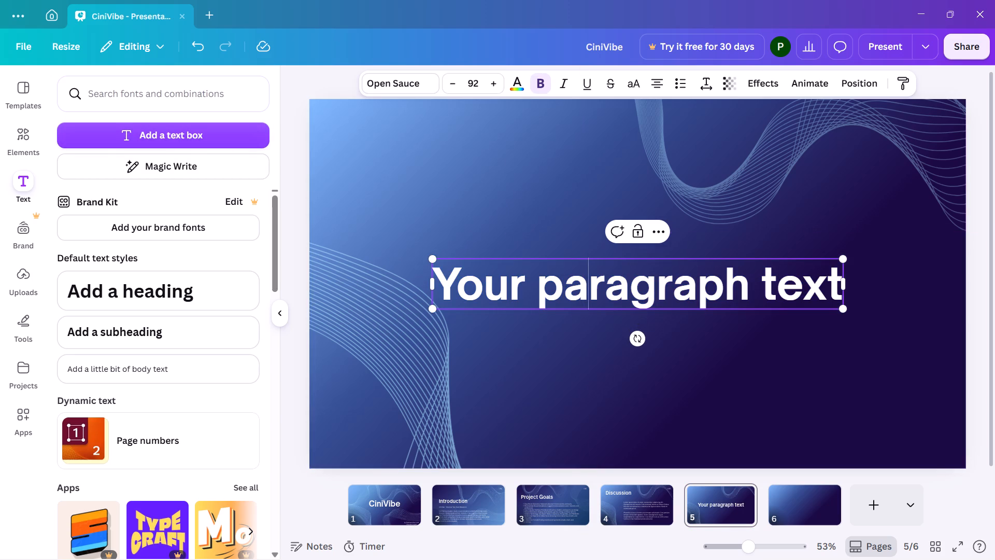
left_click(625, 274)
double_click(625, 272)
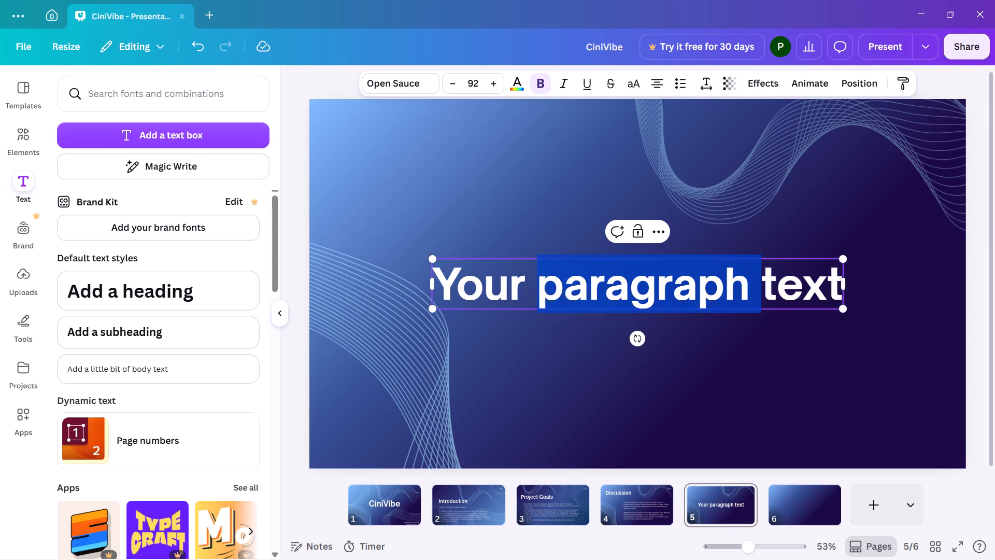
left_click(625, 272)
double_click(625, 272)
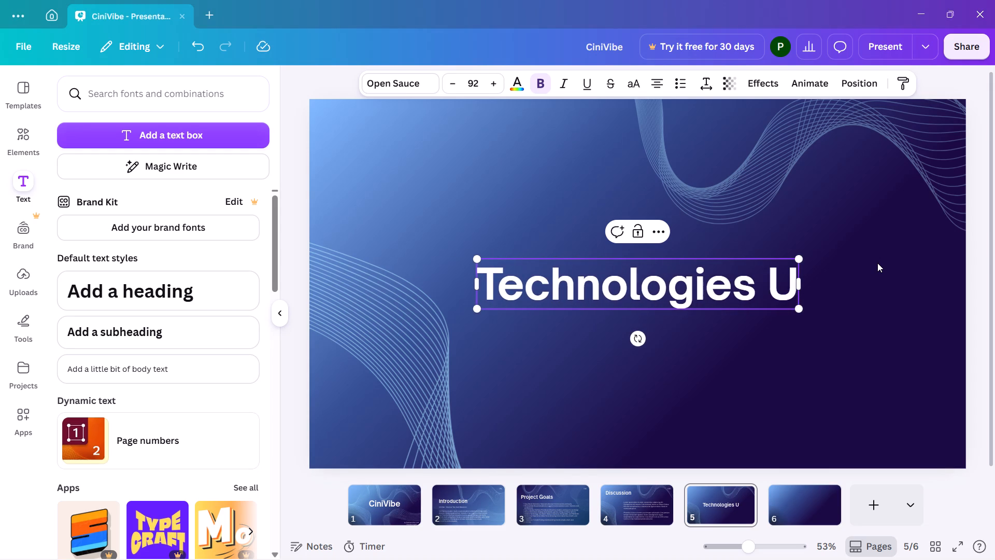
type("sed")
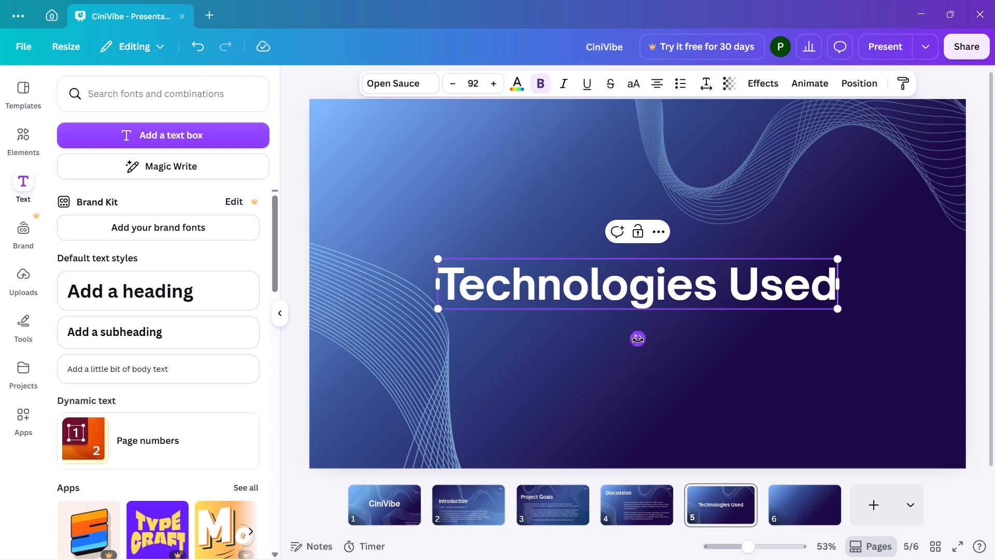
Move the "Technologies Used" heading to the upper-left area of page 5.
left_click_drag(628, 292, 609, 269)
left_click(728, 399)
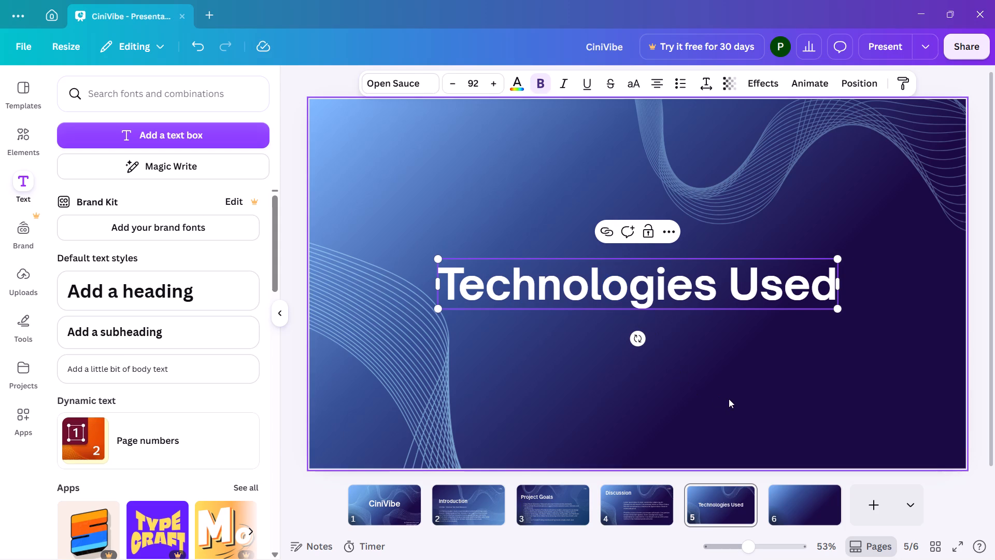
left_click(651, 285)
left_click_drag(651, 285, 585, 227)
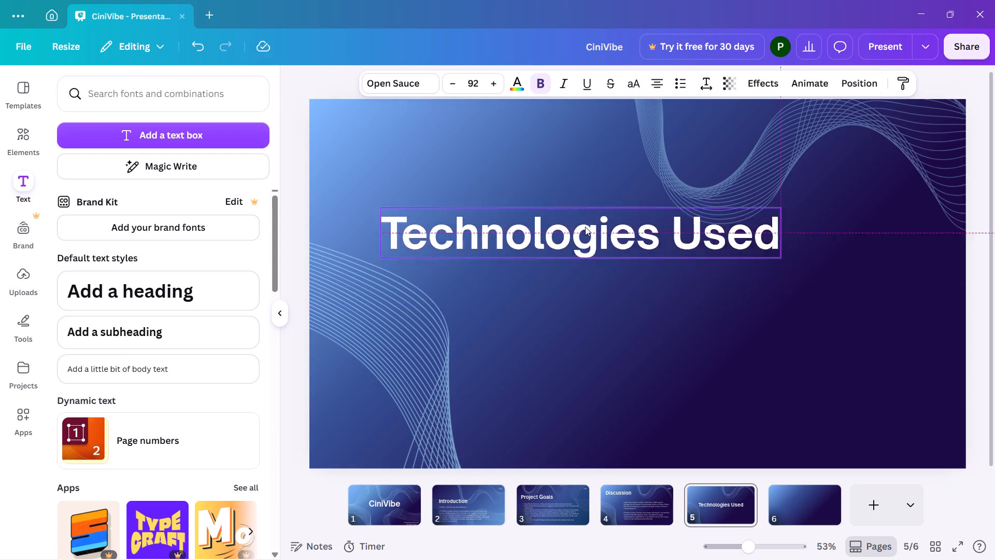
left_click_drag(585, 227, 538, 181)
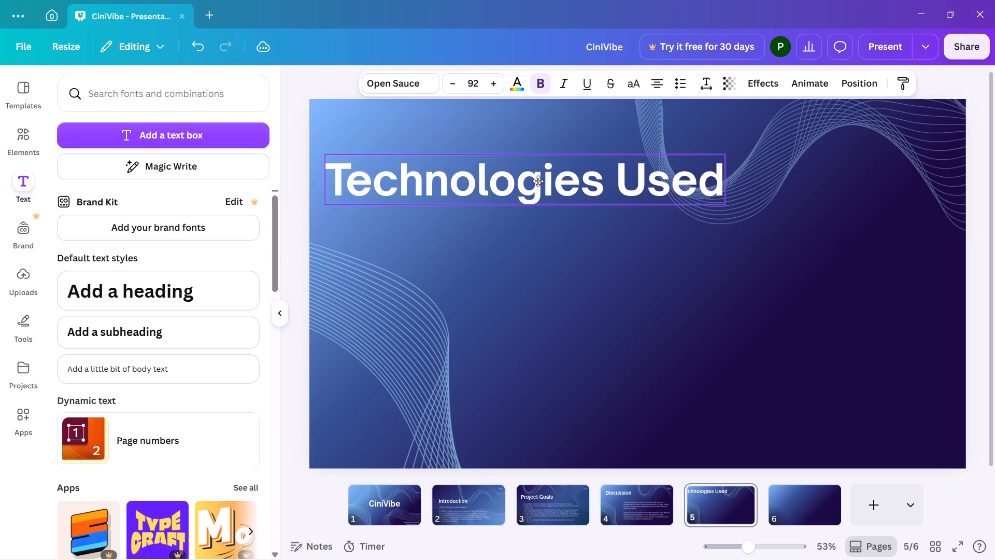
left_click_drag(538, 181, 533, 168)
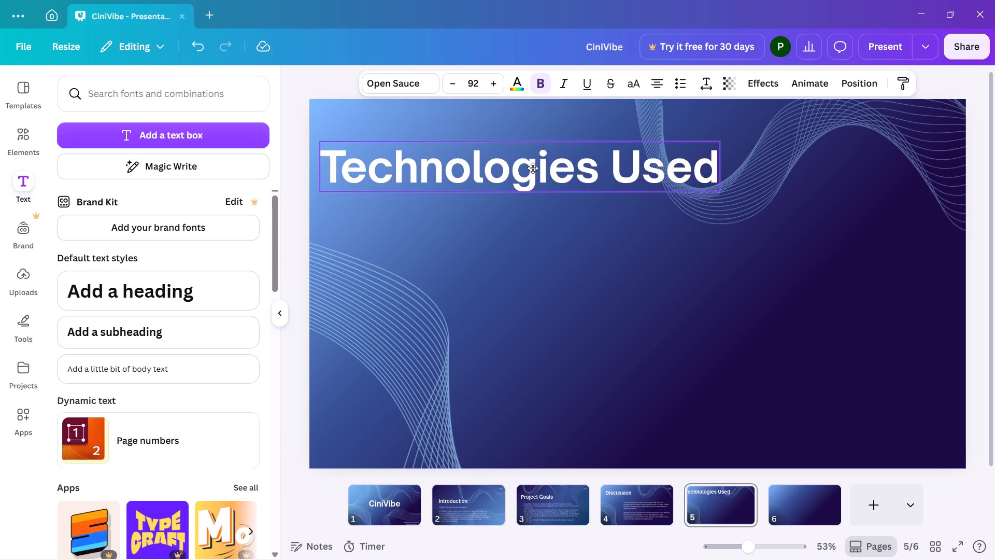
left_click_drag(533, 168, 530, 165)
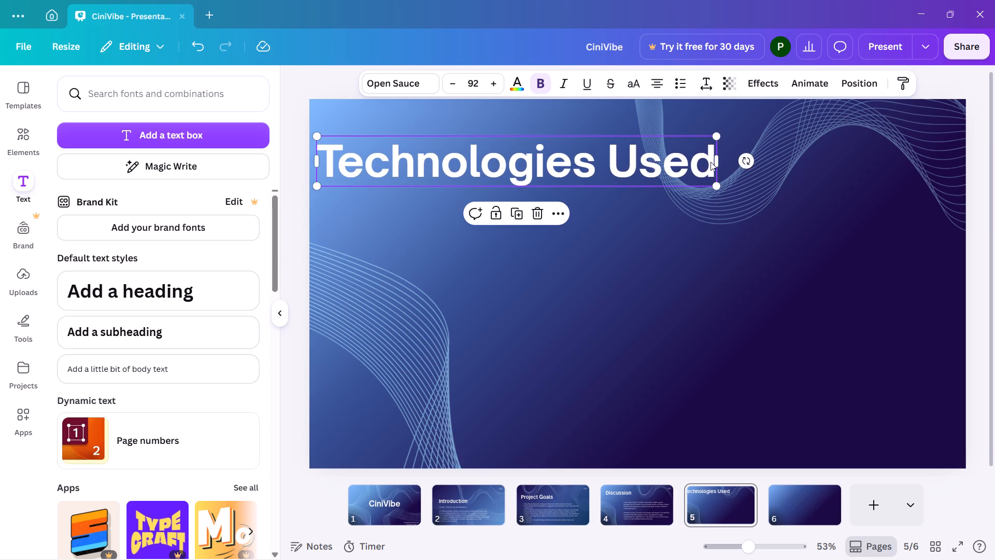
Scale the "Technologies Used" heading down to a font size of about 69.3, keeping it on one line.
left_click_drag(720, 162, 714, 161)
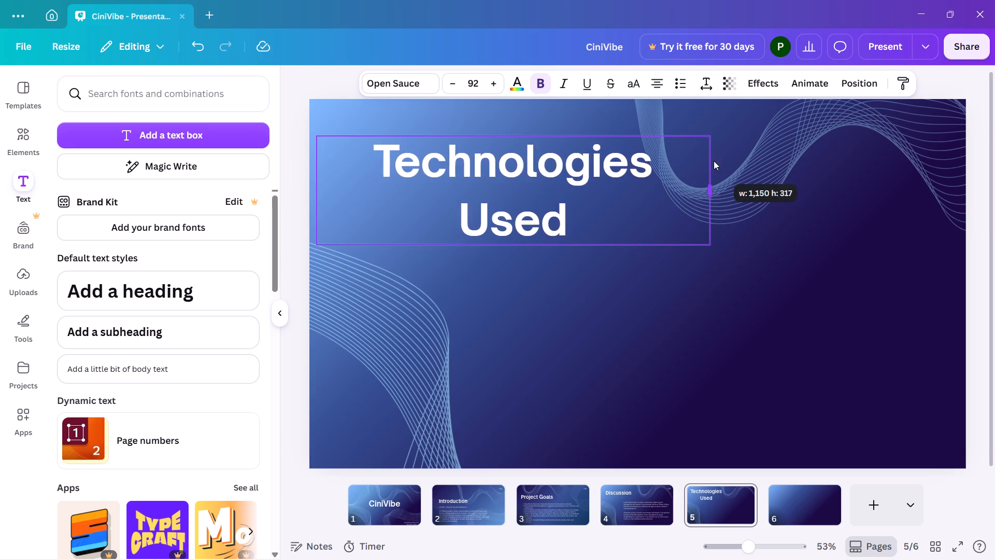
left_click_drag(714, 161, 735, 159)
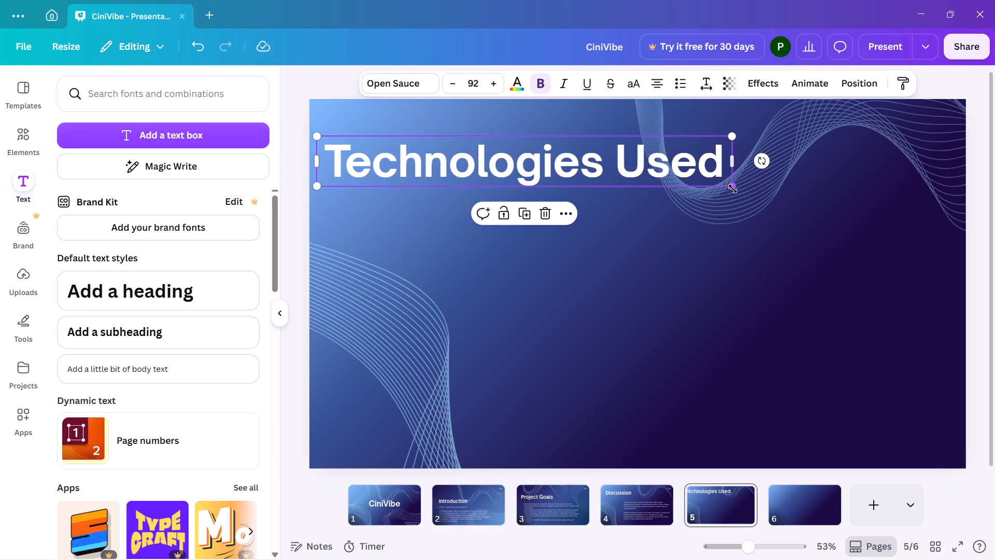
left_click_drag(731, 186, 633, 147)
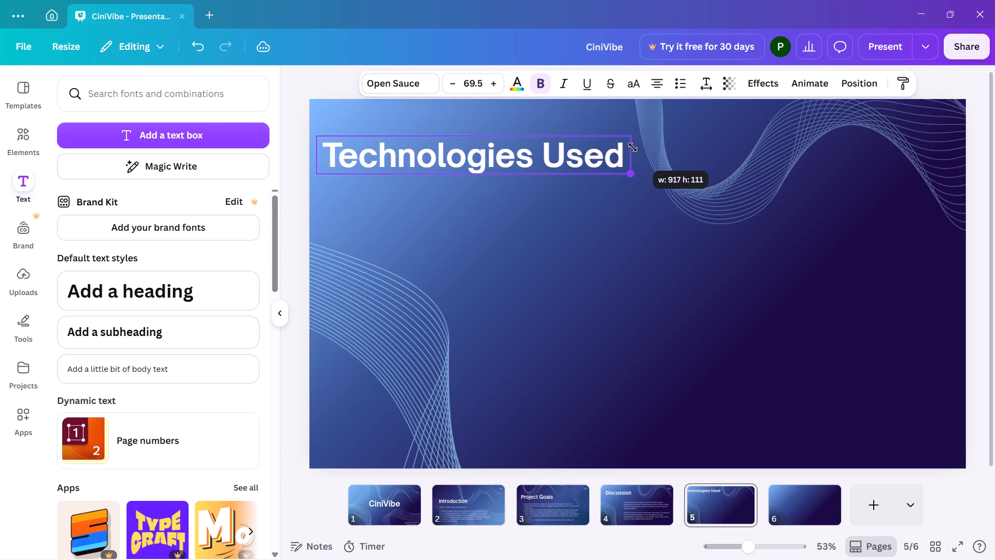
left_click_drag(633, 147, 632, 147)
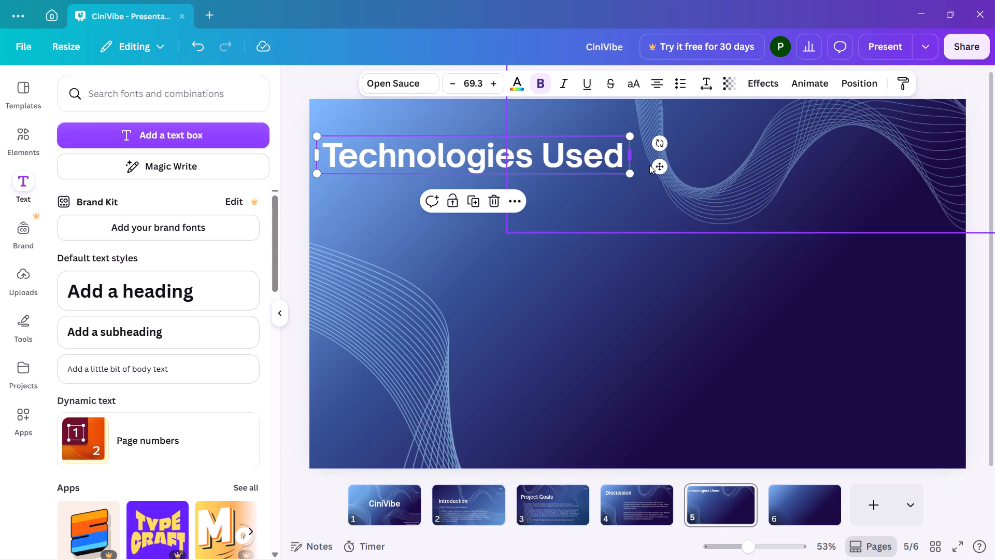
left_click(660, 231)
left_click(577, 296)
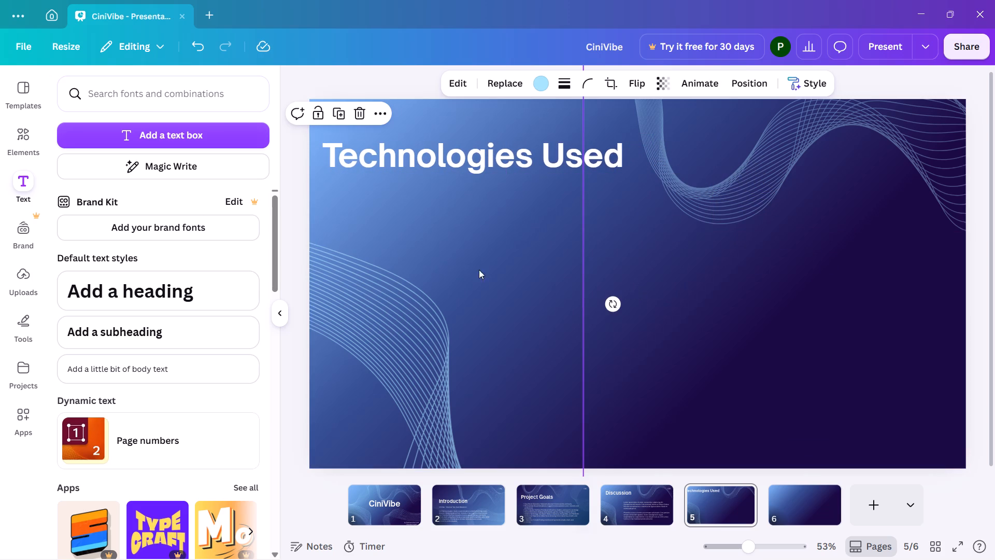
Add a second text box to page 5 and reduce its font size to 36.
left_click(230, 135)
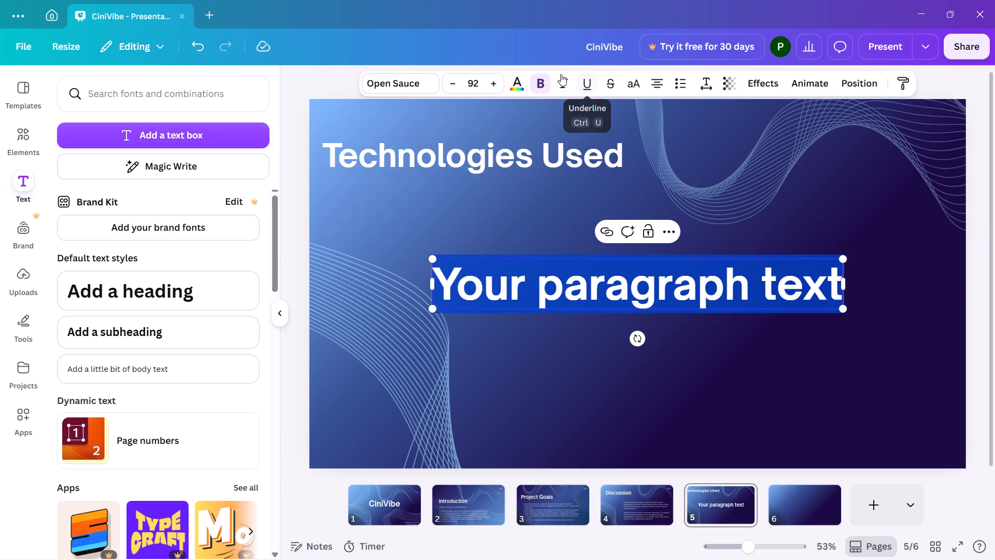
left_click(452, 86)
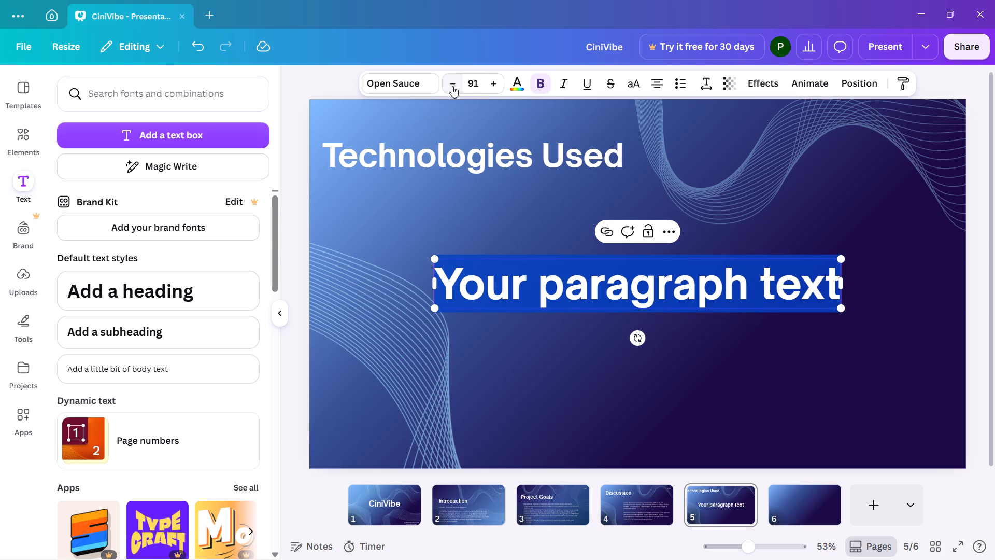
triple_click(456, 81)
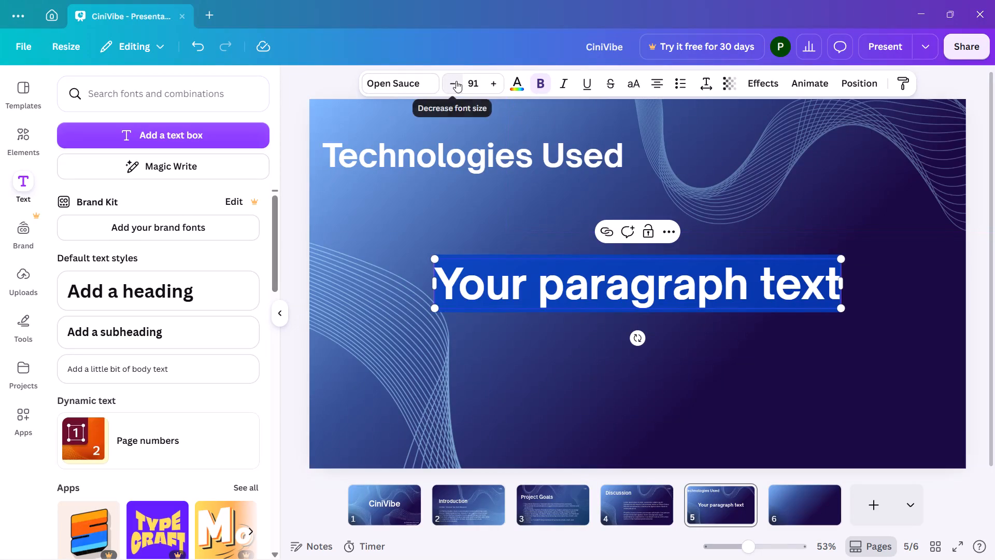
triple_click(456, 81)
triple_click(456, 81)
double_click(456, 81)
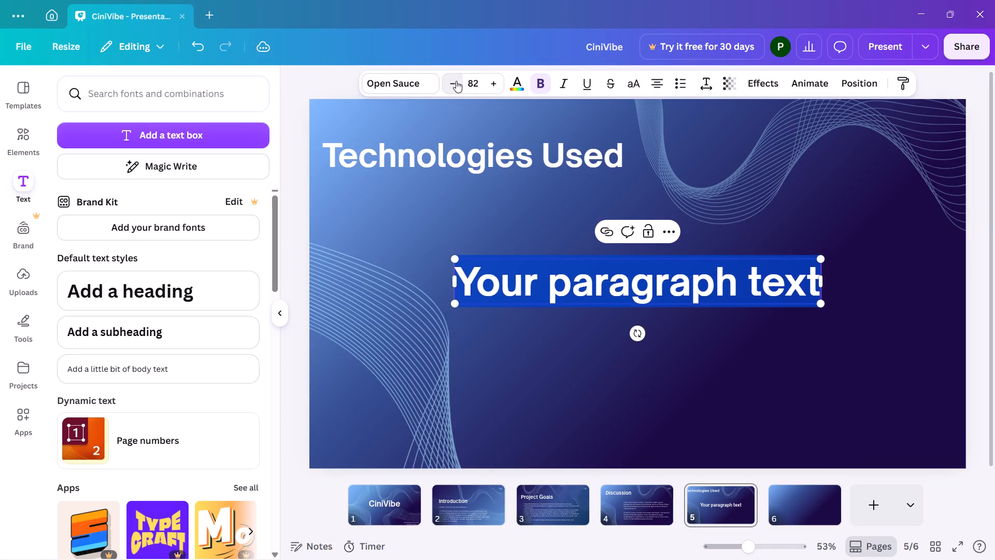
triple_click(456, 81)
triple_click(456, 81)
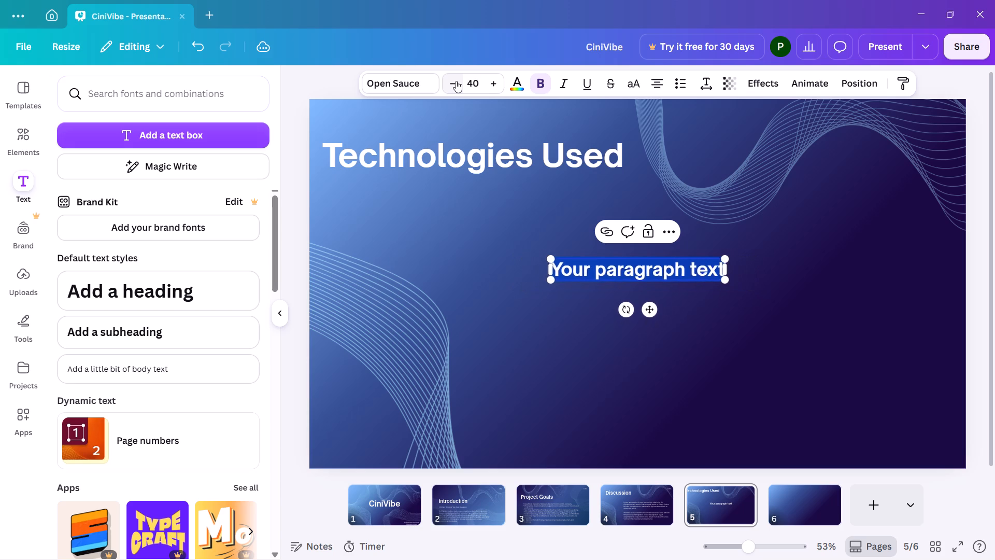
Remove bold from the new text box's placeholder text and make it italic, without underline.
left_click(543, 83)
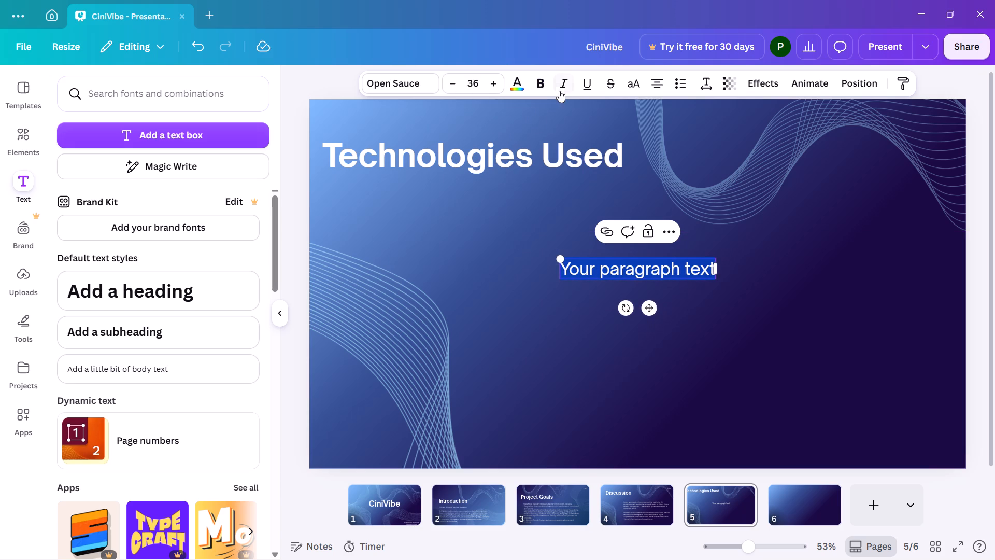
left_click(592, 88)
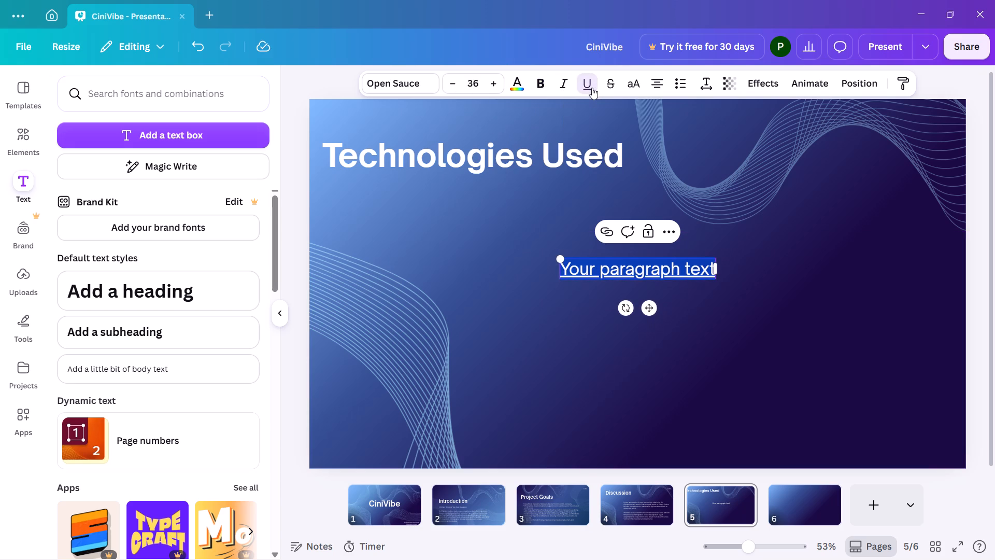
left_click(592, 88)
left_click(560, 87)
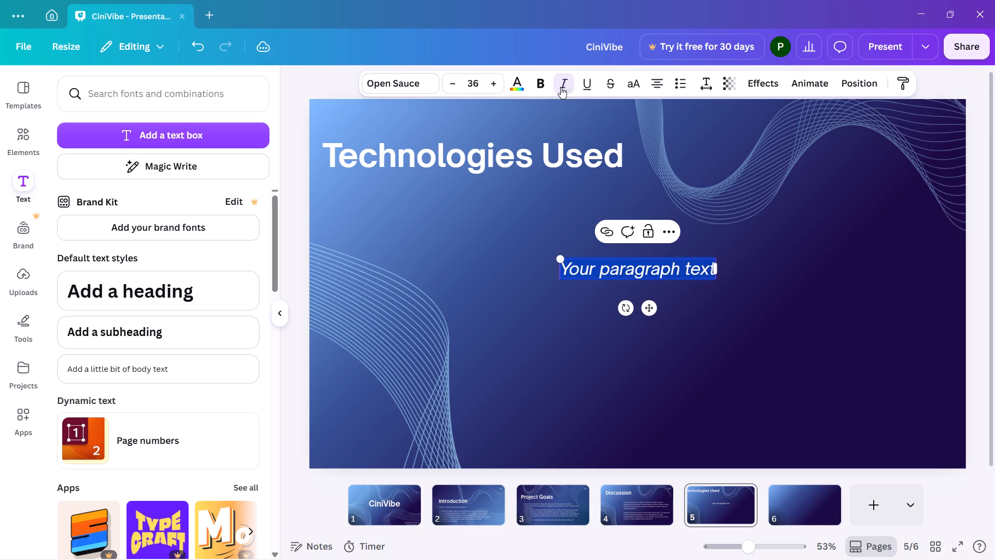
left_click(573, 271)
key("alt+space")
key("alt+Tab")
key("alt+Tab")
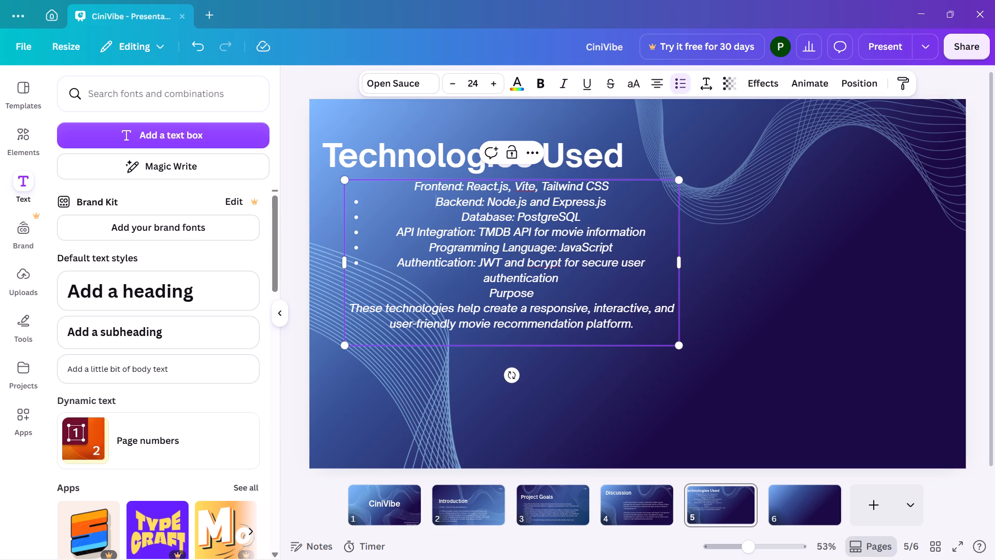
key("BackSpace")
left_click(377, 217)
key("BackSpace")
left_click(376, 227)
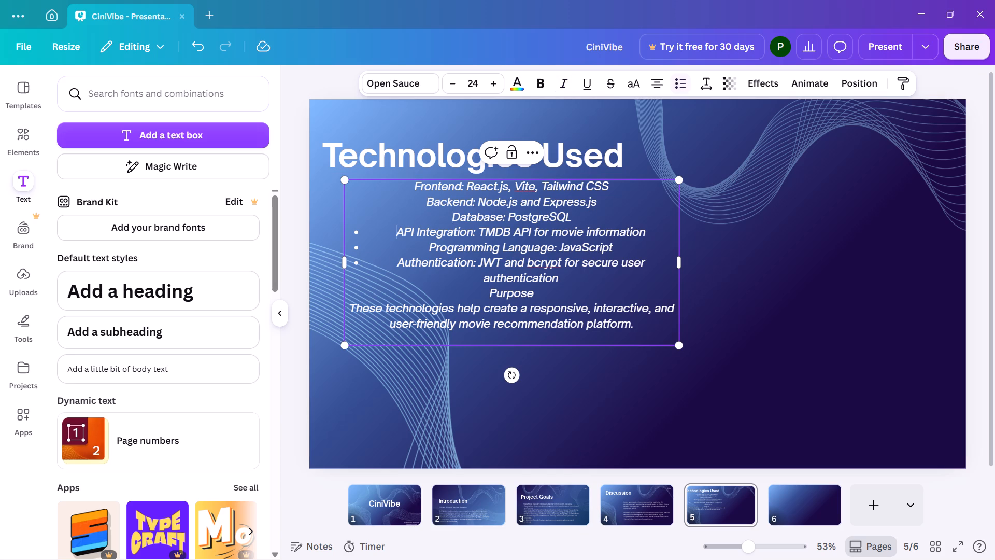
key("BackSpace")
left_click(376, 246)
key("BackSpace")
left_click(376, 255)
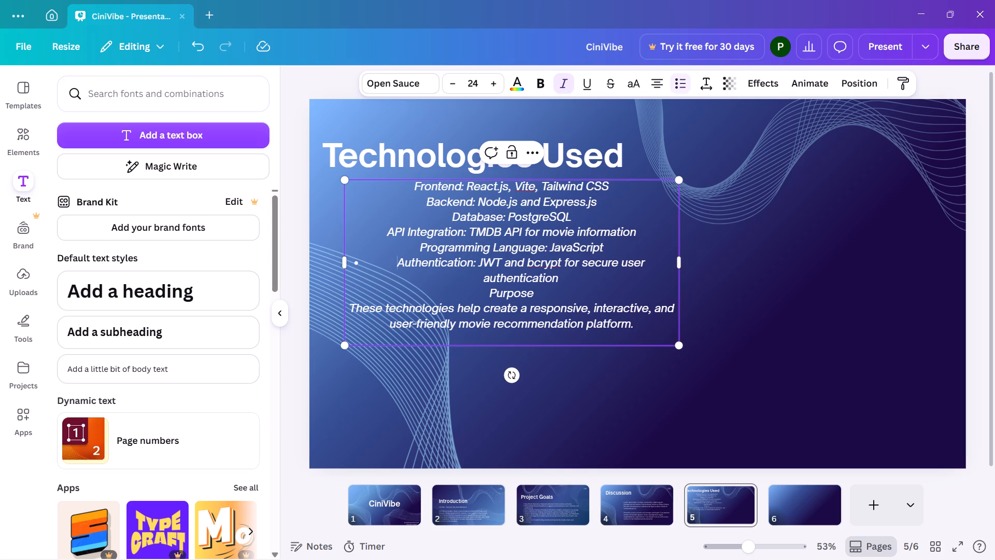
key("BackSpace")
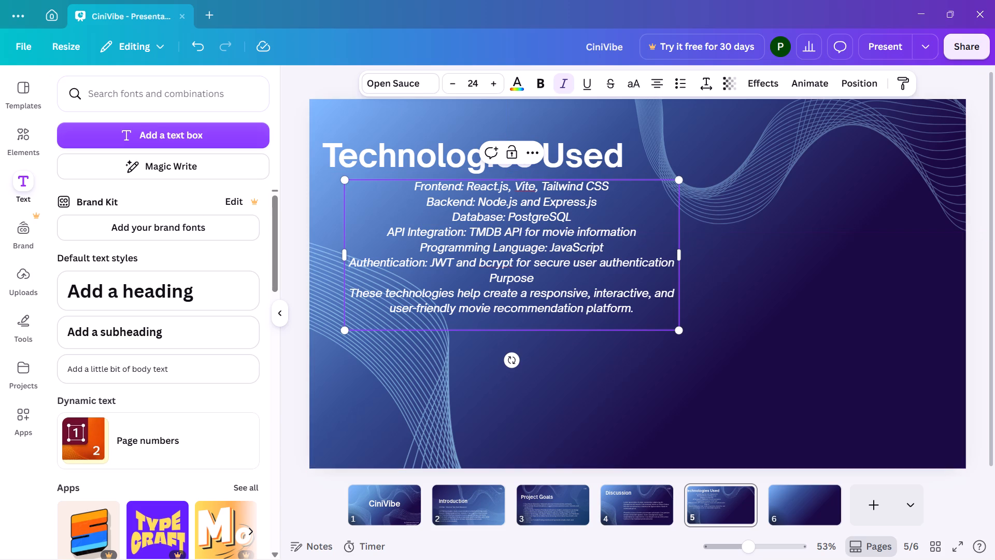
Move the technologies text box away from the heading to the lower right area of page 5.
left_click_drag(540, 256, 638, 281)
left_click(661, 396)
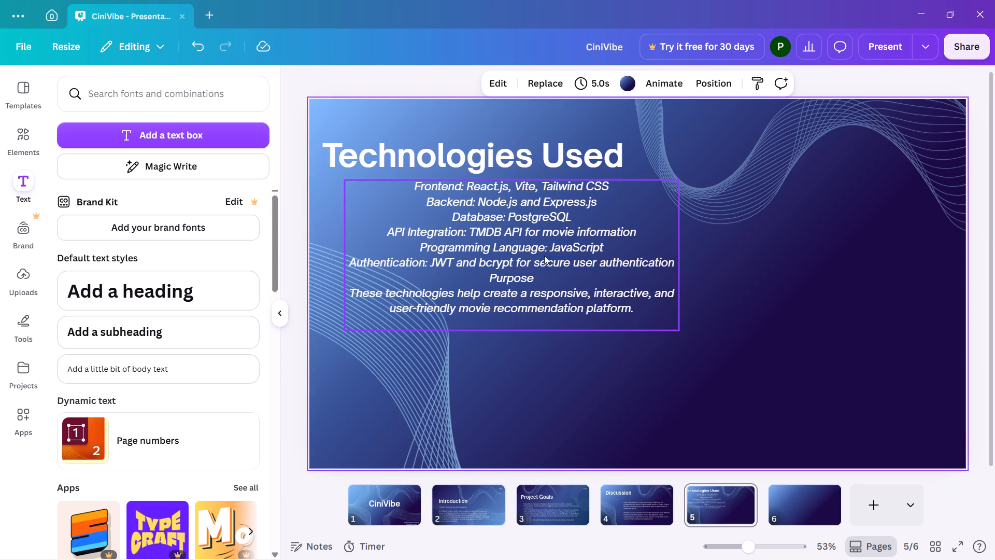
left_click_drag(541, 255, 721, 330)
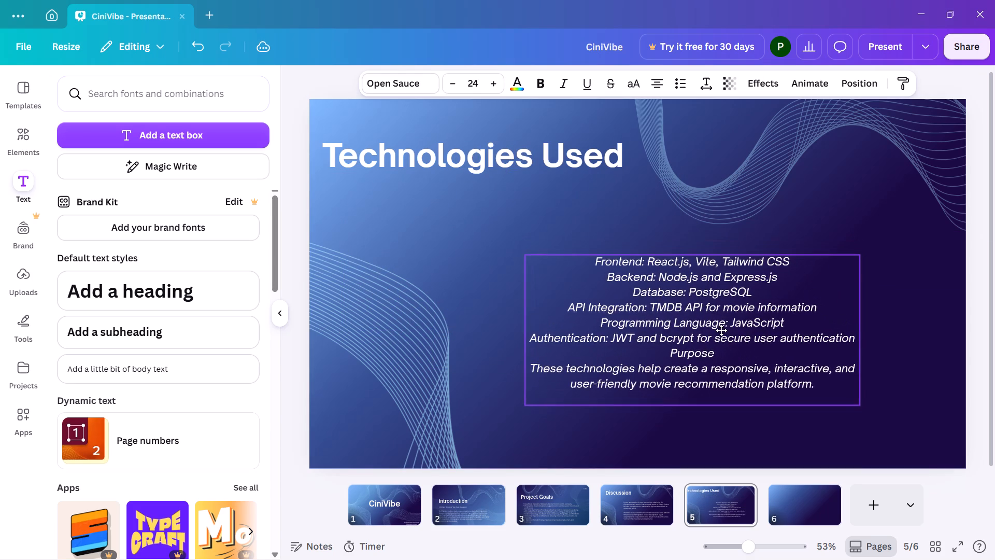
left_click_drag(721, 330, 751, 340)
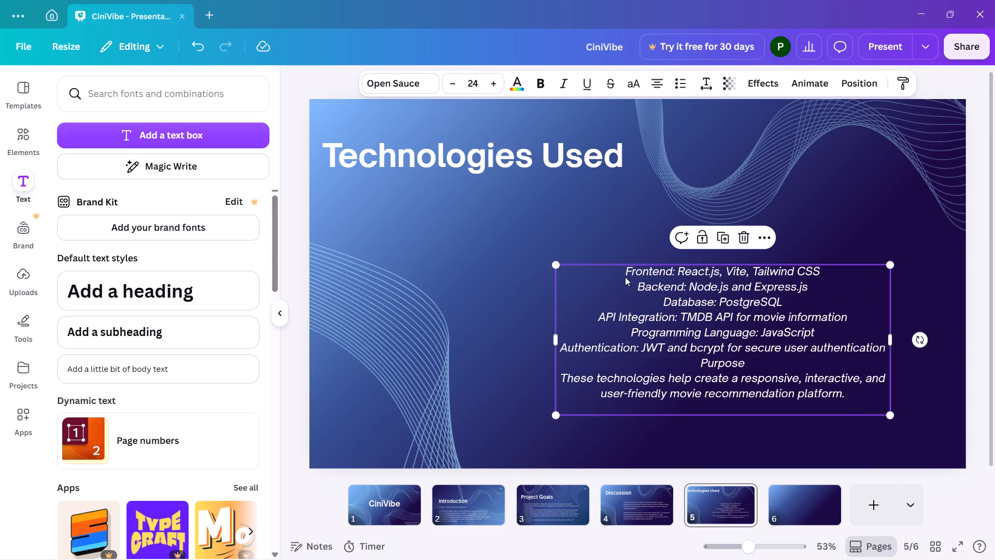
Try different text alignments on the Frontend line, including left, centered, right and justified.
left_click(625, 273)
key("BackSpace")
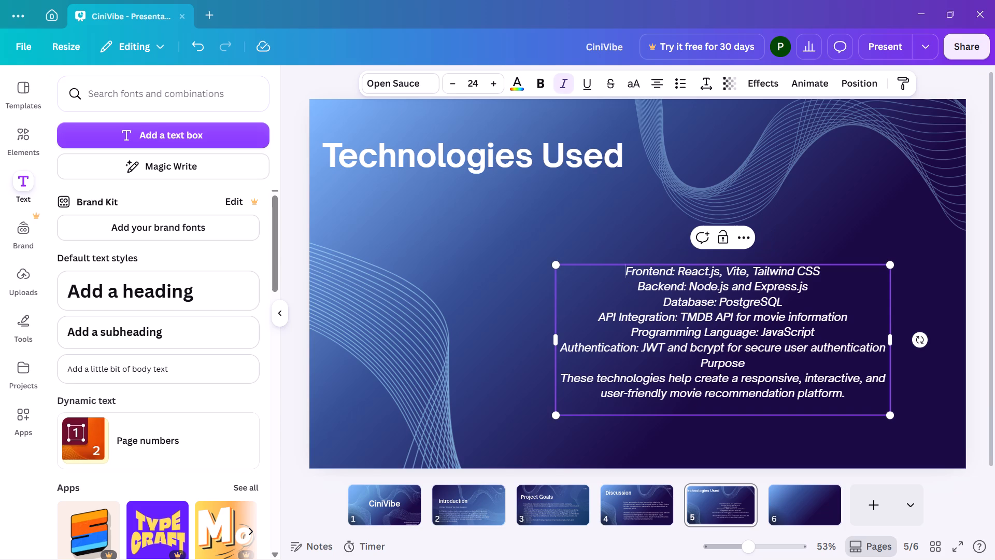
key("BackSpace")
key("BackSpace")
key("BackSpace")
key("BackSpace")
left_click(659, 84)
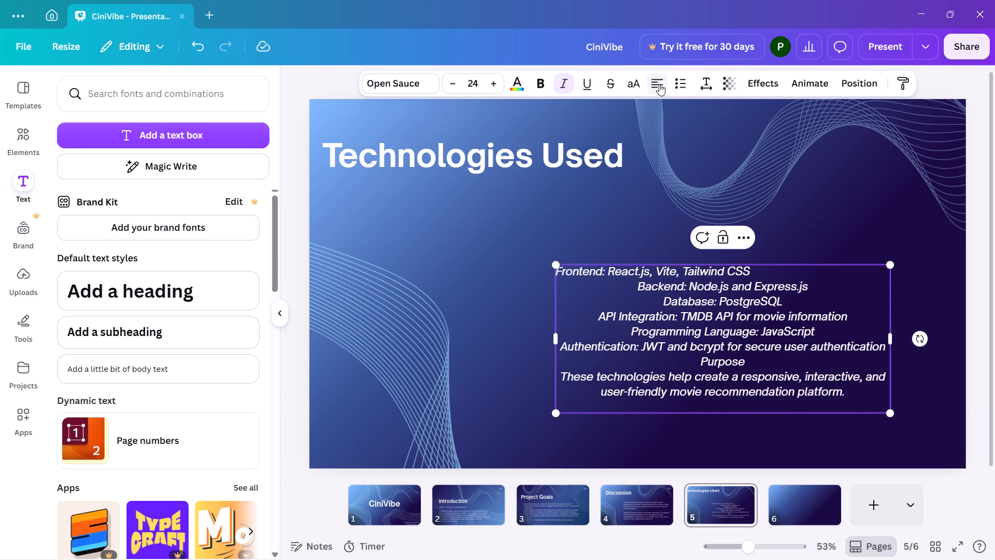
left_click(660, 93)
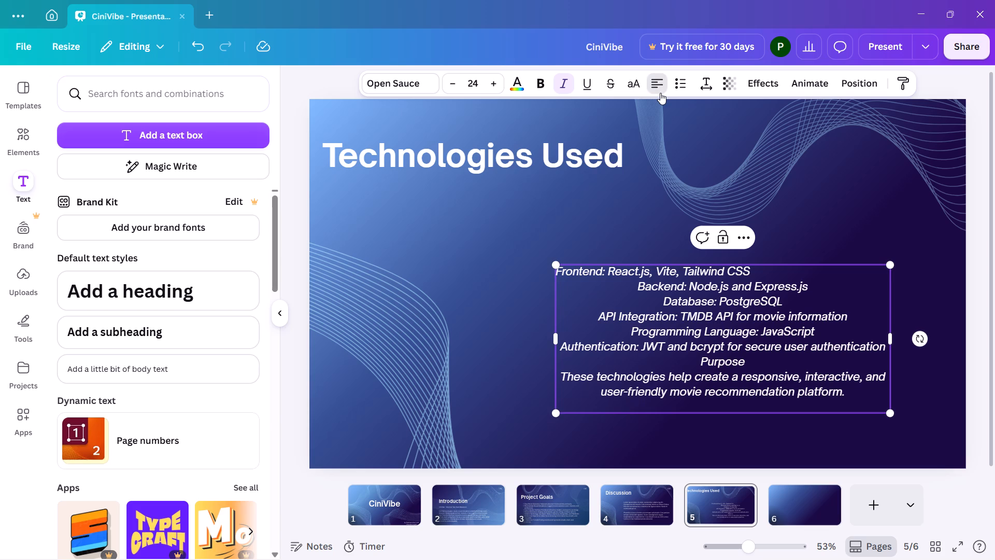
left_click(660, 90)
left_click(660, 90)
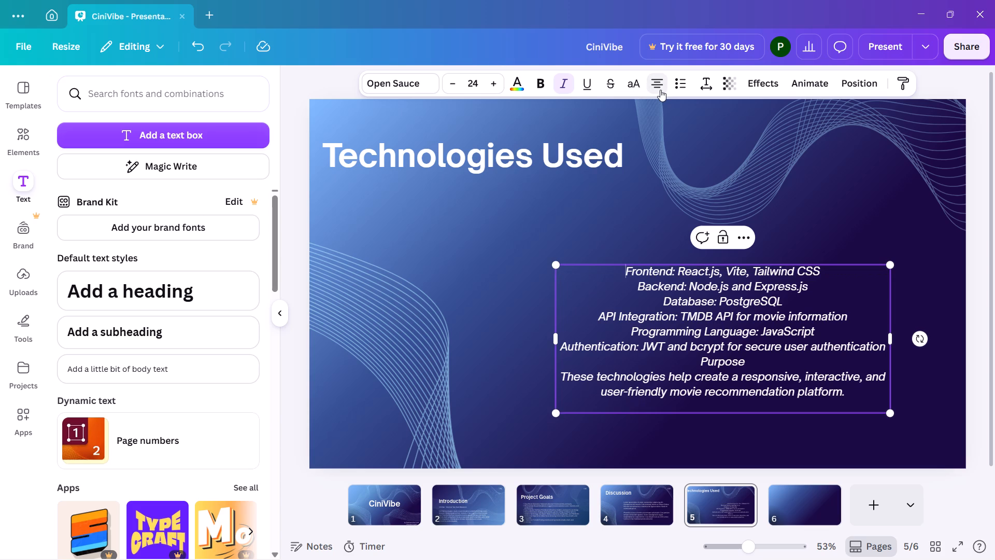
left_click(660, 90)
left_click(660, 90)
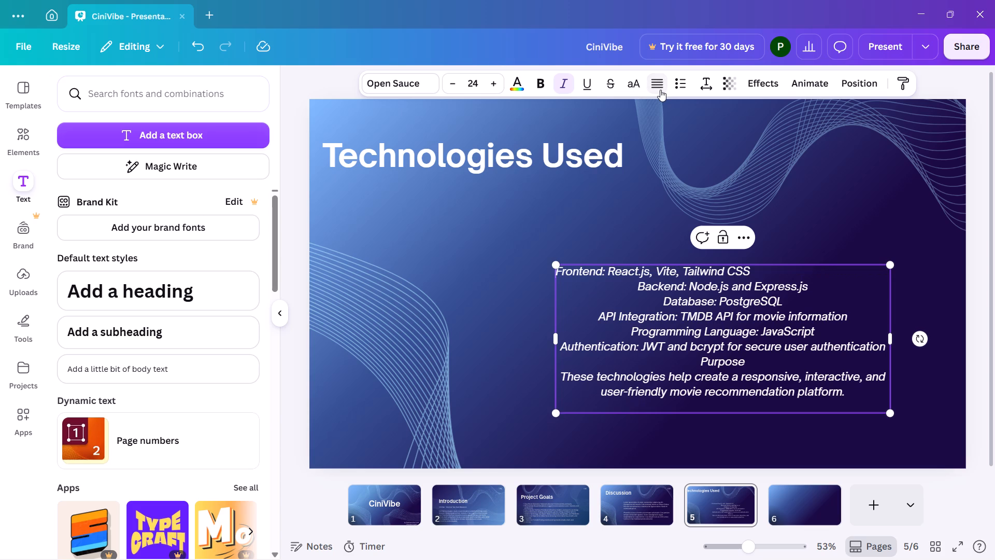
Undo the alignment, repositioning, bullet-removal and scaling edits back to the fully bulleted technologies list at font size 36.
key("ctrl+z")
key("ctrl+z")
key("ctrl+z")
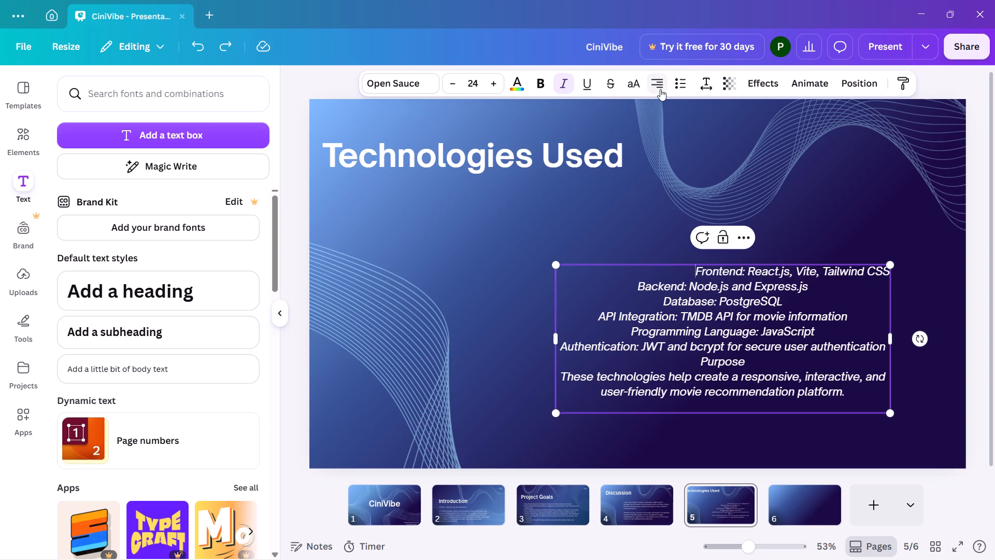
key("ctrl+z")
key("ctrl+z")
key("ctrl+z")
key("ctrl+z")
key("ctrl+z")
key("ctrl+z")
key("ctrl+z")
key("ctrl+z")
key("ctrl+z")
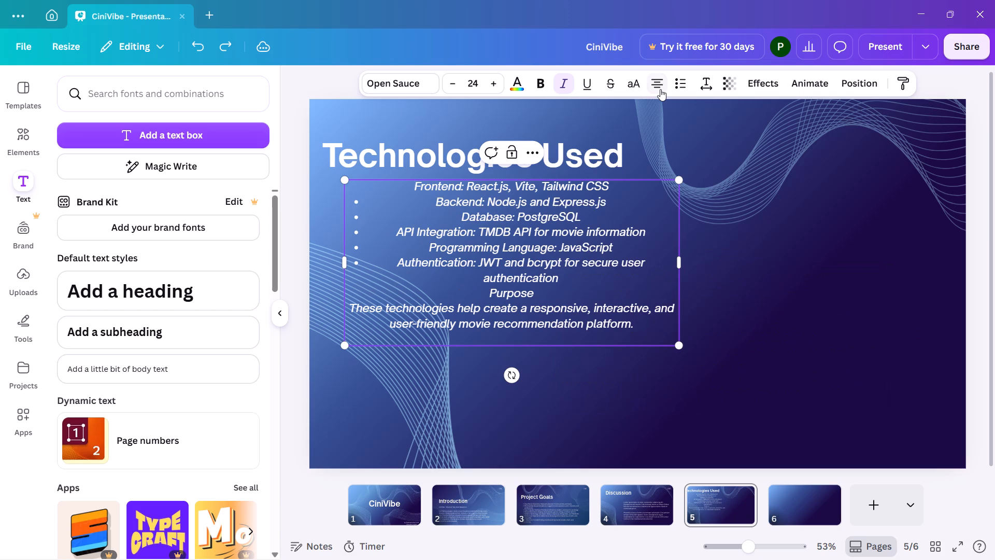
key("ctrl+z")
key("ctrl+z")
key("ctrl+z")
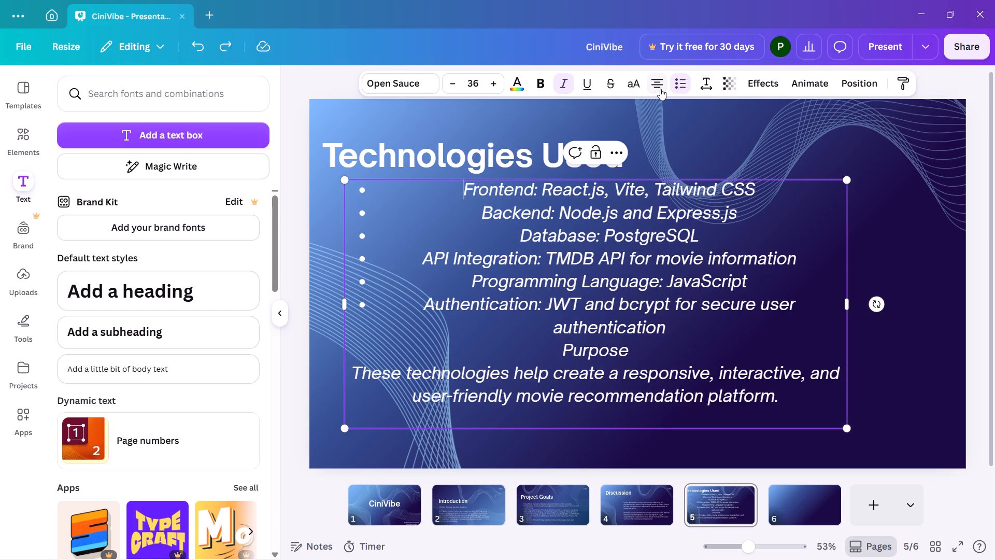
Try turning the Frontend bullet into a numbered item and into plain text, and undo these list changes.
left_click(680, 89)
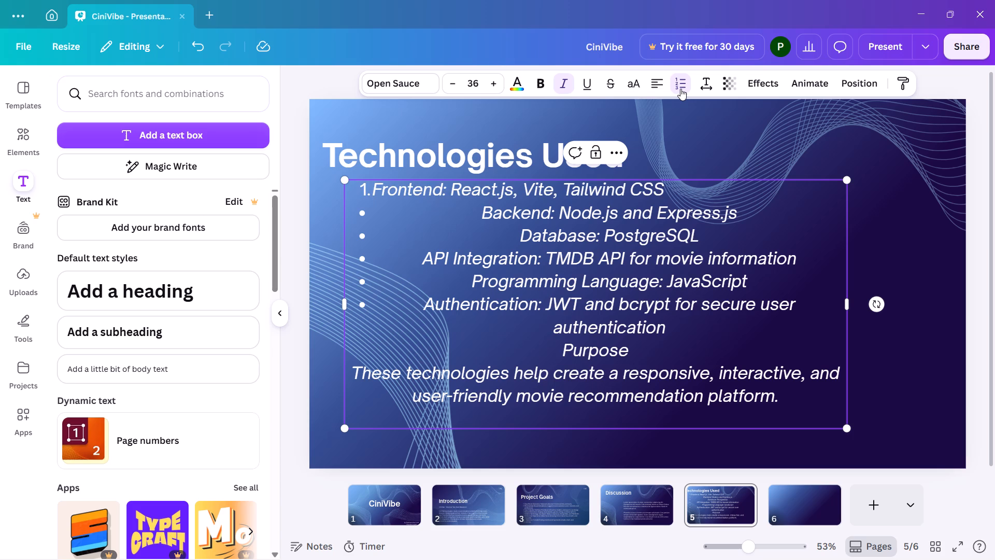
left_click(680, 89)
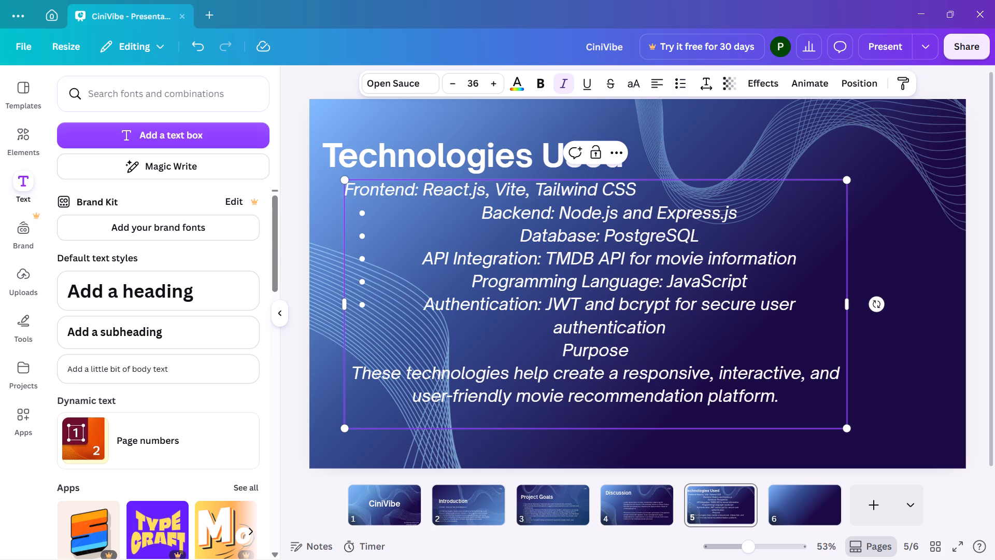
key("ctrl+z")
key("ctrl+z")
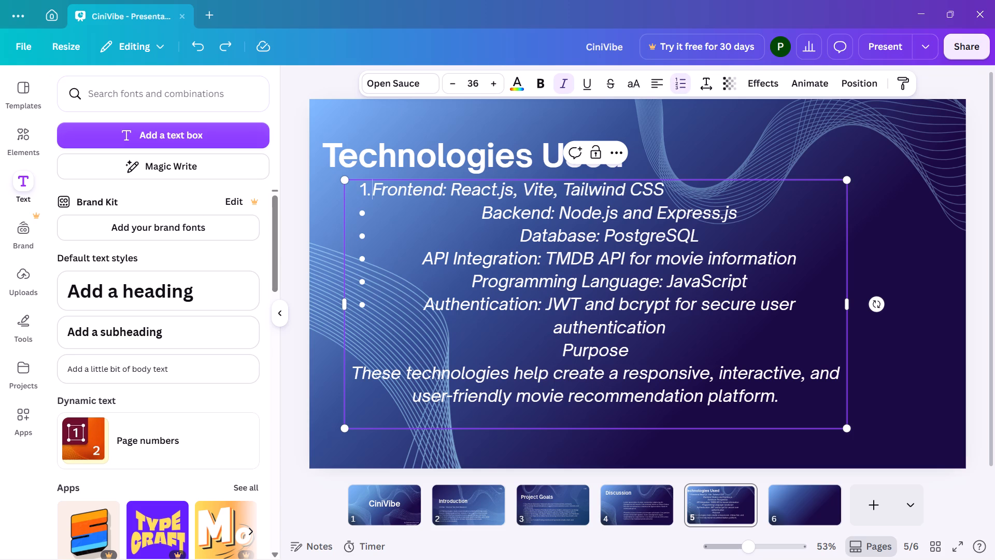
Undo further to the wider technologies text box with all six technology lines bulleted.
key("ctrl+z")
key("ctrl+z")
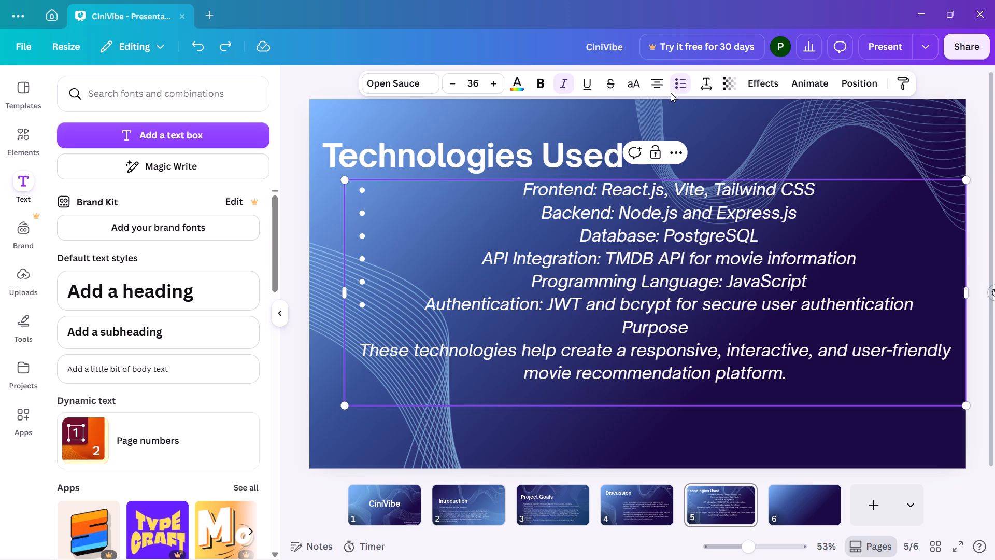
Reapply the Frontend line's bullet so it is left-aligned, and narrow the text box slightly from its left edge.
left_click(679, 82)
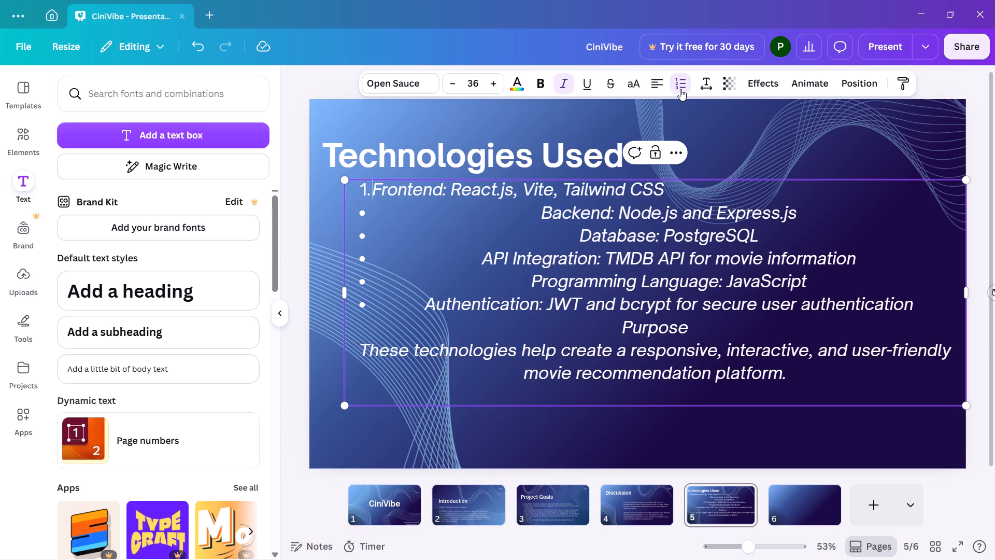
left_click(680, 90)
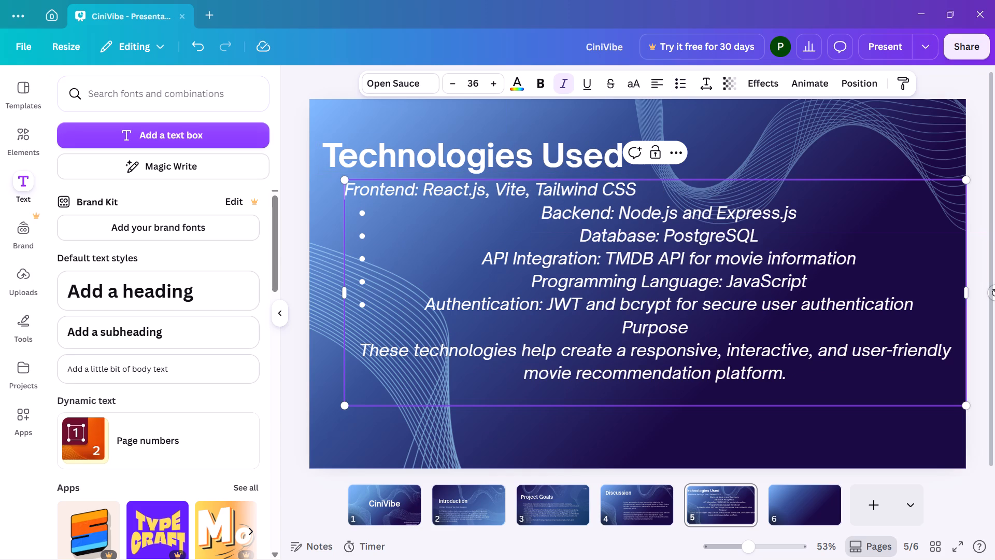
left_click_drag(343, 293, 366, 281)
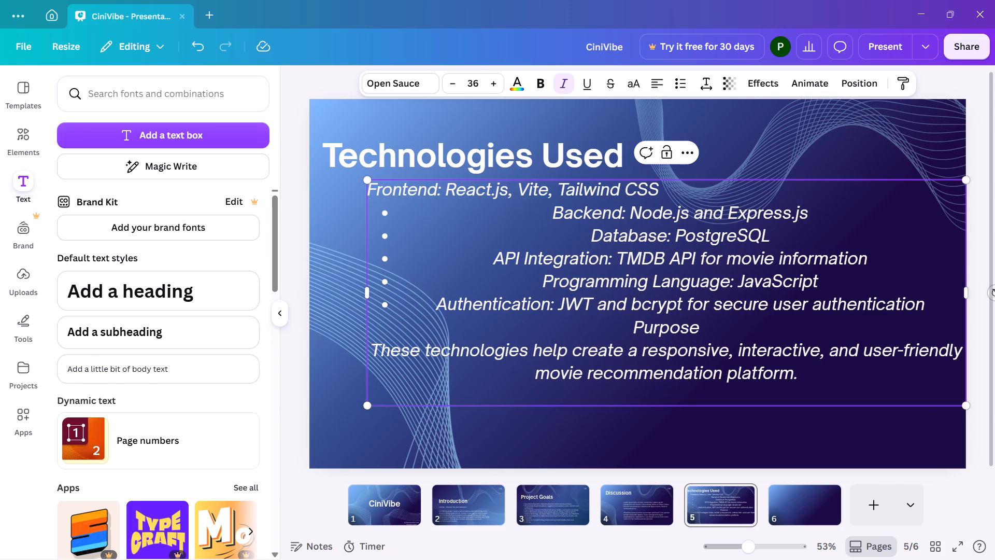
left_click(681, 81)
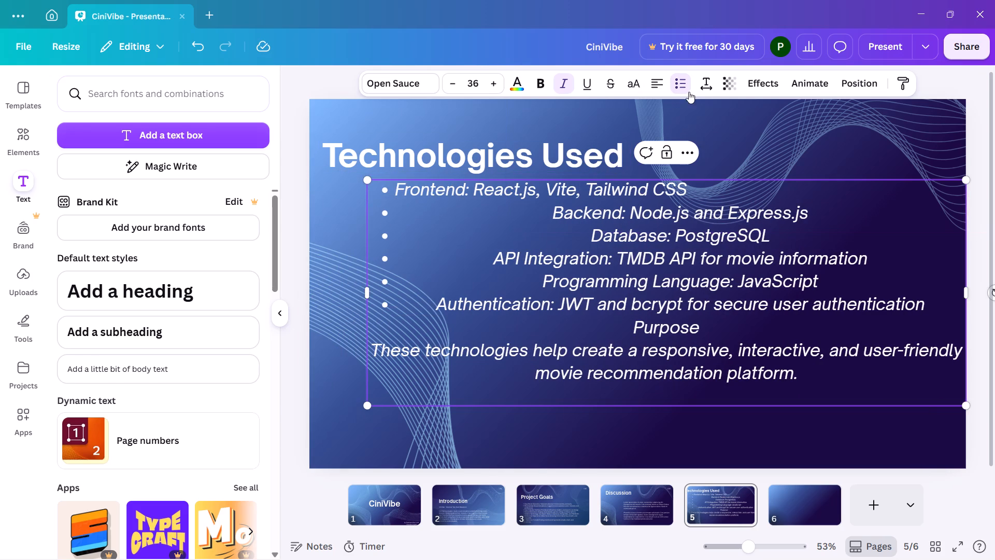
Reapply the bullets on the Backend and Database lines so both are left-aligned under Frontend.
left_click(551, 212)
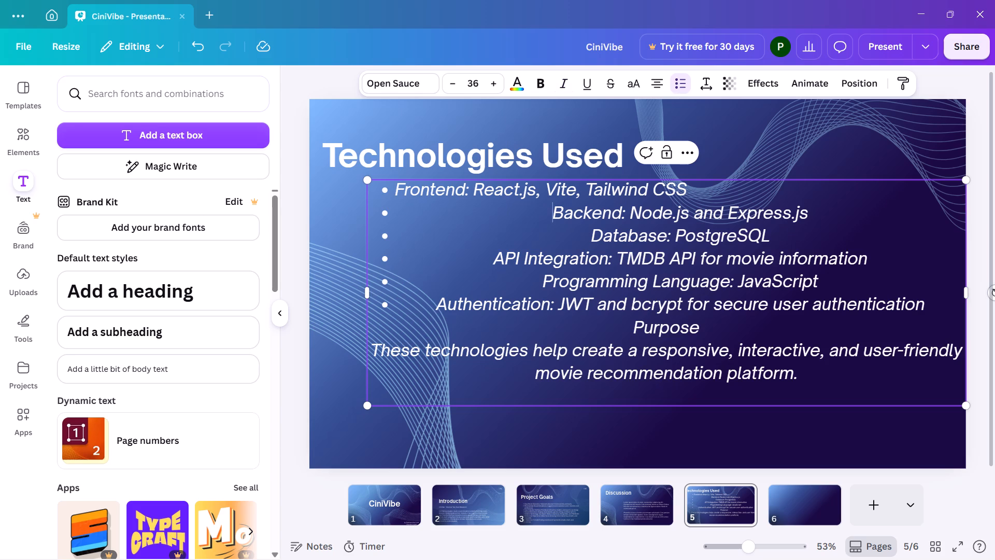
key("BackSpace")
key("ctrl+z")
double_click(687, 85)
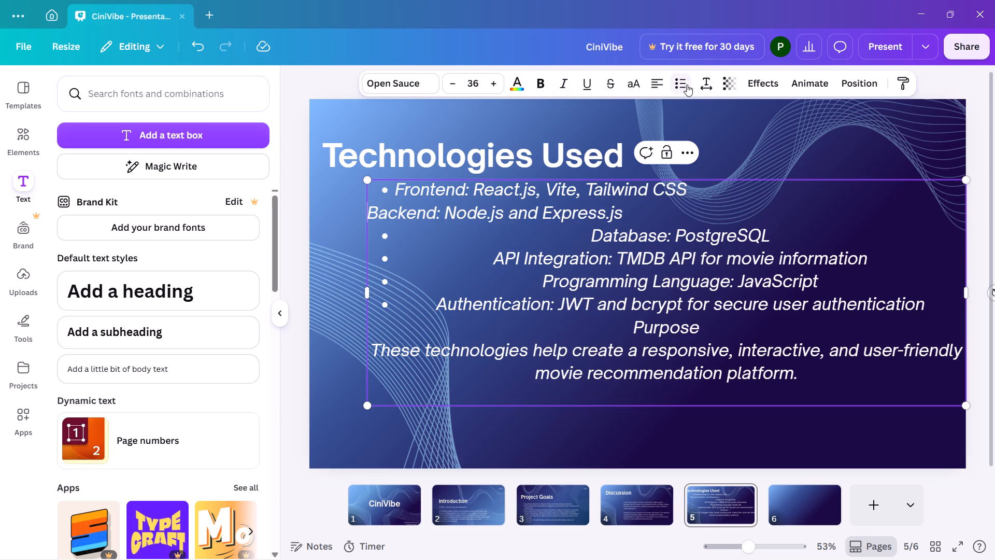
left_click(687, 85)
left_click(588, 231)
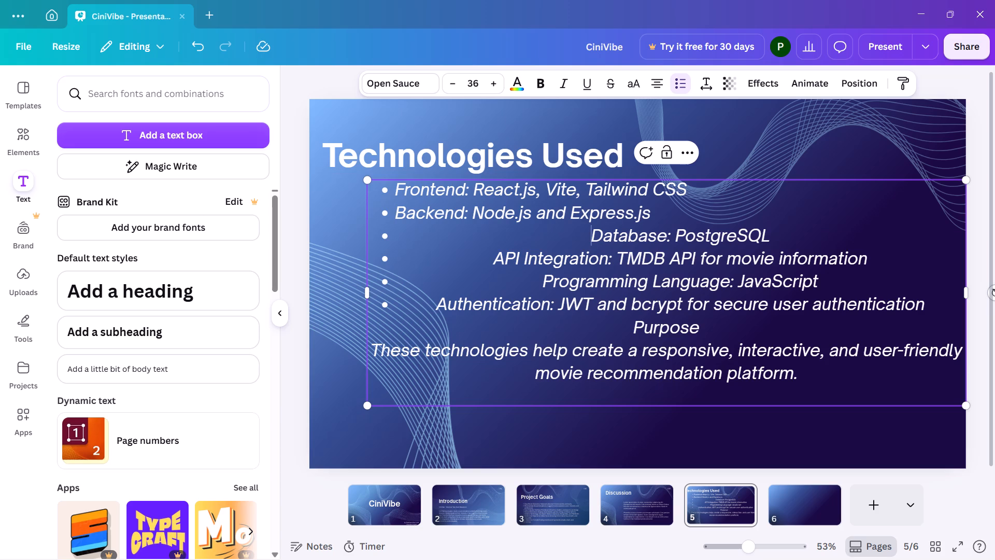
double_click(685, 85)
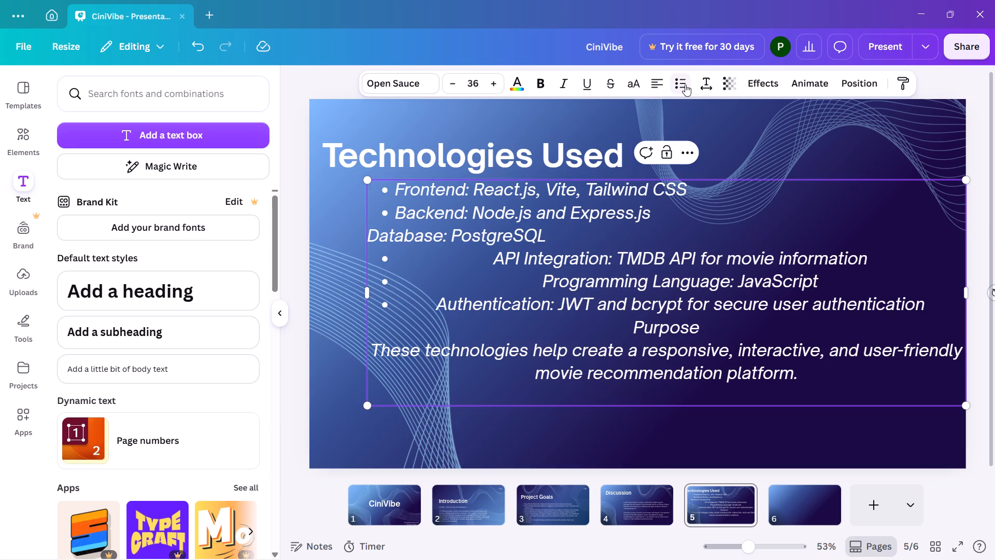
left_click(685, 85)
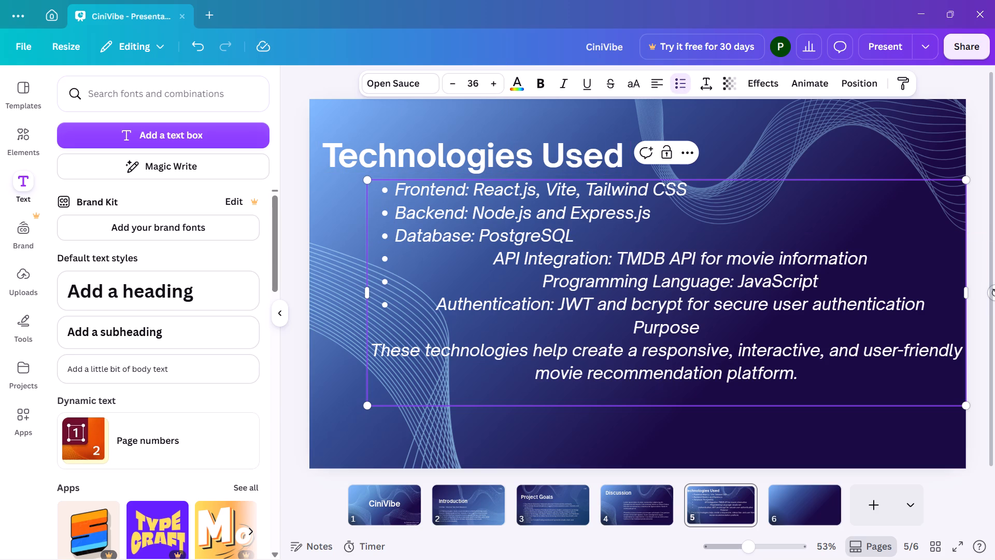
Reapply the bullets on the API Integration, Programming Language and Authentication lines so they are left-aligned.
left_click(491, 263)
double_click(674, 88)
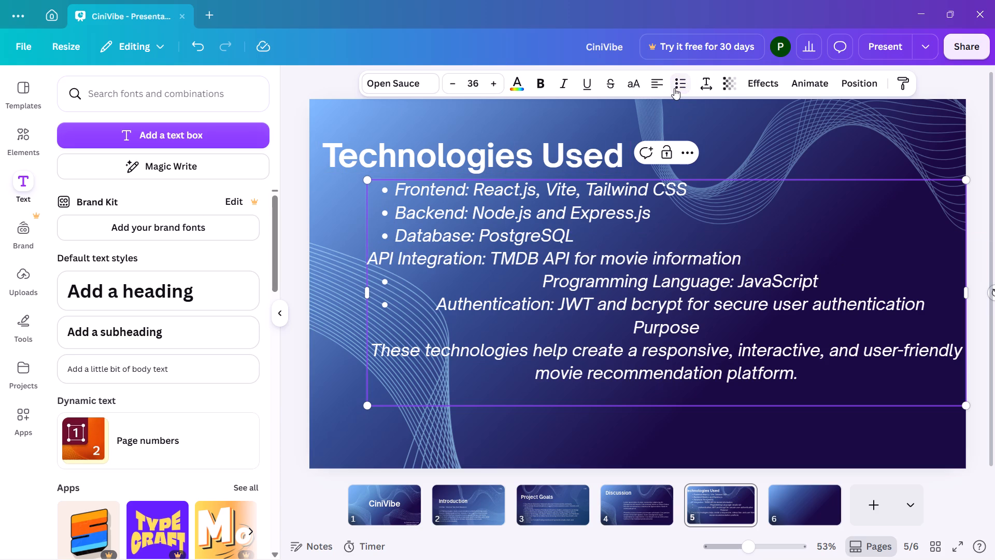
left_click(674, 88)
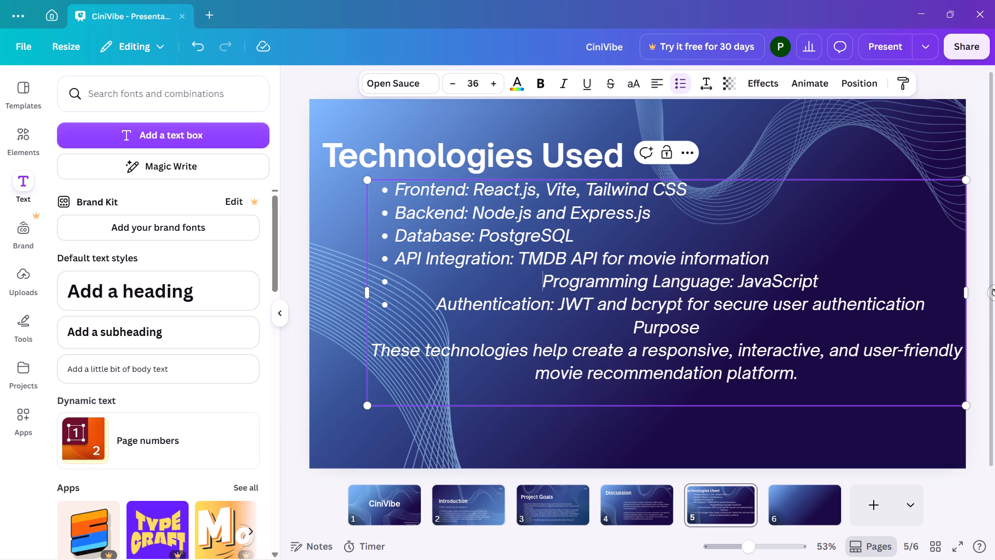
left_click(543, 282)
double_click(685, 90)
left_click(685, 90)
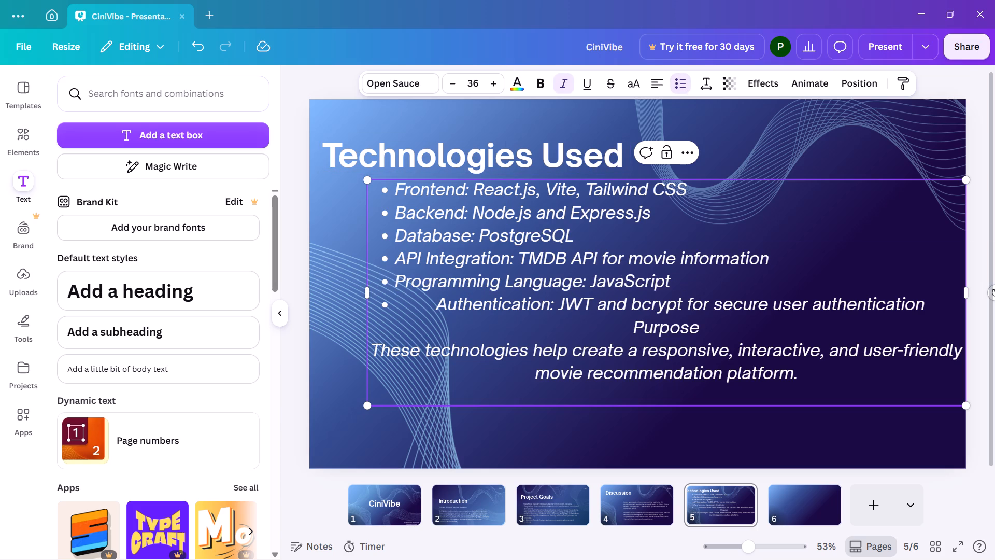
left_click(434, 304)
left_click(675, 89)
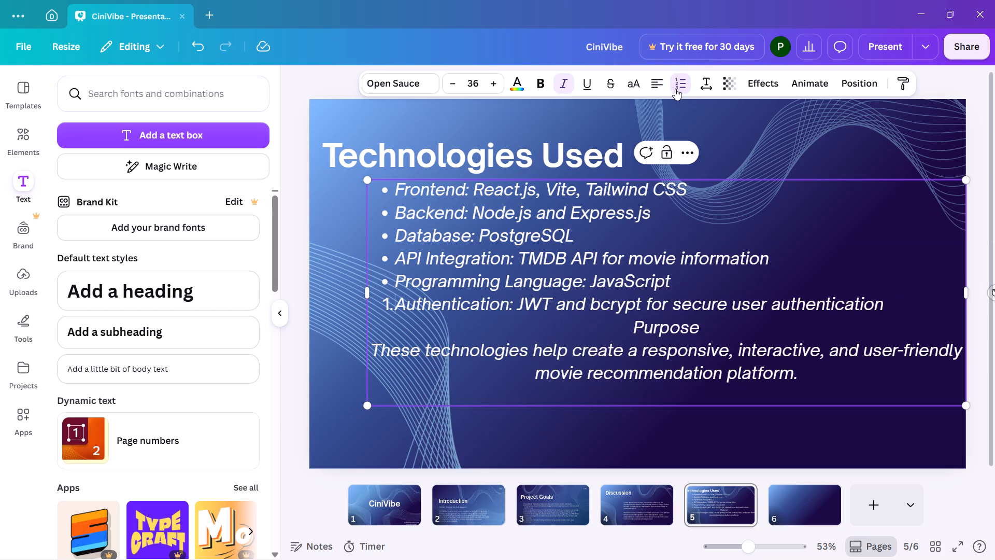
left_click(675, 89)
left_click(675, 89)
key("alt+Tab")
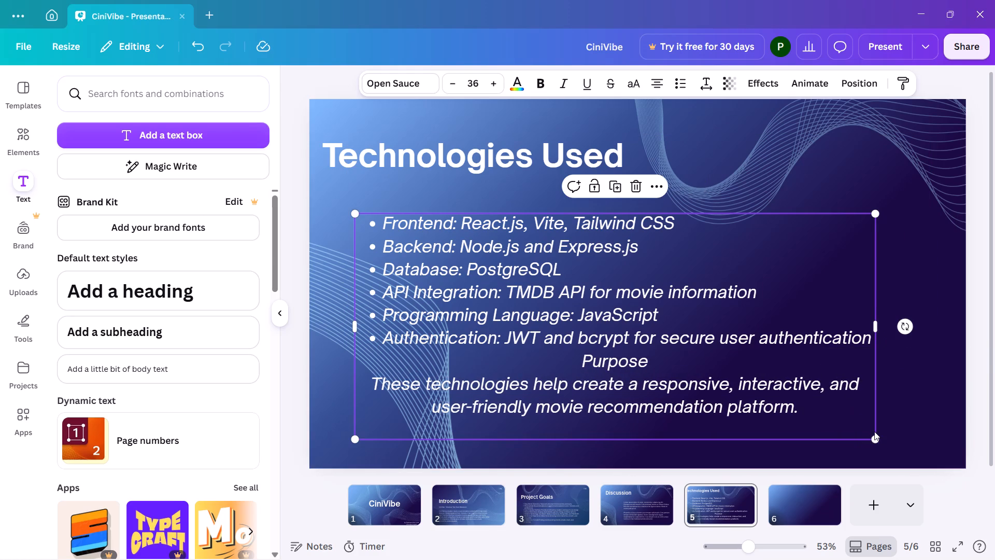
Scale the Technologies Used list text down to size 28.5 and place it in the lower-right area of the slide.
left_click_drag(875, 438, 724, 340)
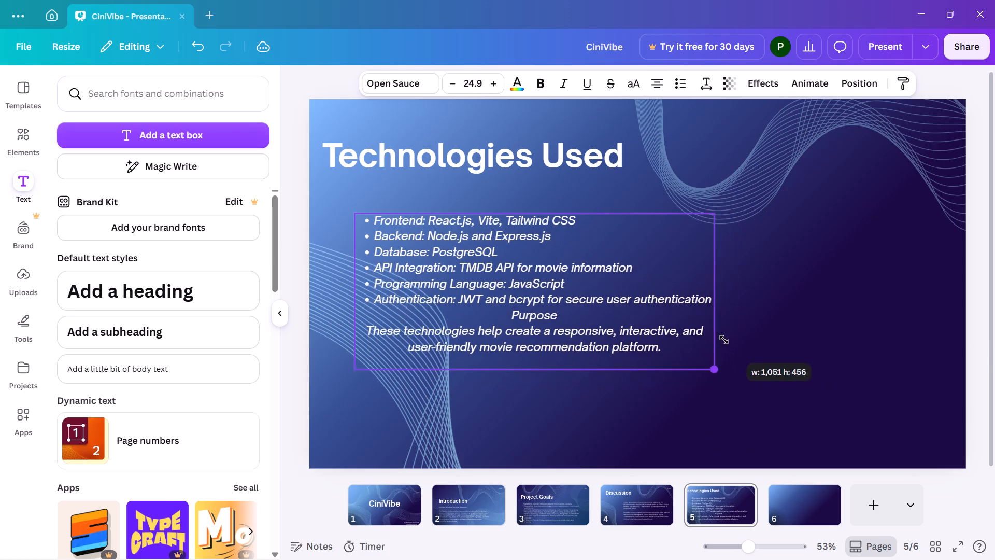
left_click_drag(724, 340, 720, 338)
left_click_drag(542, 281, 735, 333)
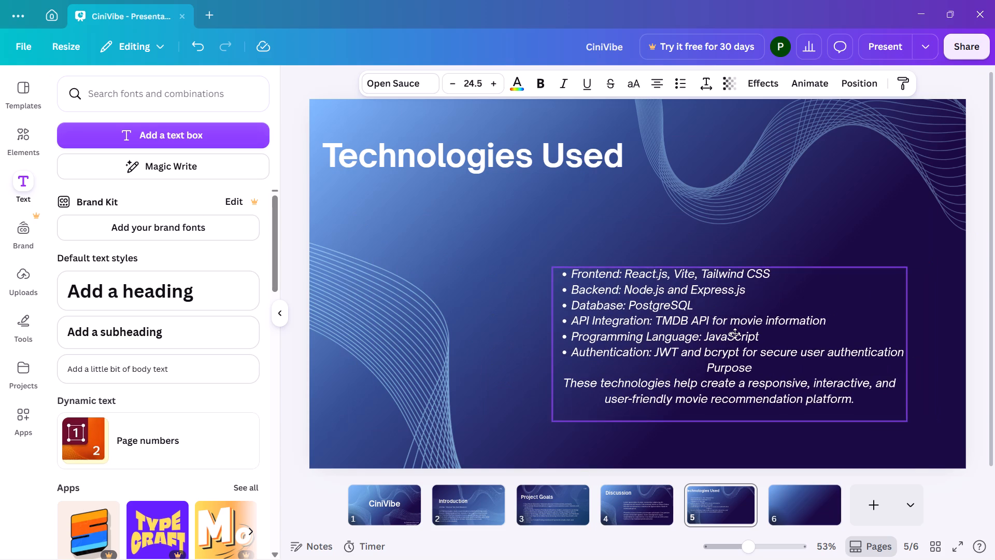
left_click_drag(735, 333, 726, 335)
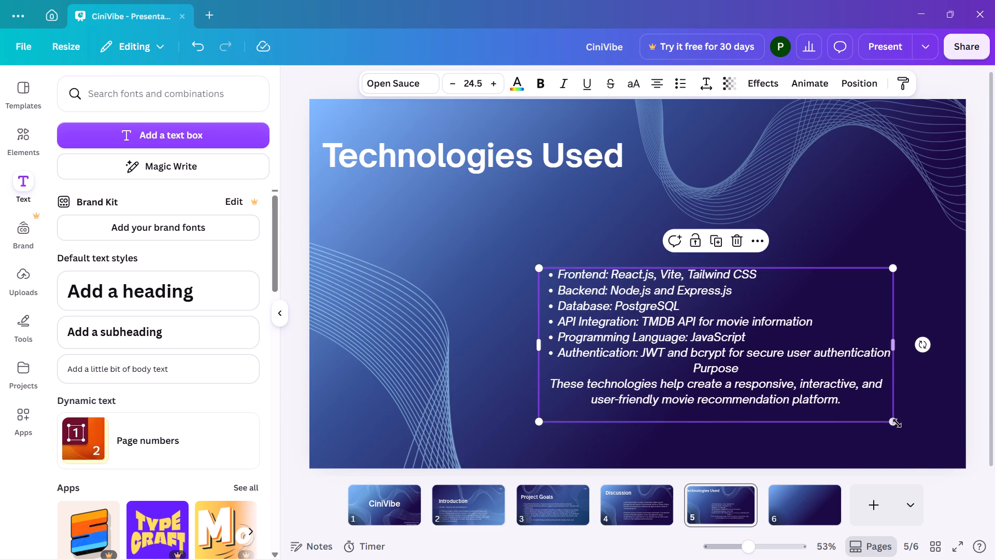
left_click_drag(891, 429, 901, 433)
left_click(800, 375)
left_click_drag(892, 422, 934, 449)
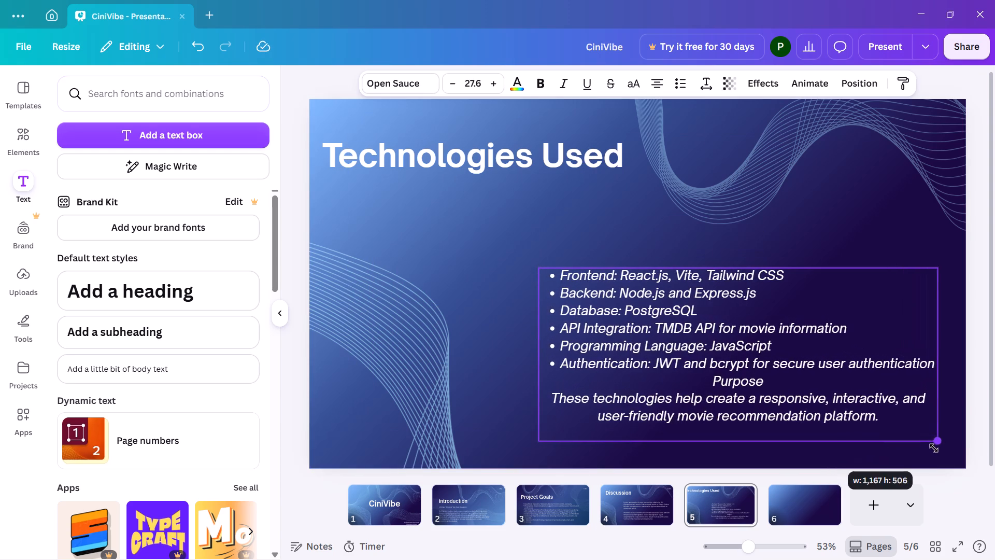
left_click_drag(934, 449, 947, 454)
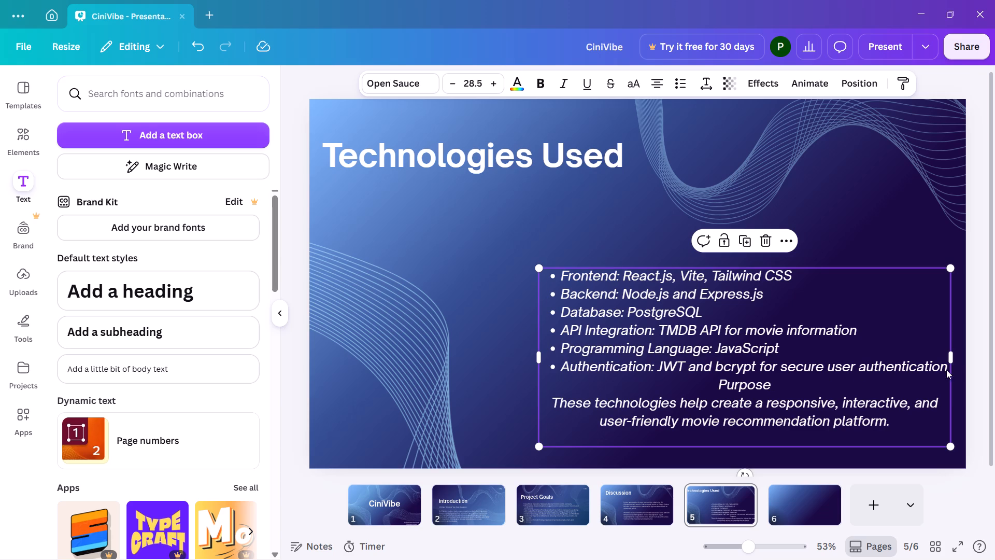
Insert a blank line between the Authentication bullet and the Purpose line.
left_click(715, 385)
key("Return")
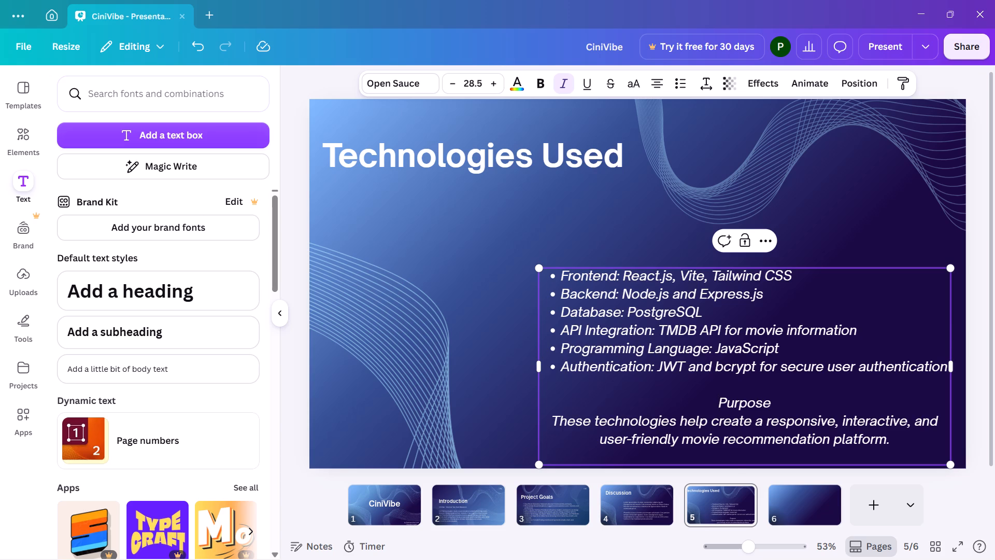
Delete the placeholder Discussion page, page 4, from the presentation.
left_click(661, 510)
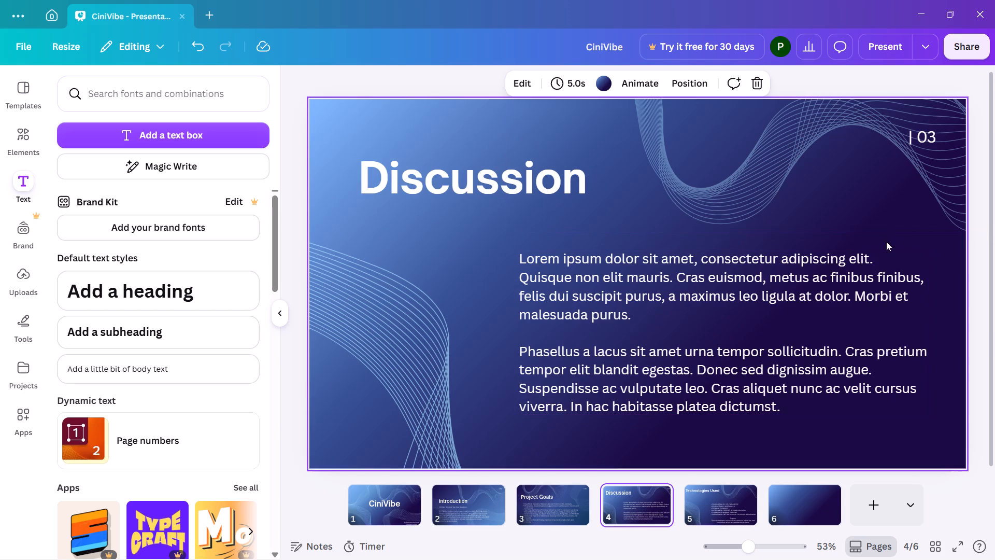
key("Delete")
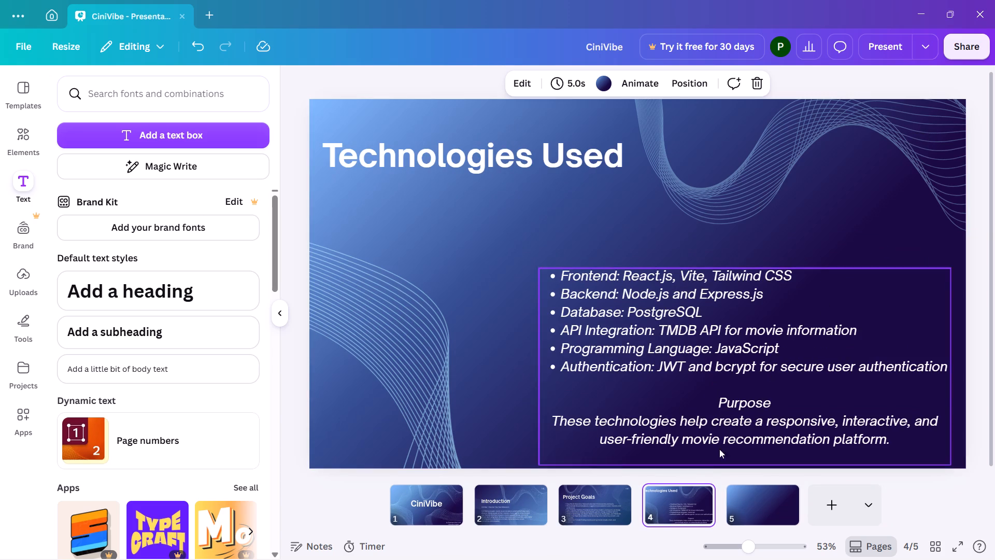
Copy the "| 02" number label from the Project Goals page onto the Technologies Used page.
left_click(690, 501)
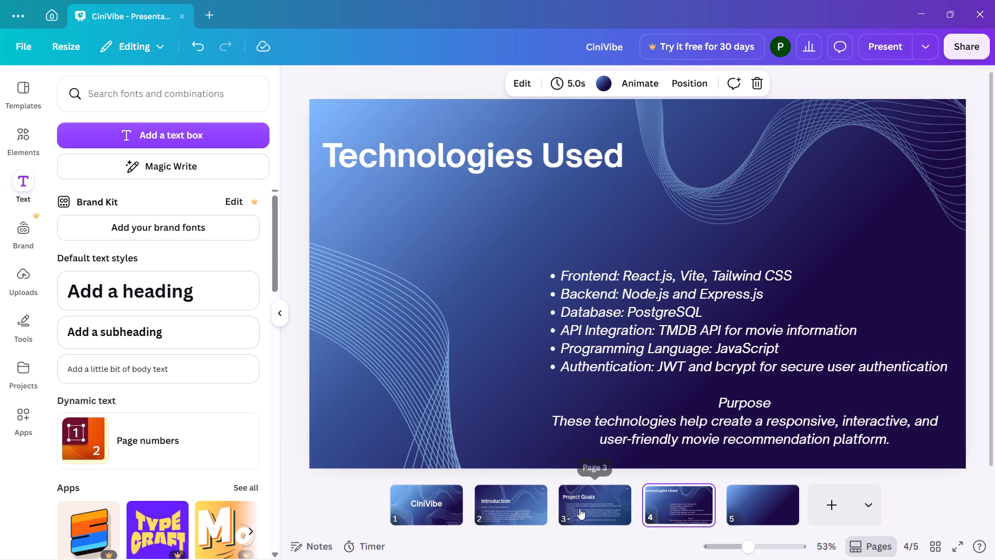
left_click(579, 508)
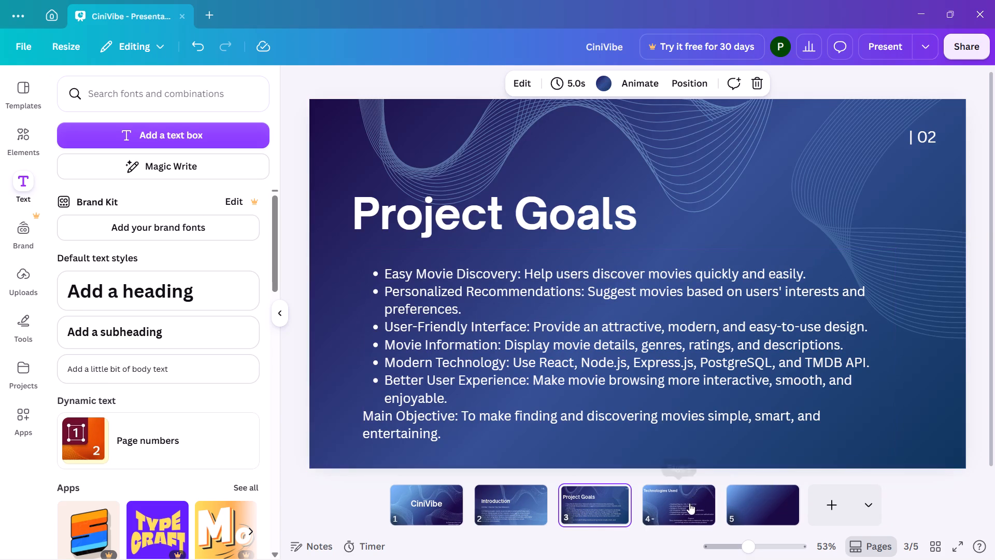
left_click(929, 142)
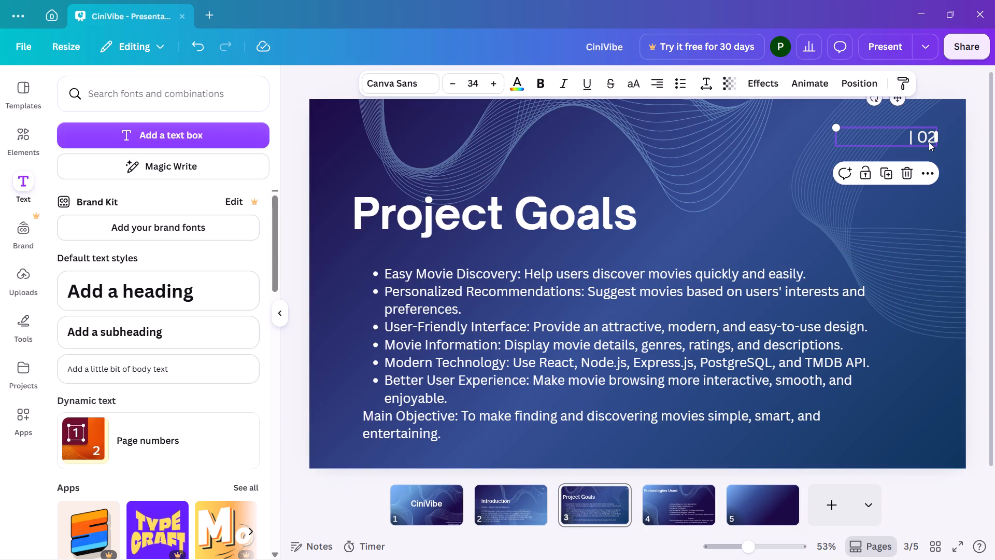
key("ctrl+c")
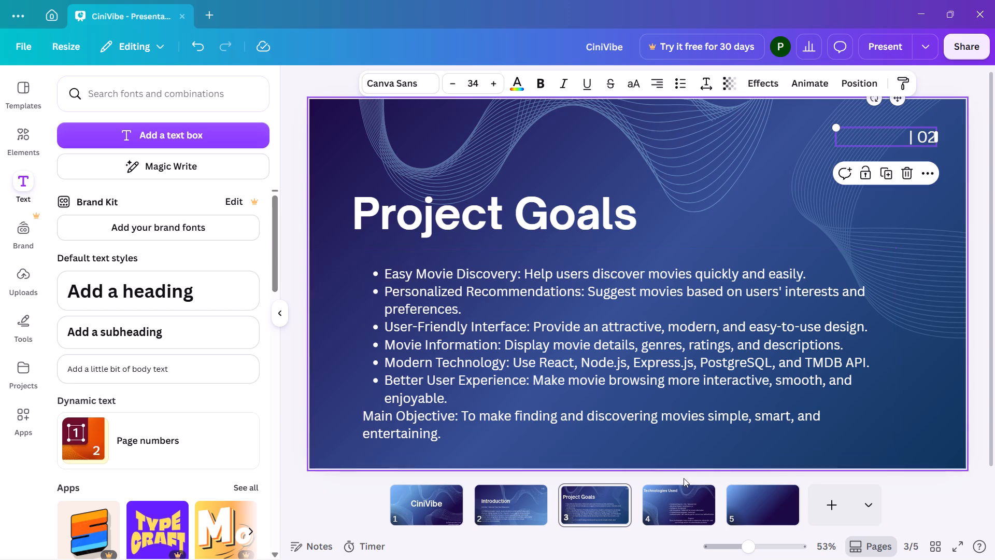
left_click(673, 495)
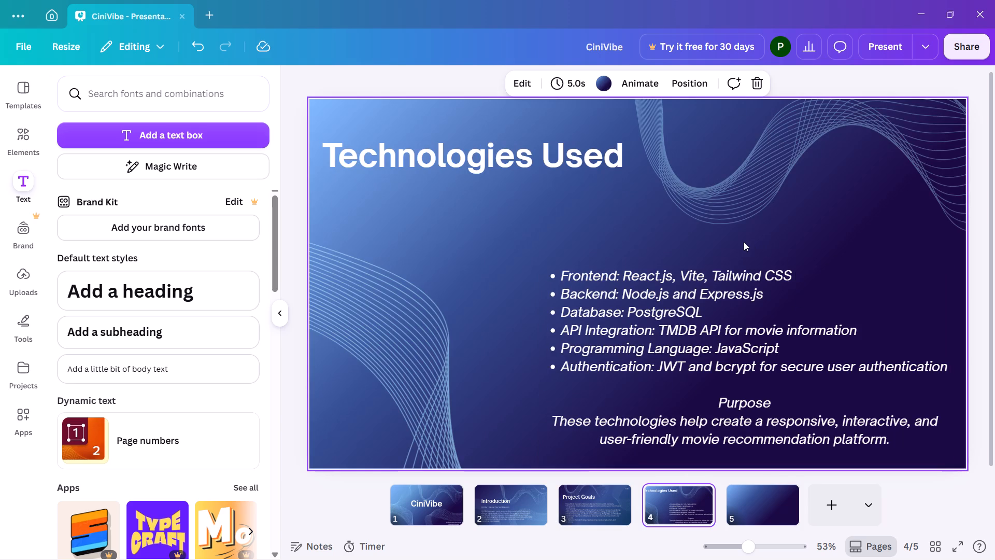
left_click(732, 242)
key("ctrl+v")
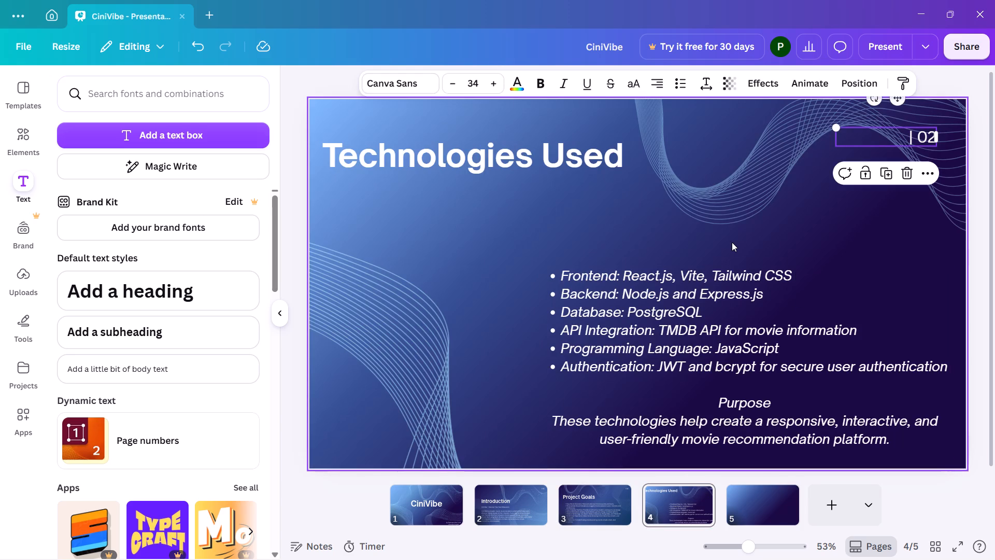
Change the copied number label on the Technologies Used page to "| 03".
left_click(932, 133)
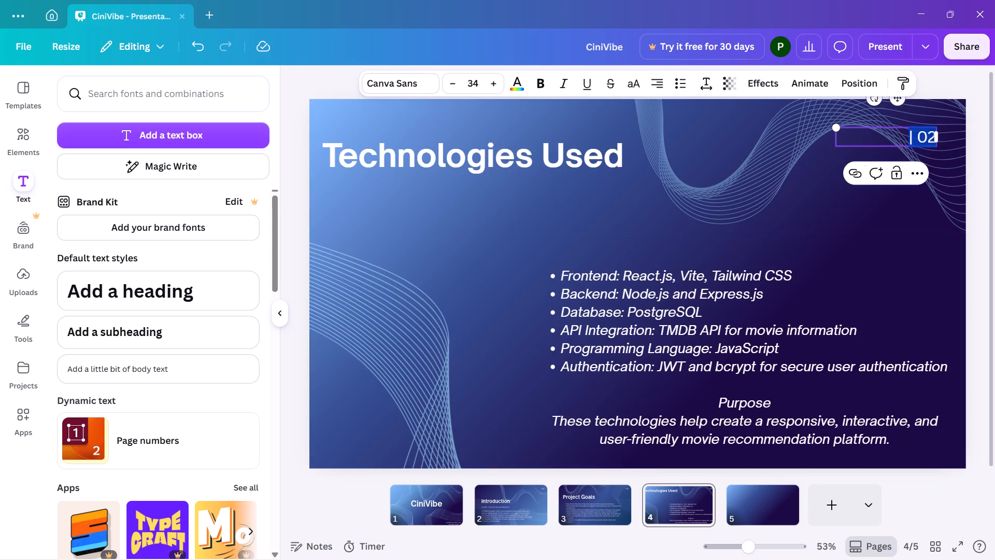
left_click(923, 141)
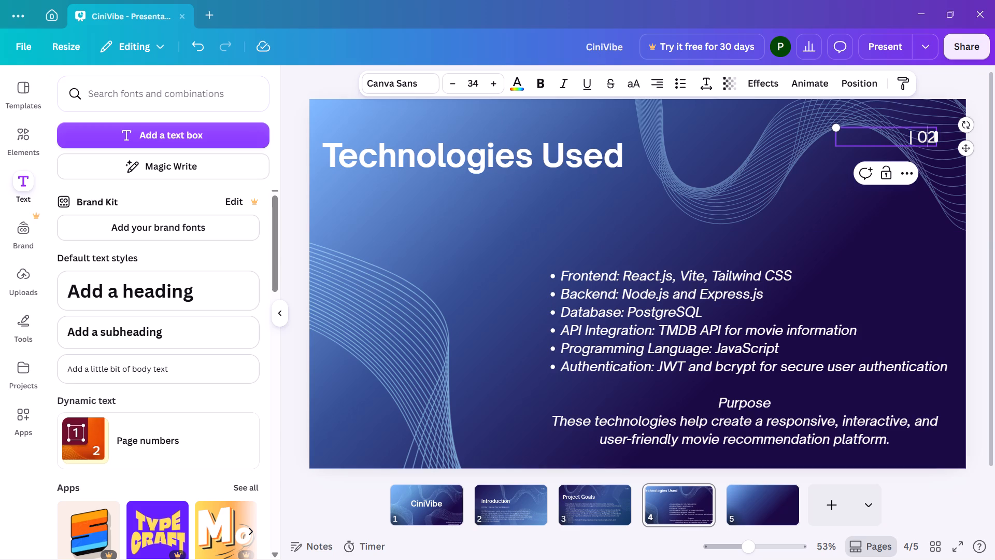
key("Right")
key("BackSpace")
key("3")
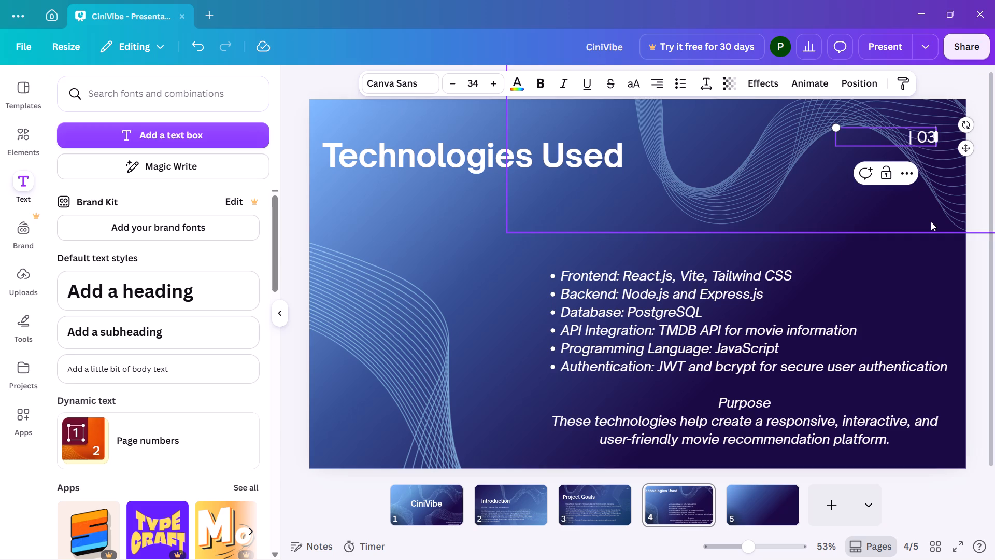
left_click(929, 305)
left_click(805, 237)
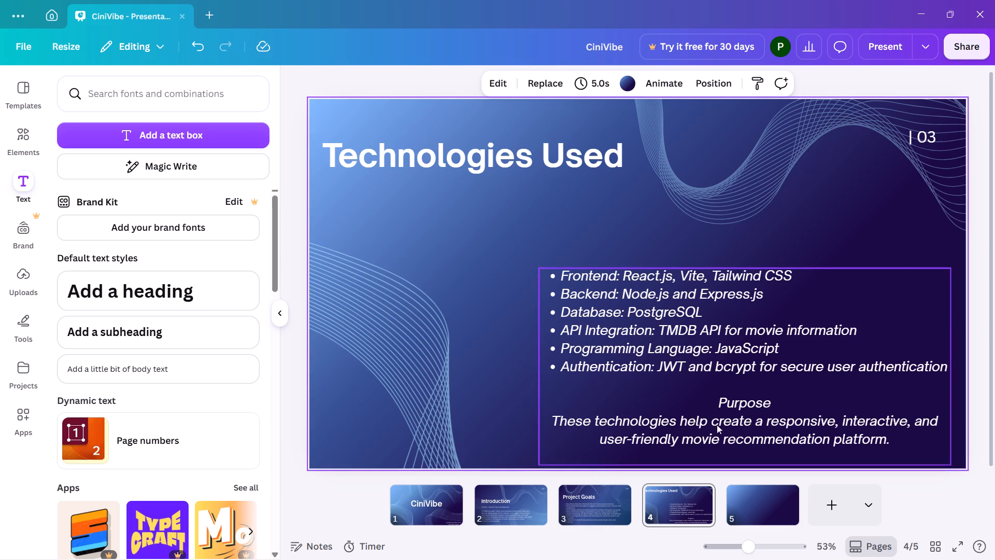
Widen the Technologies Used list text box from its left edge so "user-friendly" fits on the first line of the Purpose sentence.
left_click(574, 342)
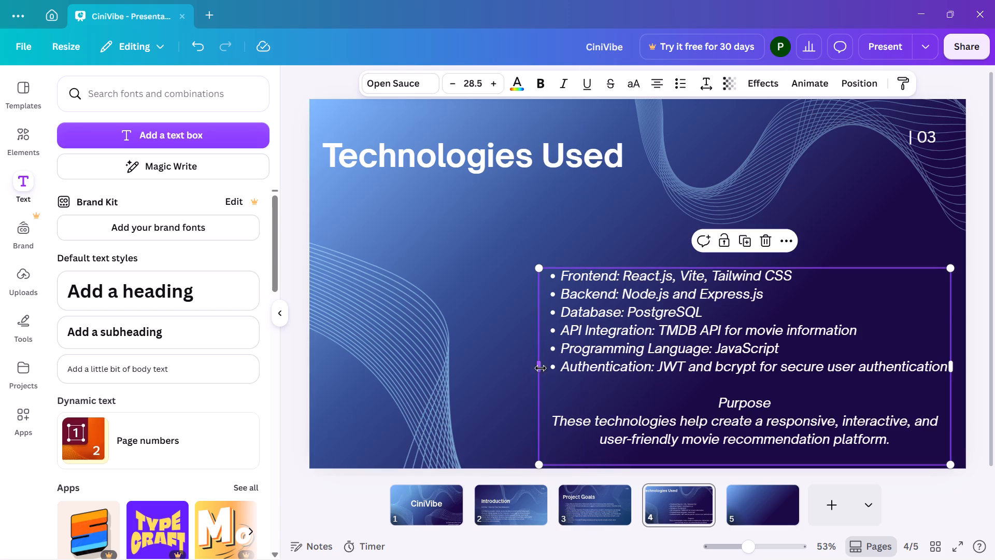
left_click_drag(537, 367, 499, 362)
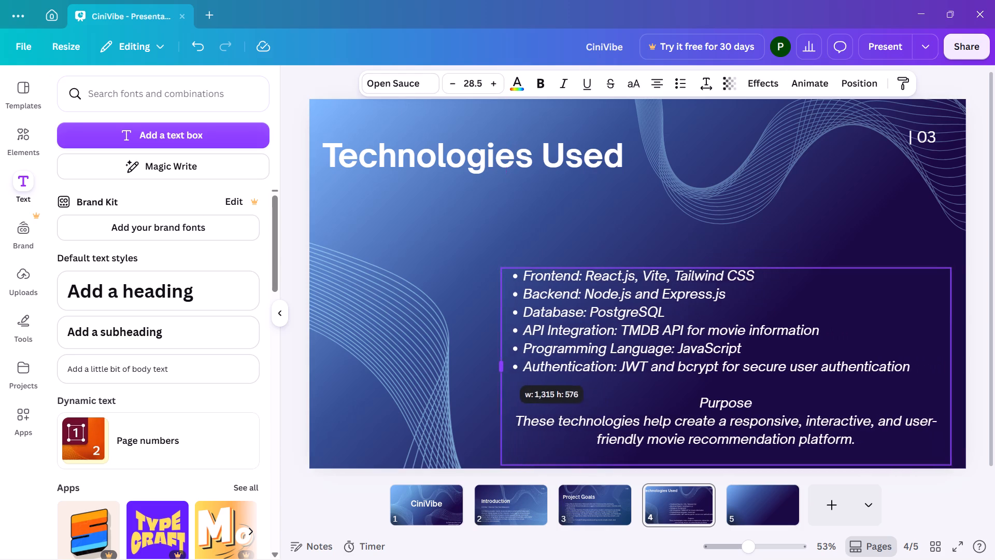
left_click_drag(499, 362, 471, 359)
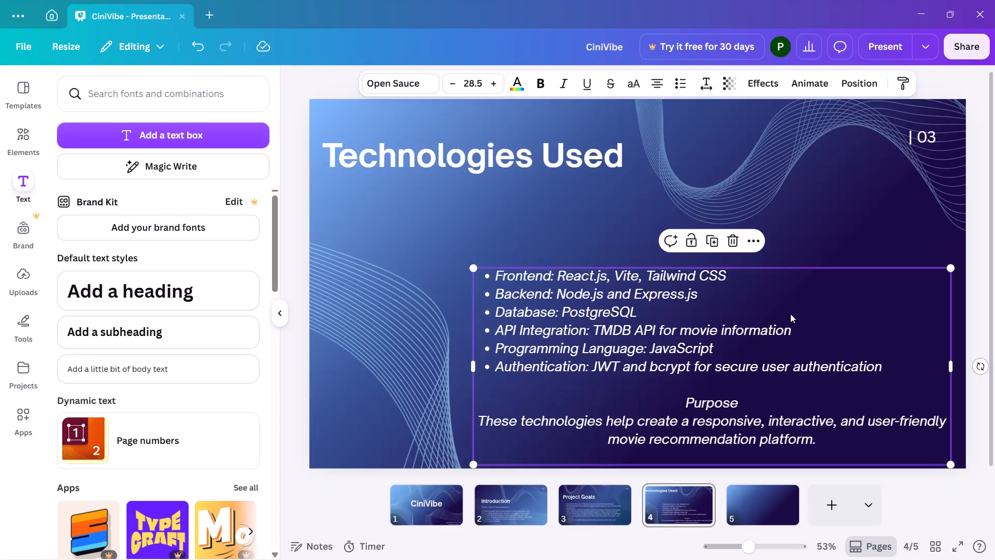
left_click(812, 246)
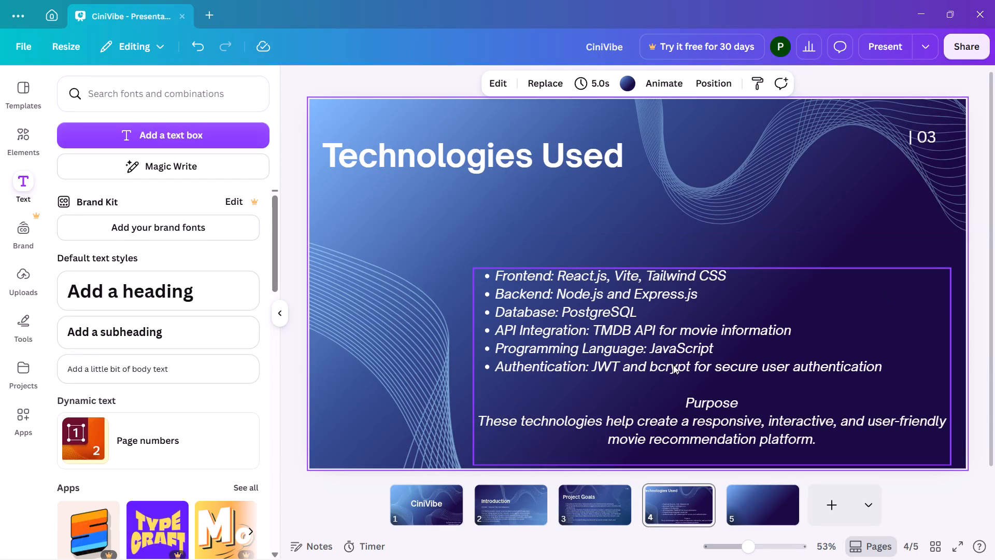
Move the Introduction heading on page 2 up and left, close to the slide's left edge.
left_click(578, 500)
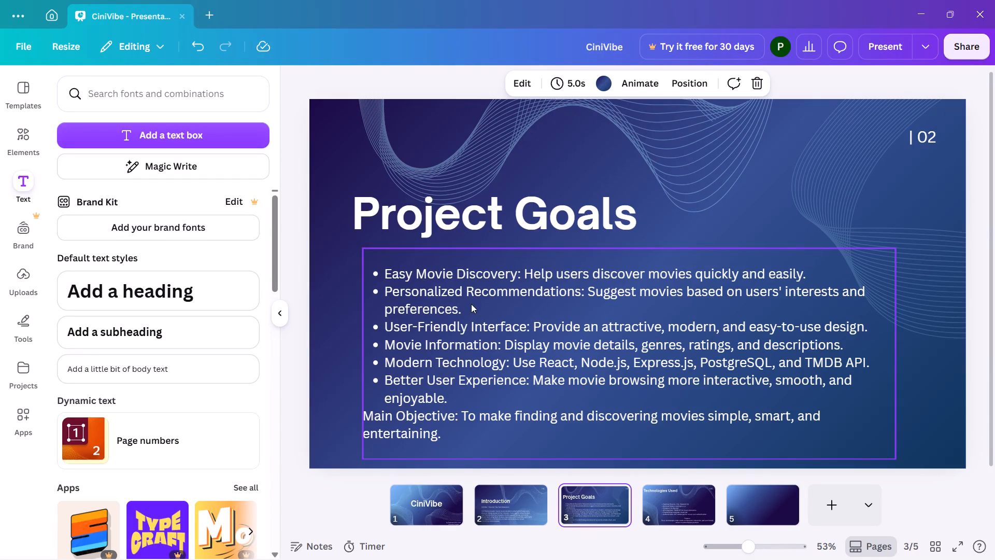
left_click(506, 497)
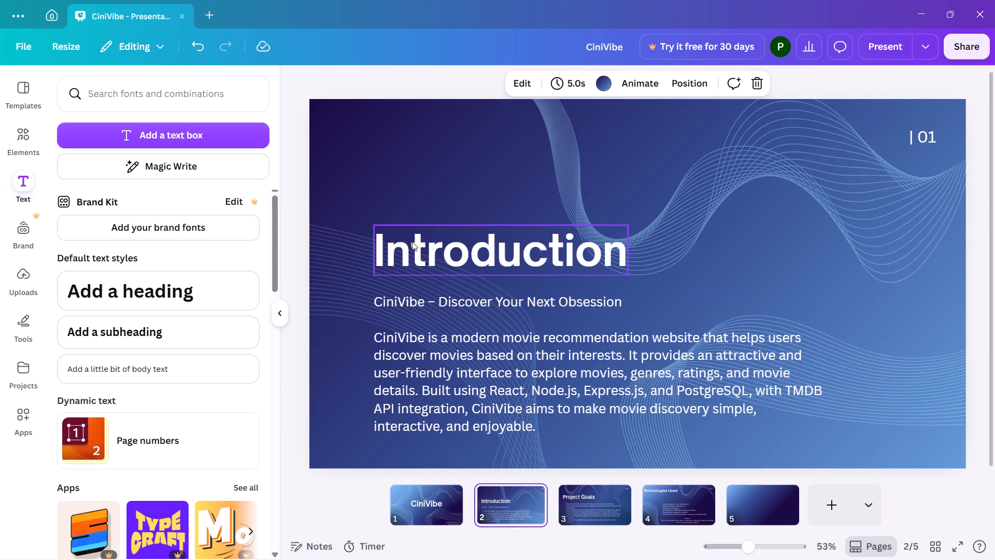
left_click(484, 261)
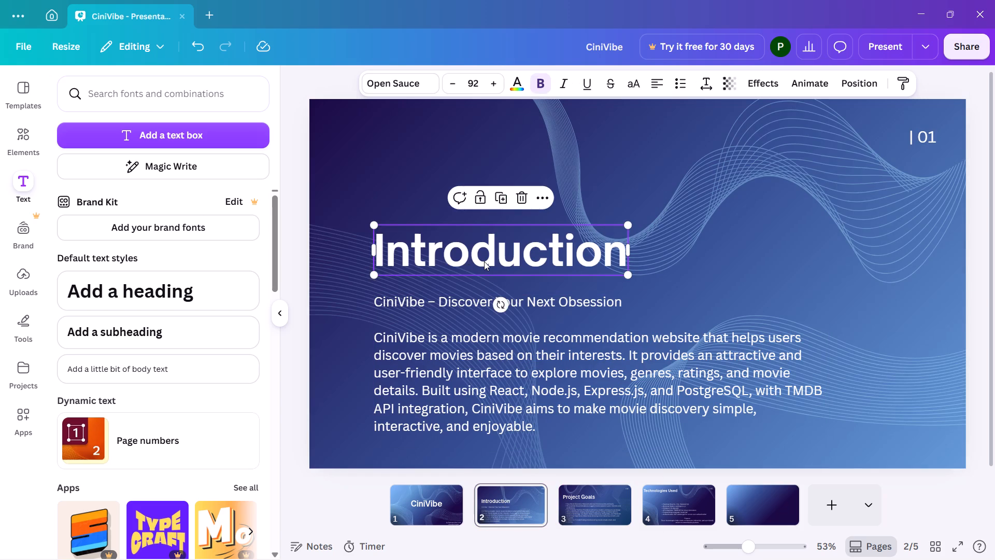
left_click_drag(484, 261, 439, 218)
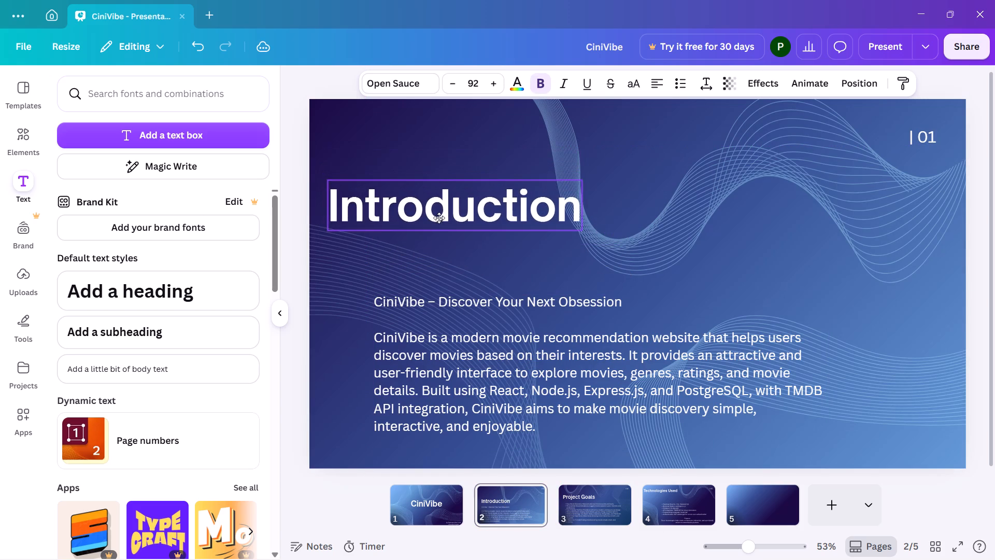
left_click_drag(439, 218, 437, 208)
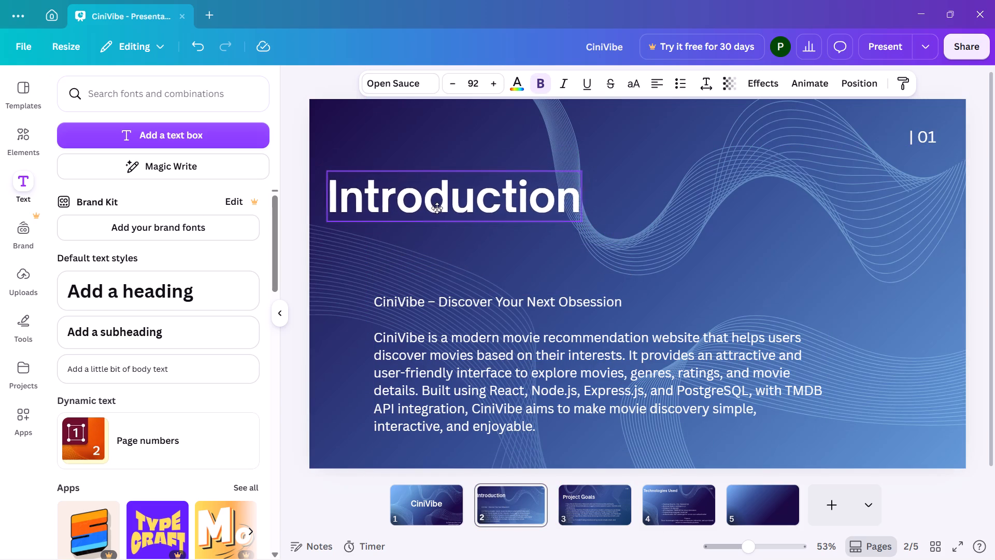
left_click_drag(437, 208, 434, 206)
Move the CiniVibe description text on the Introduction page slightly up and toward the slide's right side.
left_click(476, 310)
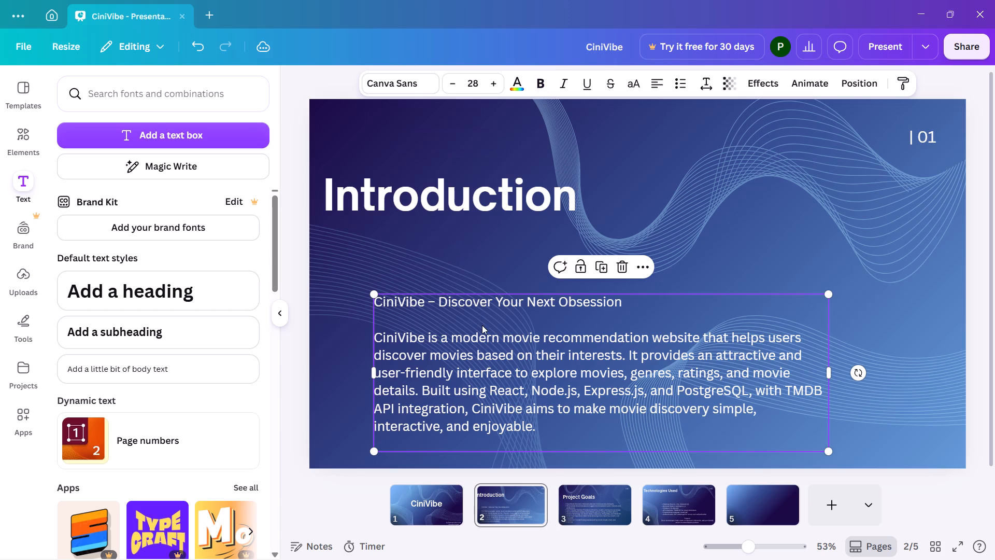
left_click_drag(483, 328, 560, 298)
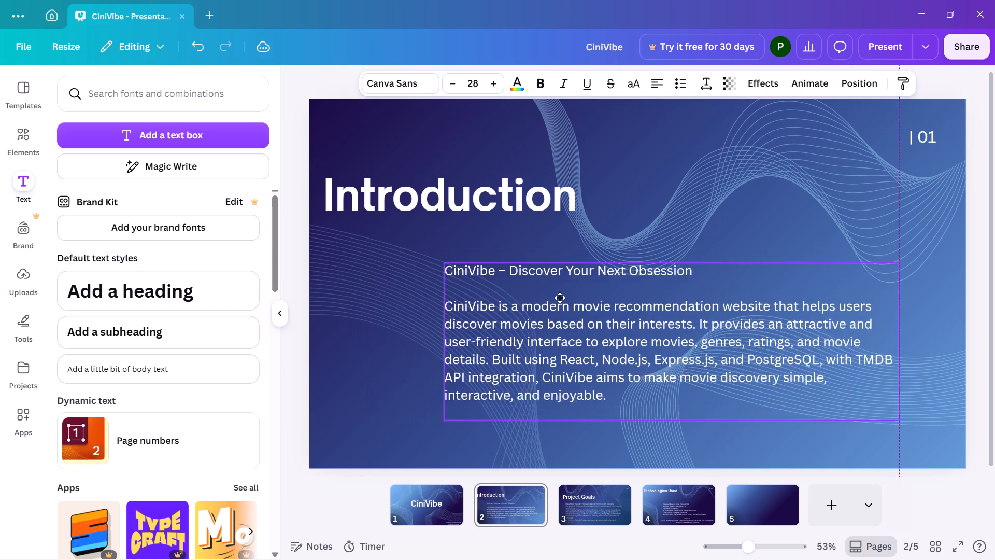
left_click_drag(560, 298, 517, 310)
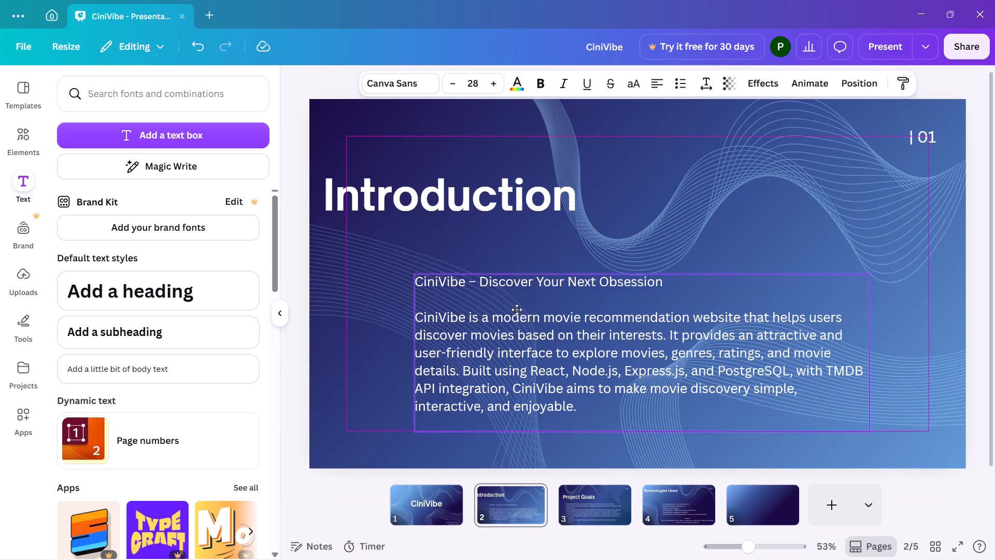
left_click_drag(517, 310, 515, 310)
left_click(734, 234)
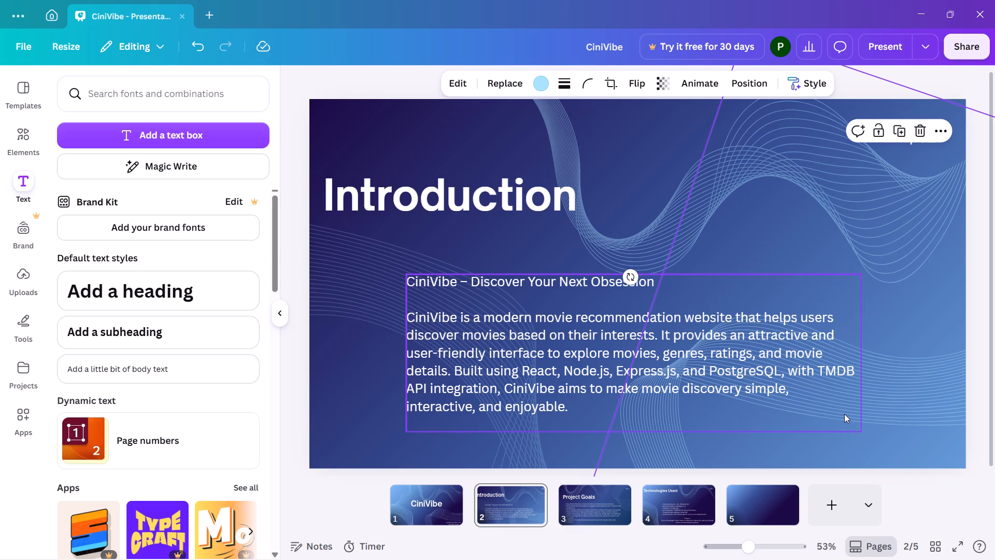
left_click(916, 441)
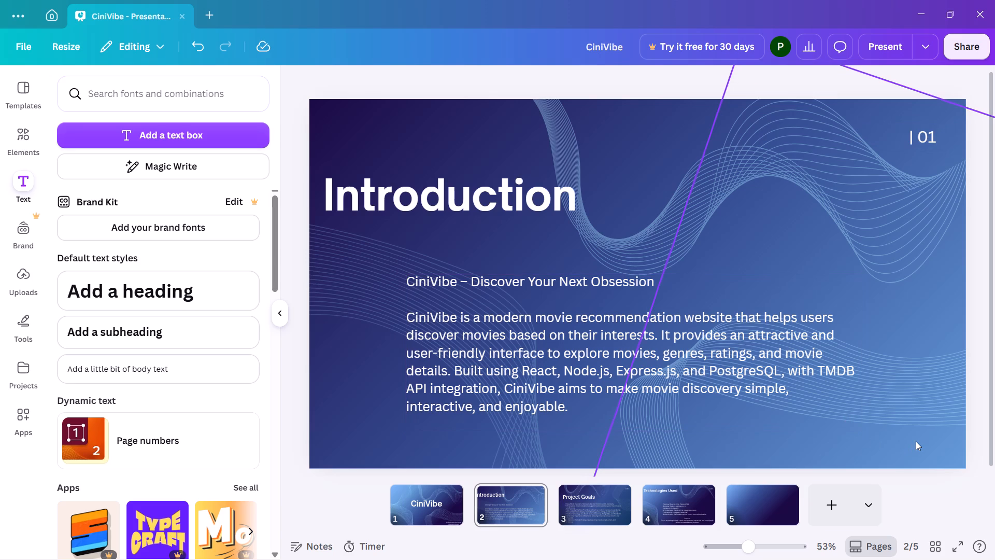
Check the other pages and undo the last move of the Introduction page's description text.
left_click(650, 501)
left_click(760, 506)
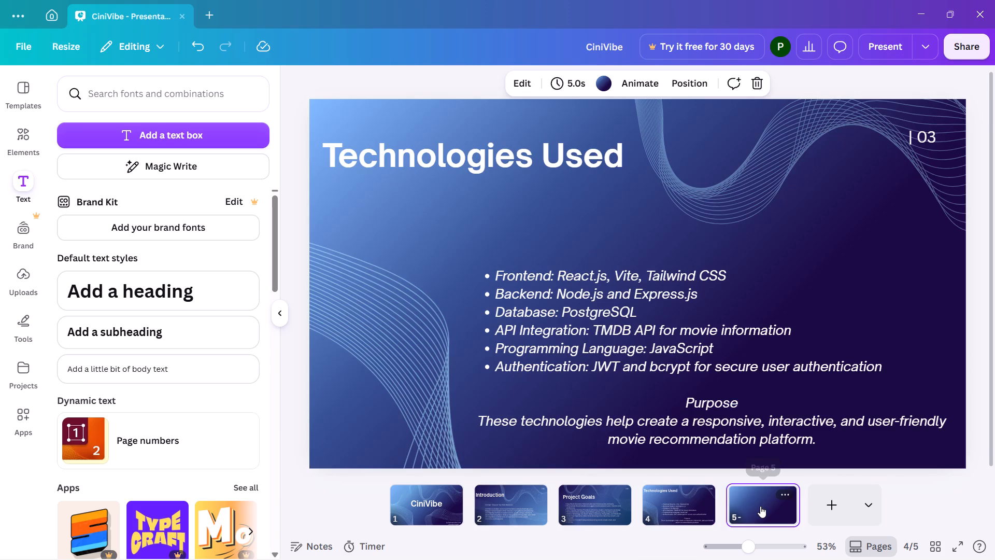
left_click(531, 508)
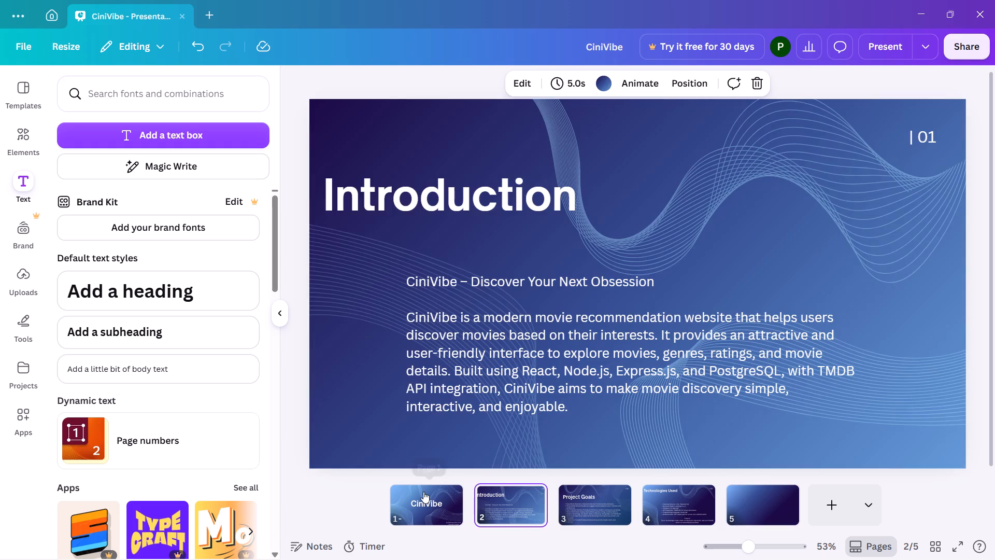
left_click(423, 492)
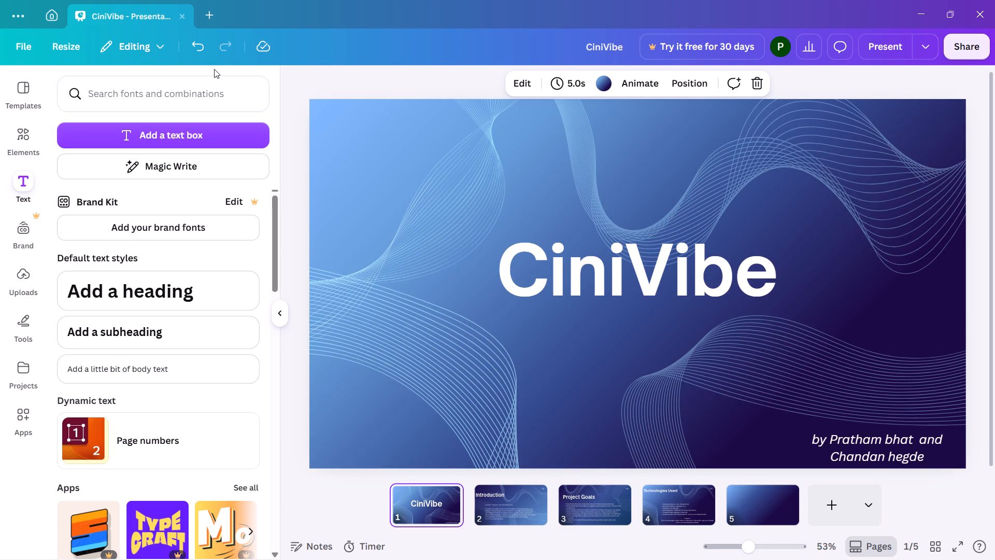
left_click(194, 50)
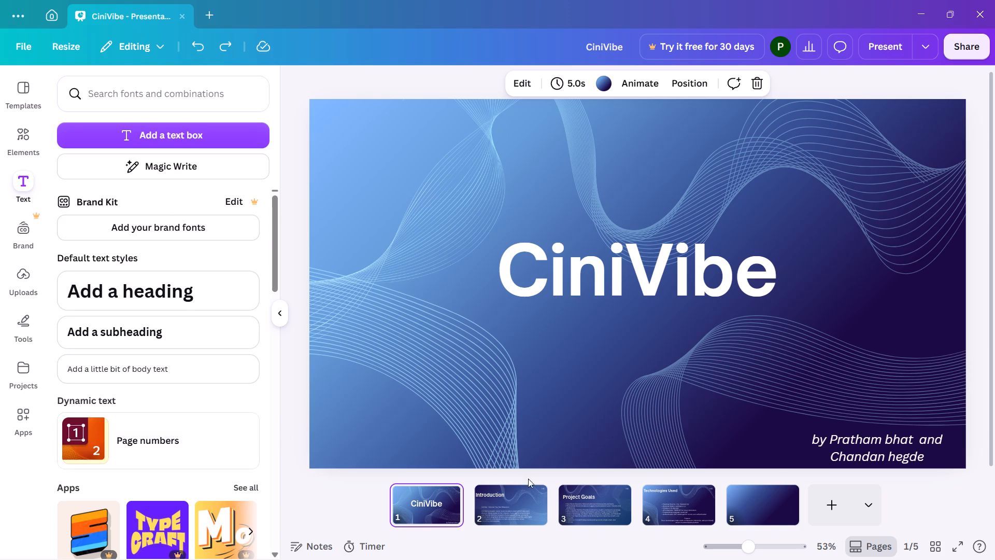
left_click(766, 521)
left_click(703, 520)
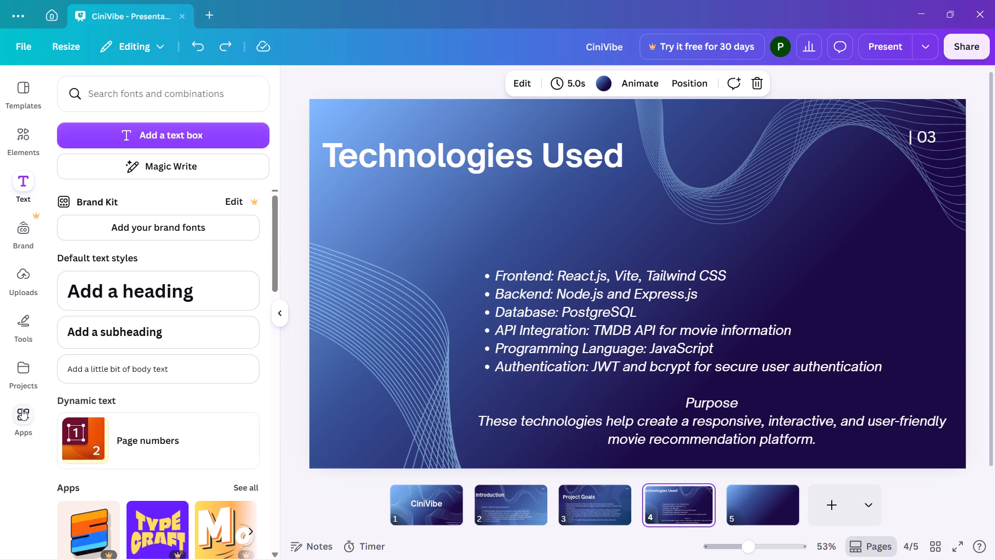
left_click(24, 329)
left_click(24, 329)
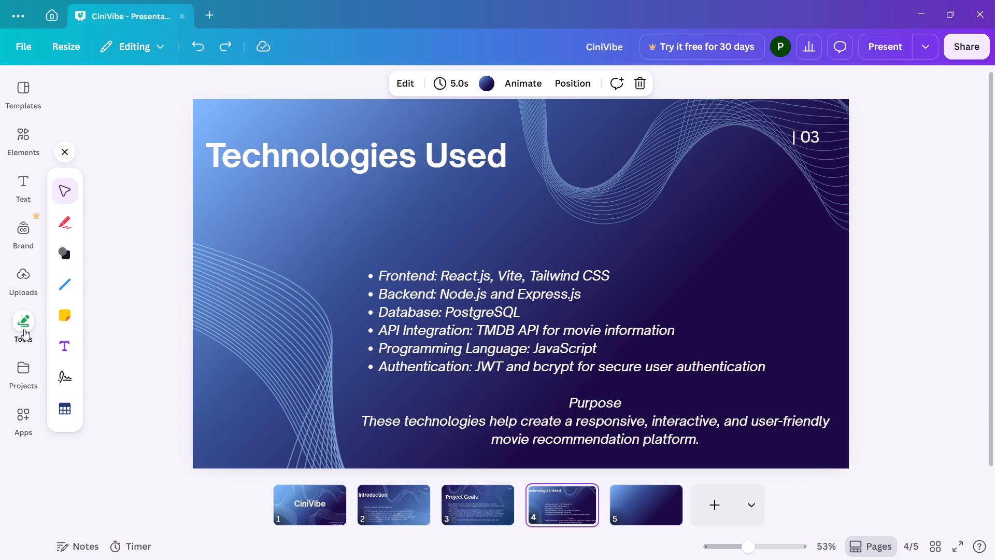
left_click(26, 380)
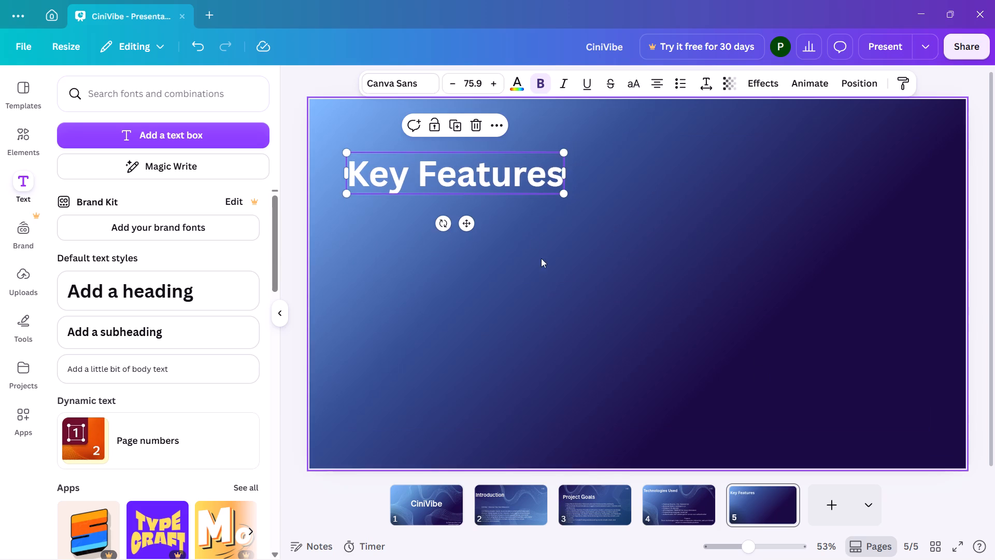
left_click(546, 318)
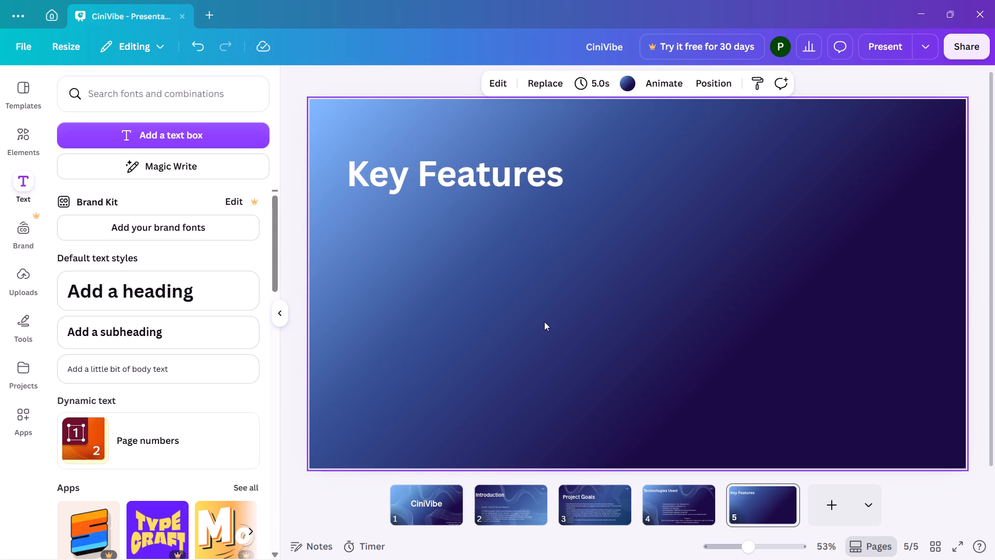
Copy the wavy line graphic from the lower-right of the Introduction page and paste it onto page 5.
left_click(667, 502)
left_click(503, 500)
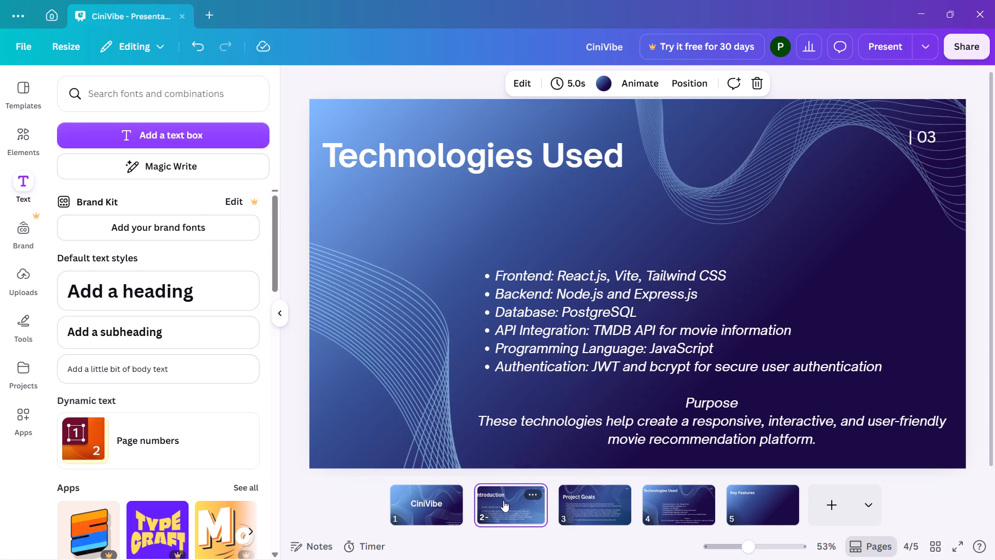
left_click(879, 405)
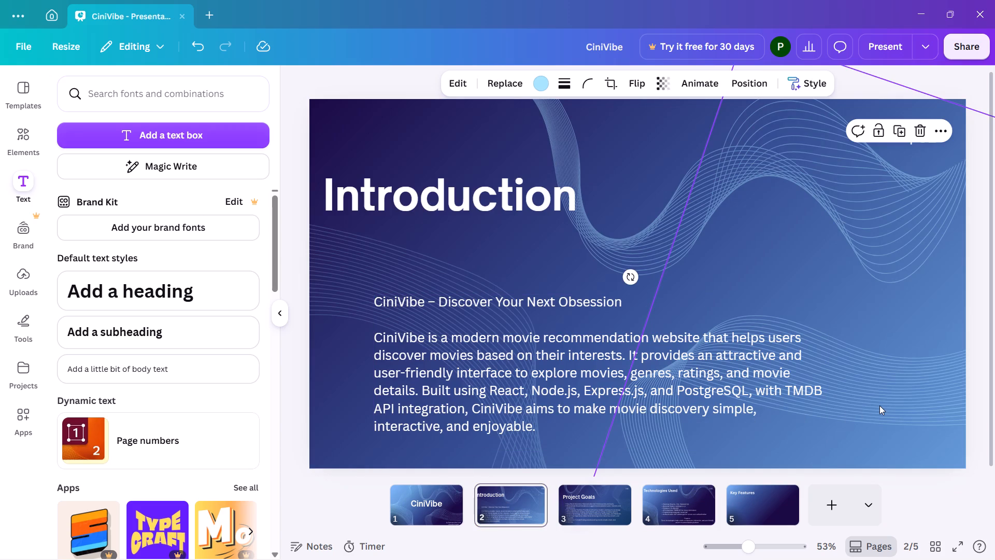
key("ctrl+c")
left_click(768, 515)
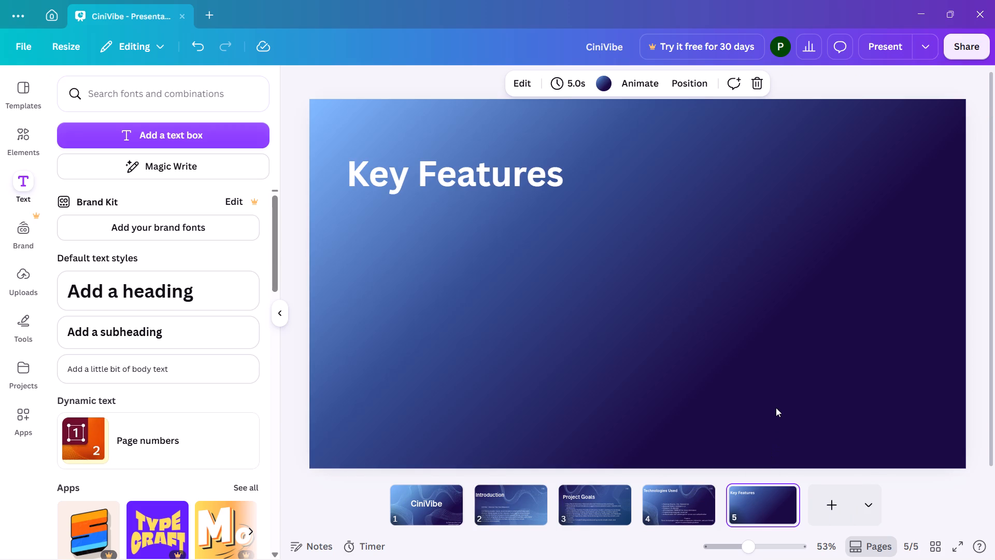
left_click(776, 408)
key("ctrl+v")
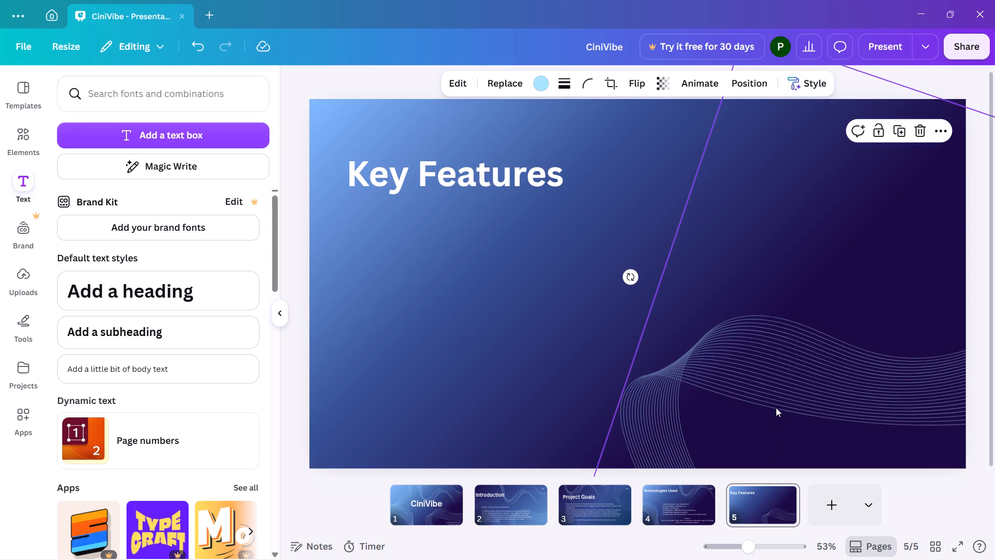
left_click(771, 413)
left_click(783, 294)
Copy the lower-left wave graphic from the CiniVibe title page and paste it onto page 5.
left_click(457, 506)
left_click(476, 388)
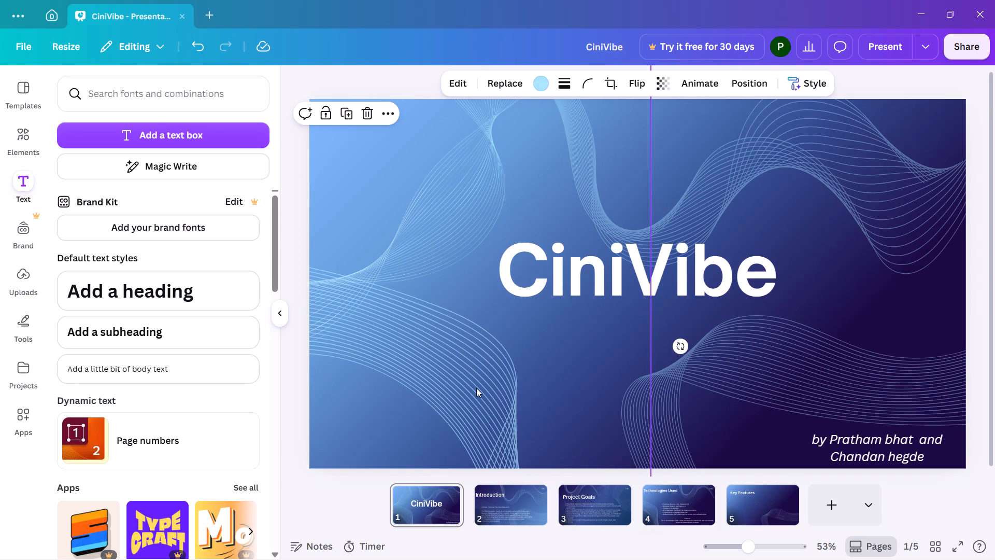
key("ctrl+c")
left_click(750, 513)
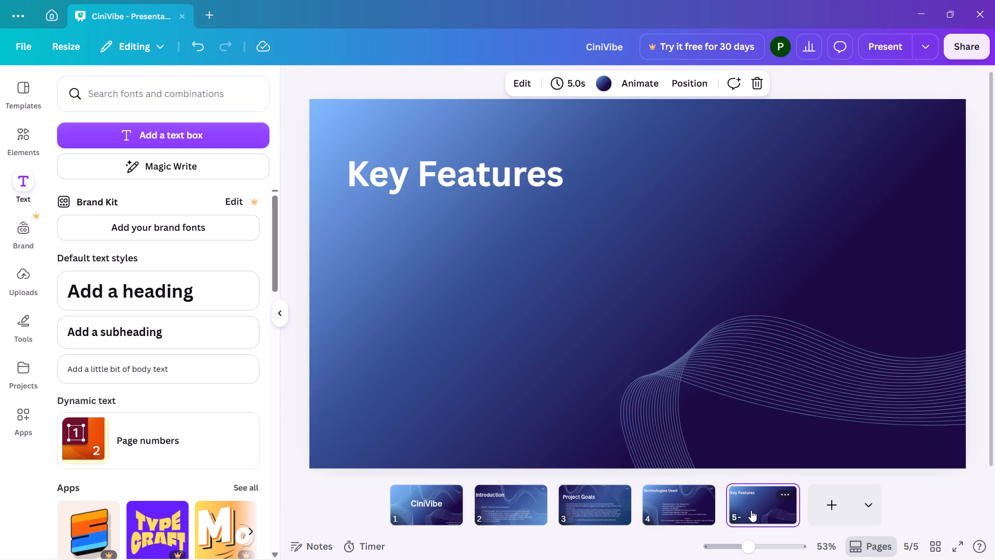
key("ctrl+v")
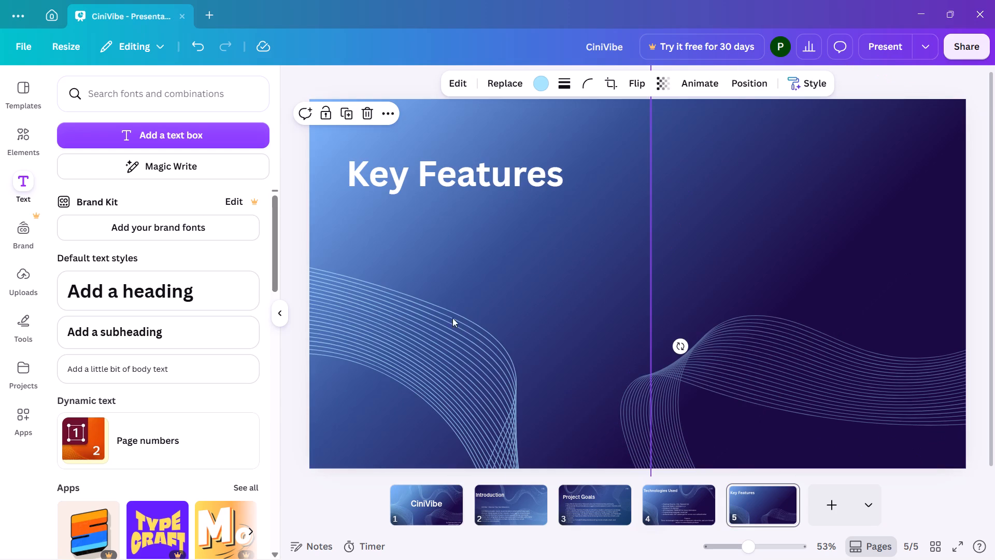
Copy the upper-left wave graphic from the CiniVibe title page and paste it onto page 5.
left_click(440, 511)
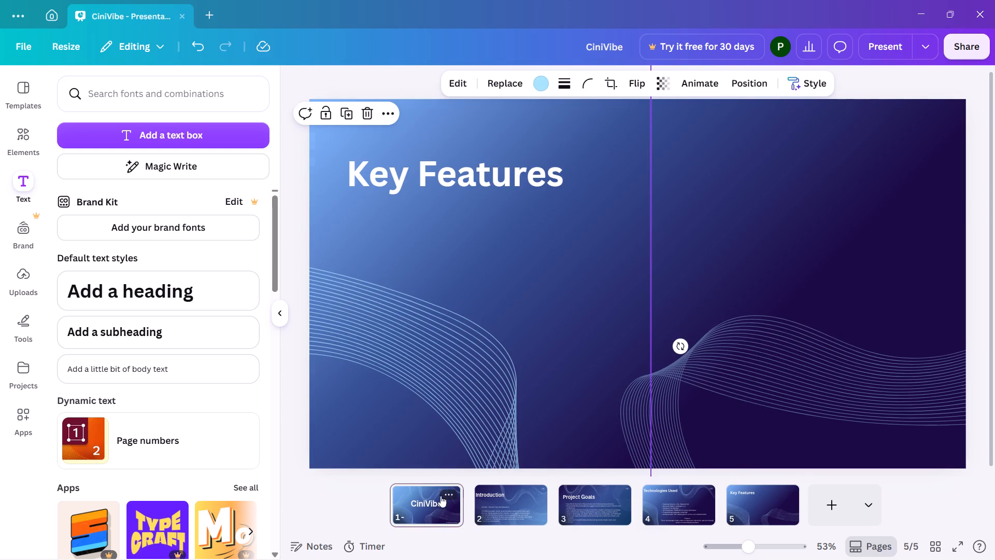
left_click(353, 205)
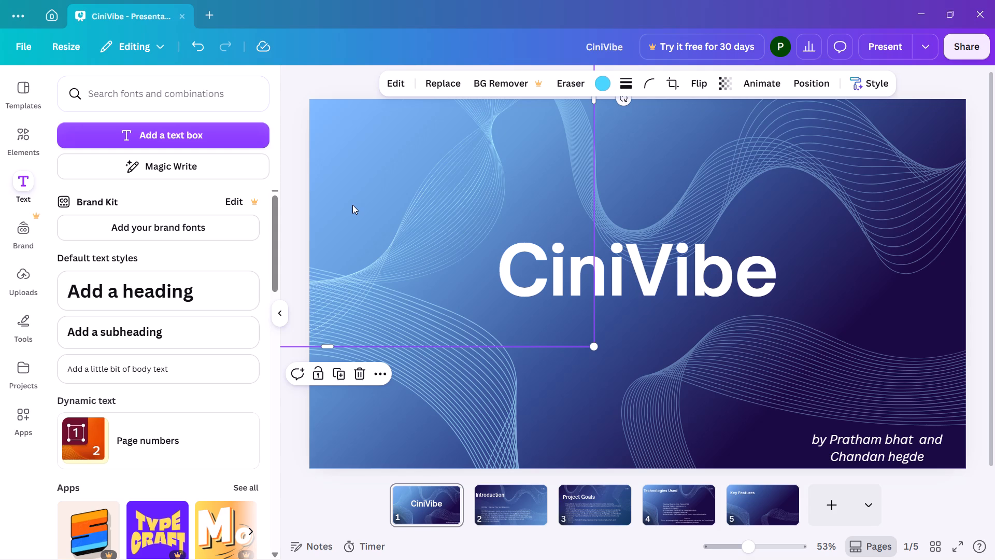
key("ctrl+c")
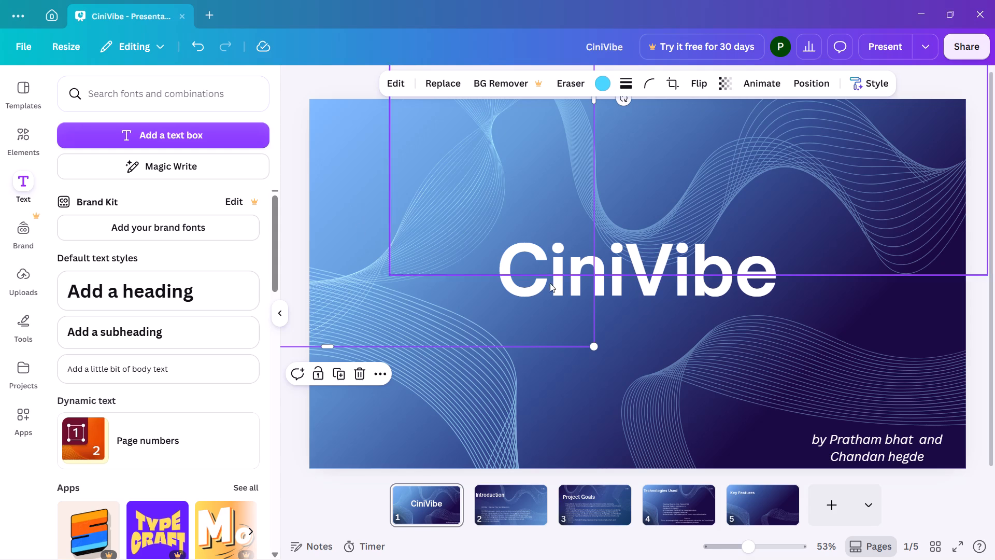
left_click(789, 517)
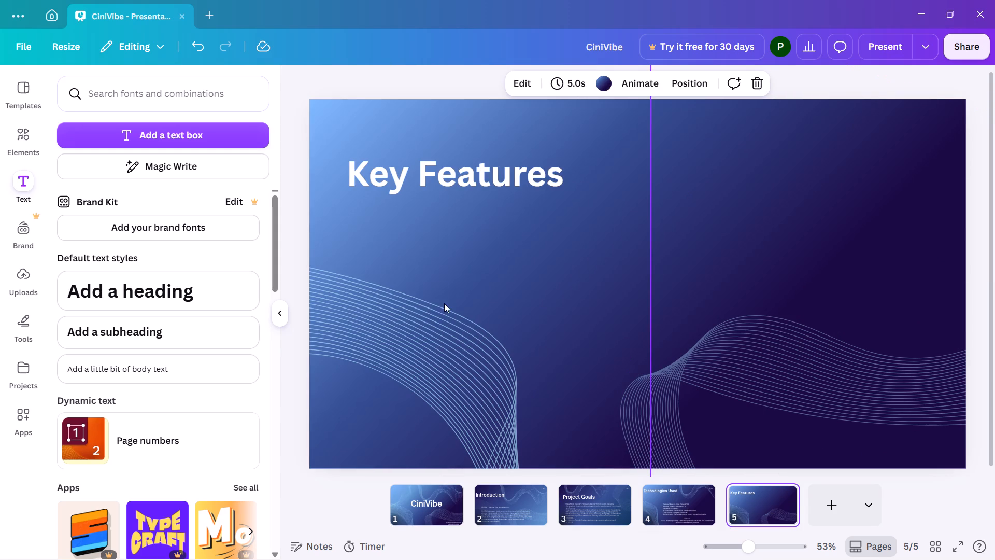
left_click(403, 211)
left_click(729, 261)
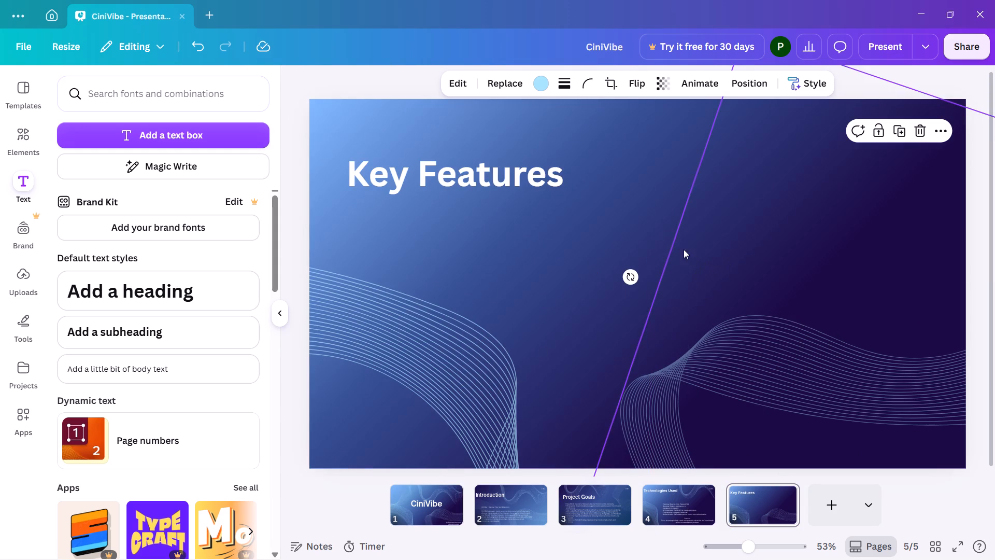
left_click(664, 223)
key("ctrl+v")
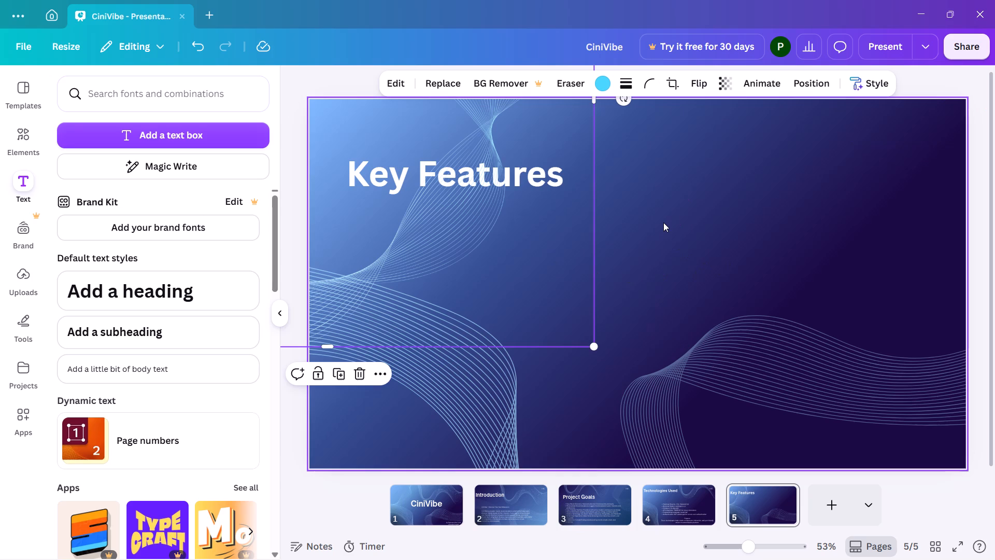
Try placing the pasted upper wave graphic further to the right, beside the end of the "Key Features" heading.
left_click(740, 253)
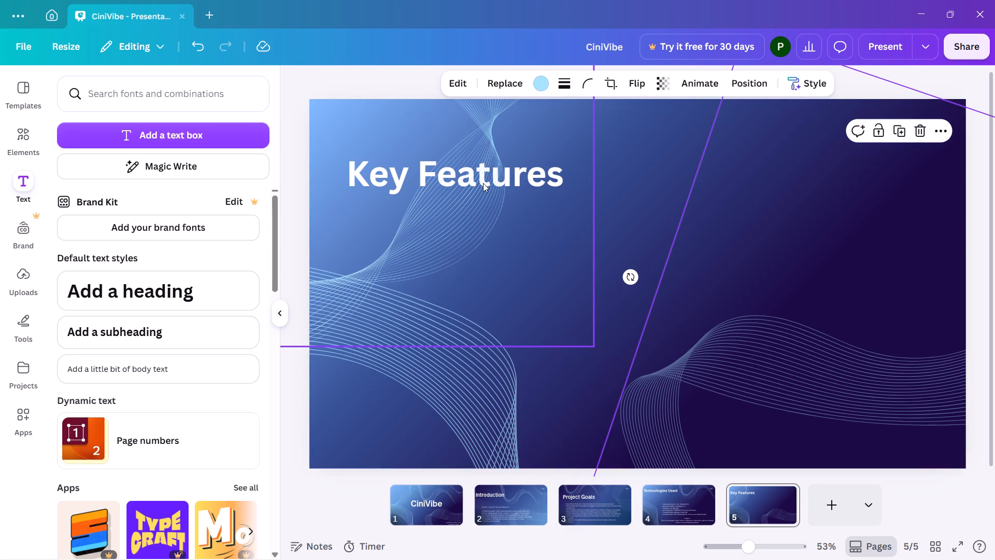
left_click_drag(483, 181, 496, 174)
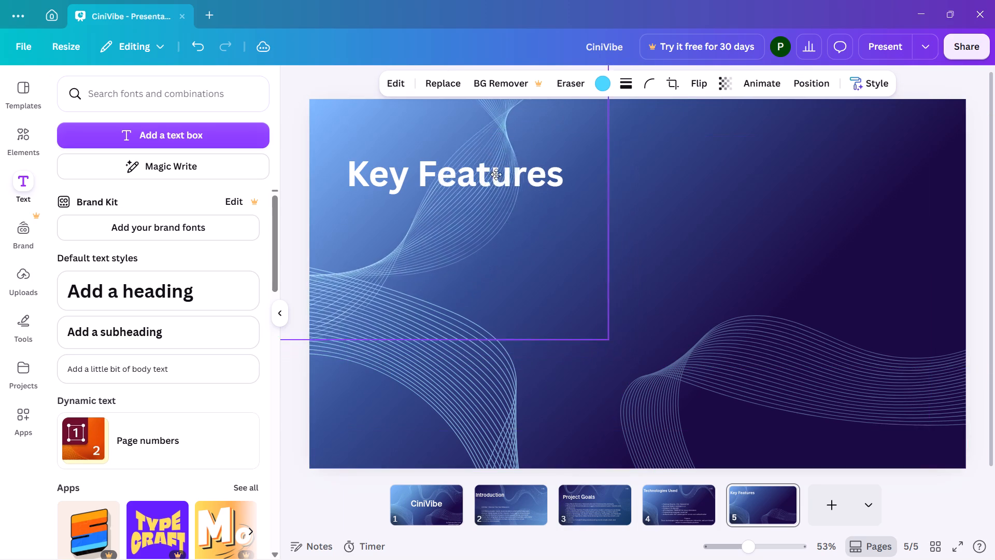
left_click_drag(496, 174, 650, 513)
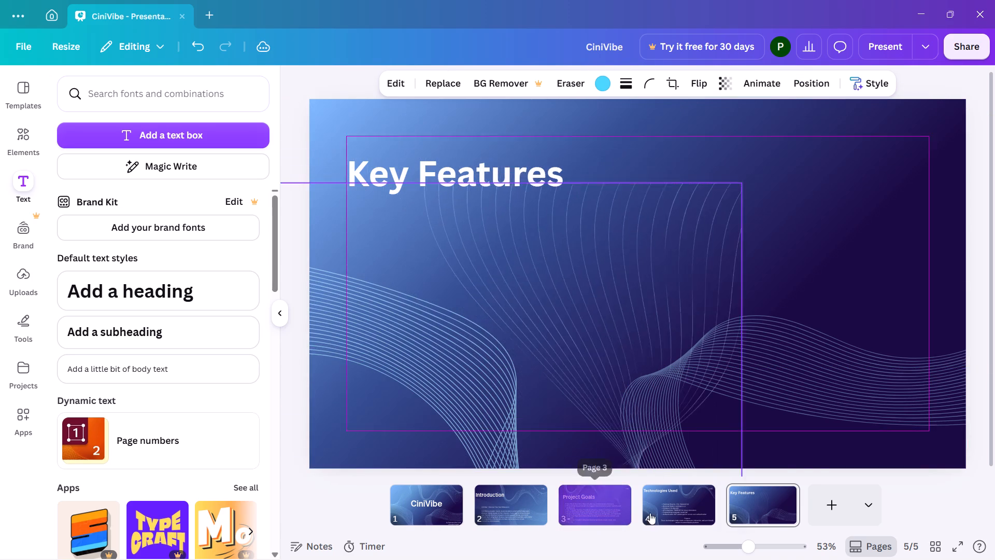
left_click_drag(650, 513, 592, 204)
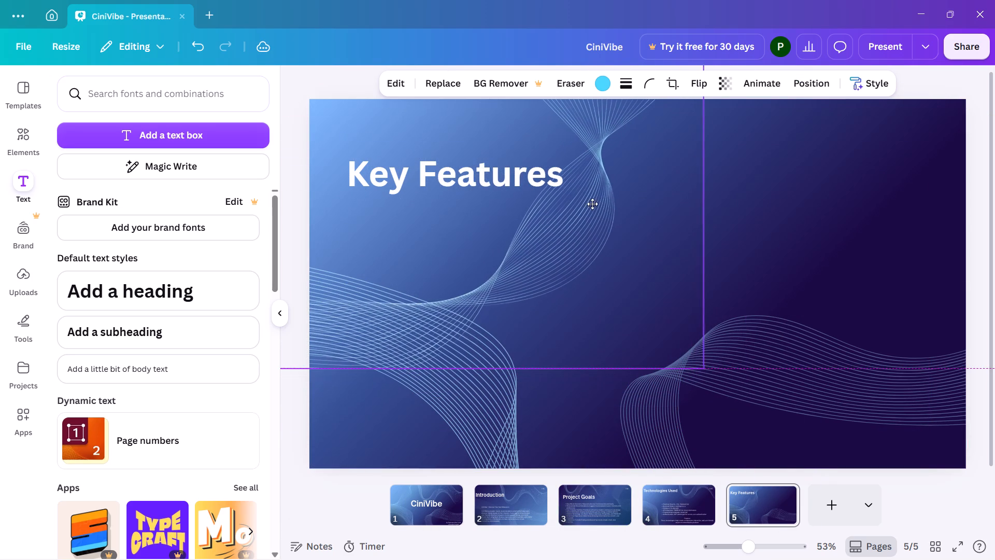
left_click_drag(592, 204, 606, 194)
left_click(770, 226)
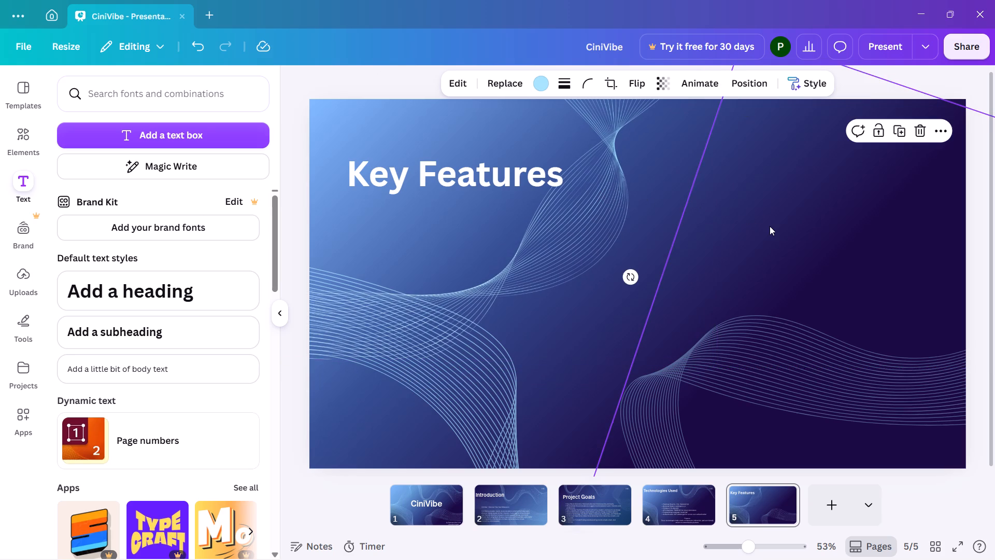
Delete the wave graphic in the lower-right of page 5.
left_click(712, 425)
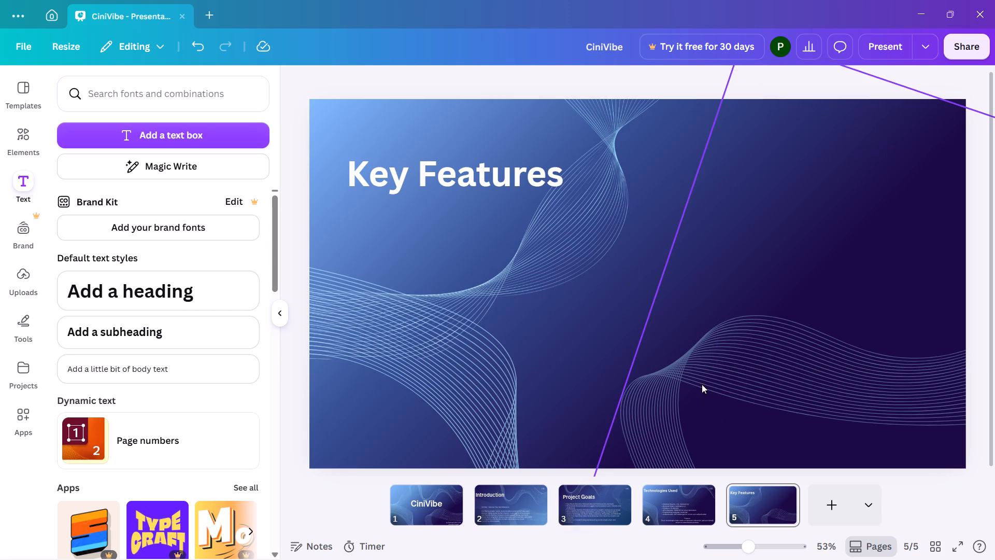
left_click(703, 384)
key("Delete")
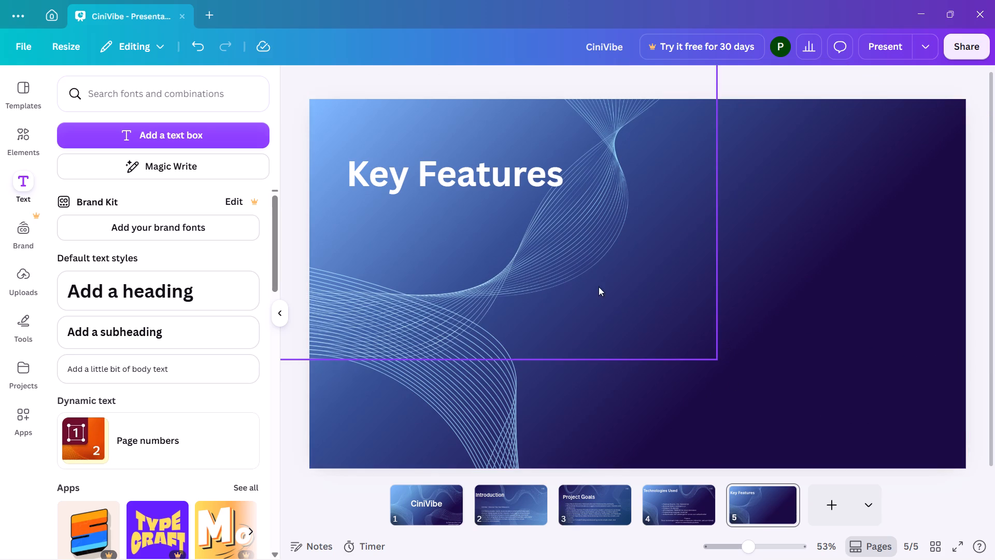
Move the upper wave graphic into the upper-left corner of page 5, partly off the slide behind the start of the heading.
left_click_drag(507, 179, 493, 169)
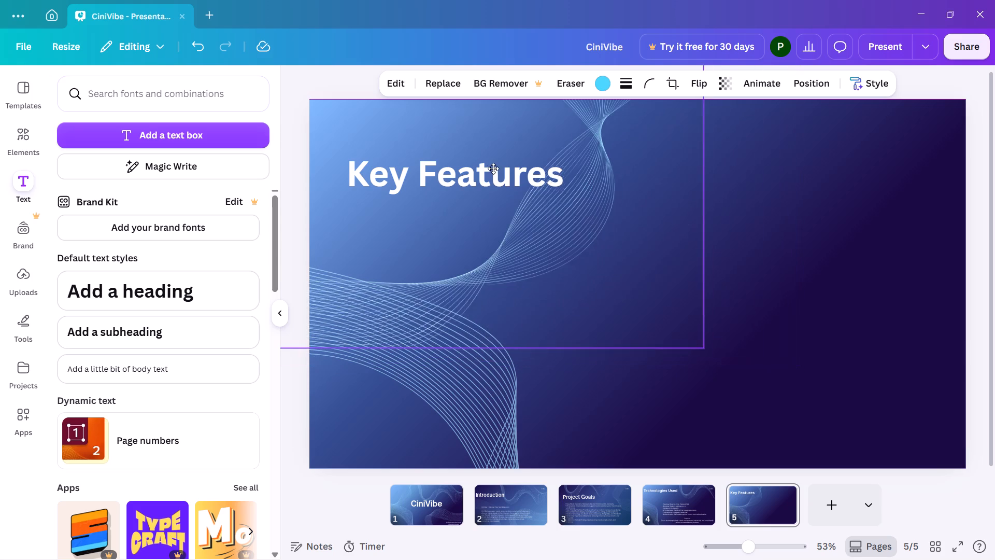
left_click_drag(493, 169, 452, 167)
left_click_drag(481, 247, 419, 228)
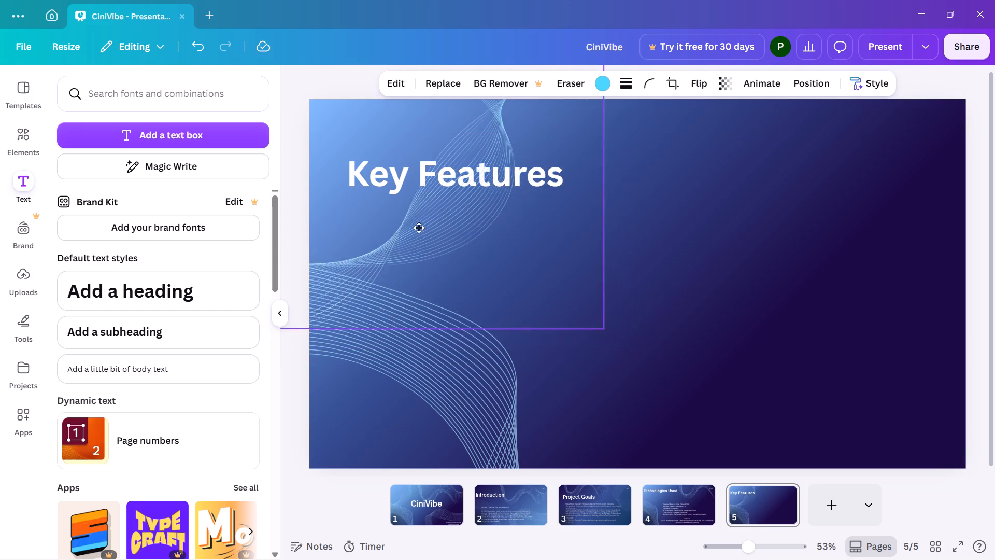
left_click_drag(419, 228, 326, 173)
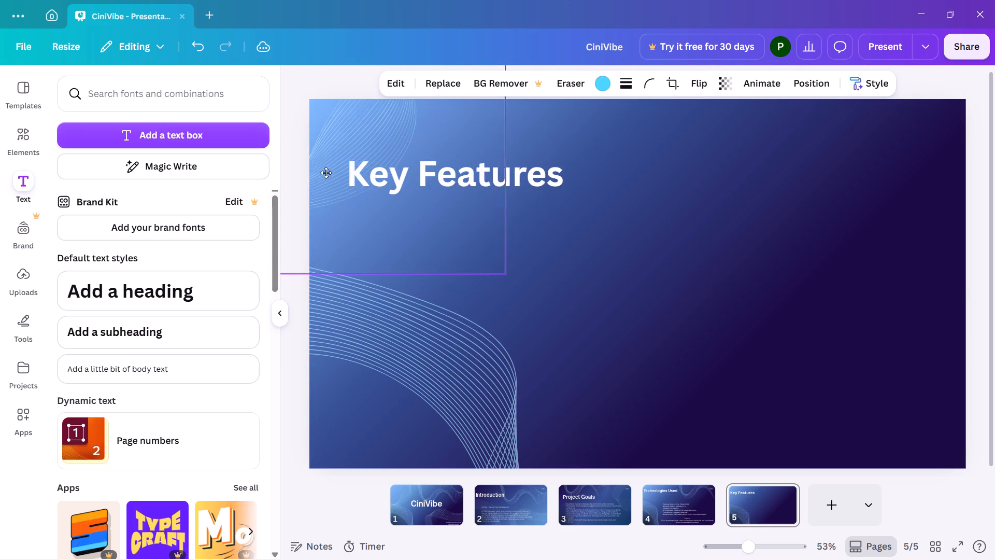
left_click_drag(326, 173, 340, 185)
Move the lower-left wave graphic on page 5 up and slightly right, just beneath the corner wave.
left_click(412, 363)
left_click_drag(412, 363, 427, 340)
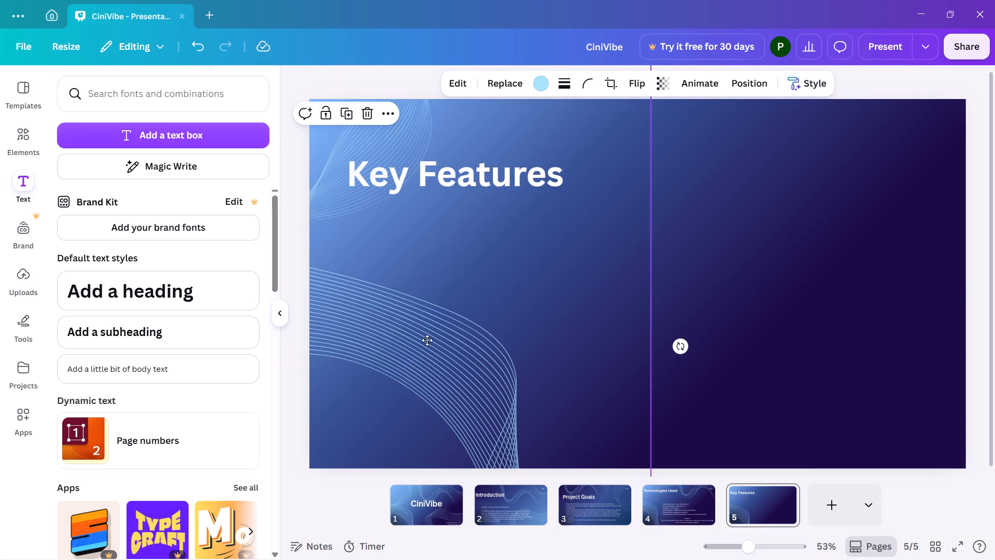
left_click_drag(427, 340, 438, 313)
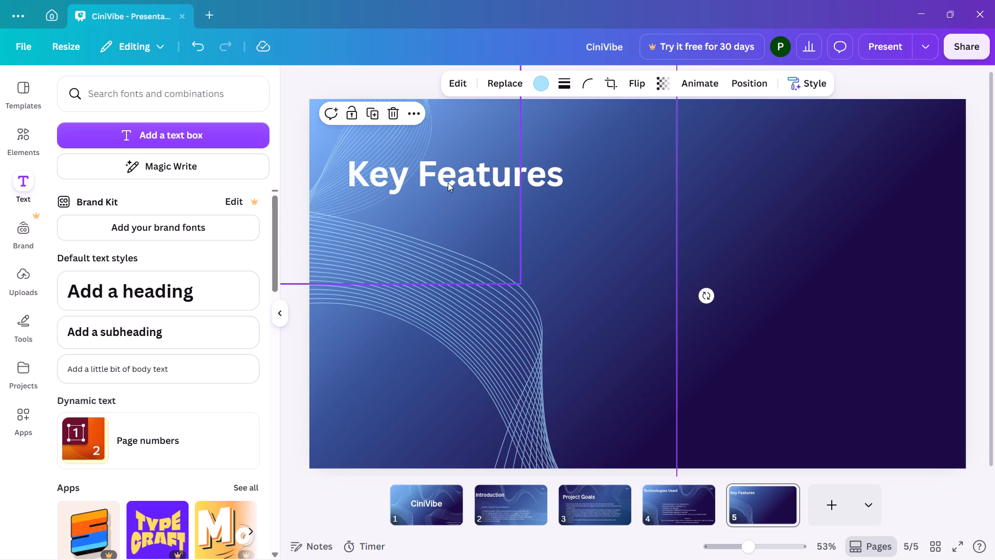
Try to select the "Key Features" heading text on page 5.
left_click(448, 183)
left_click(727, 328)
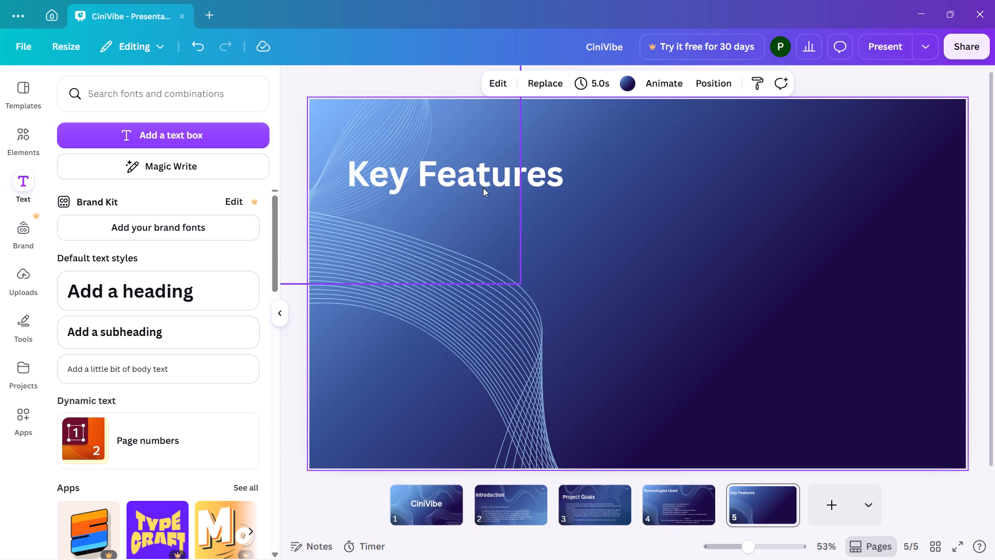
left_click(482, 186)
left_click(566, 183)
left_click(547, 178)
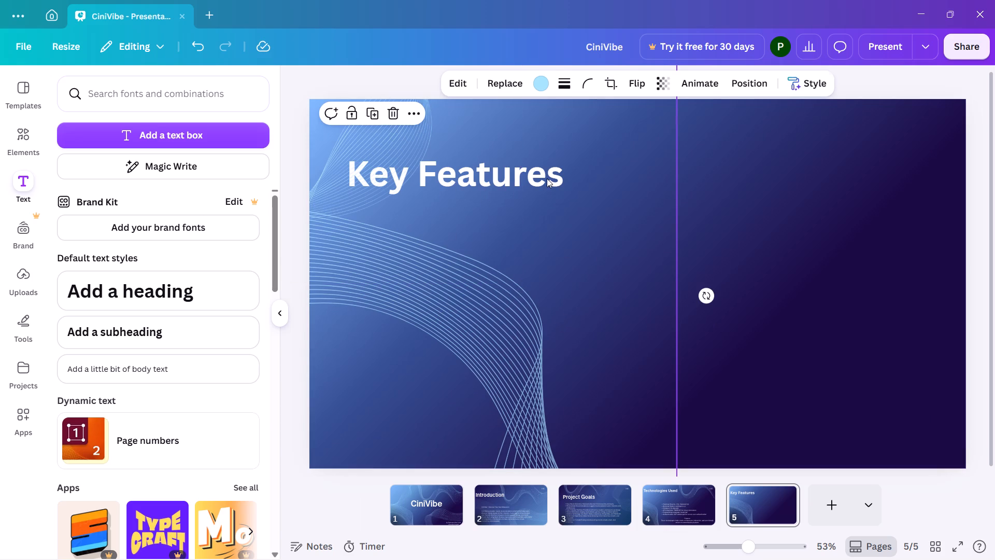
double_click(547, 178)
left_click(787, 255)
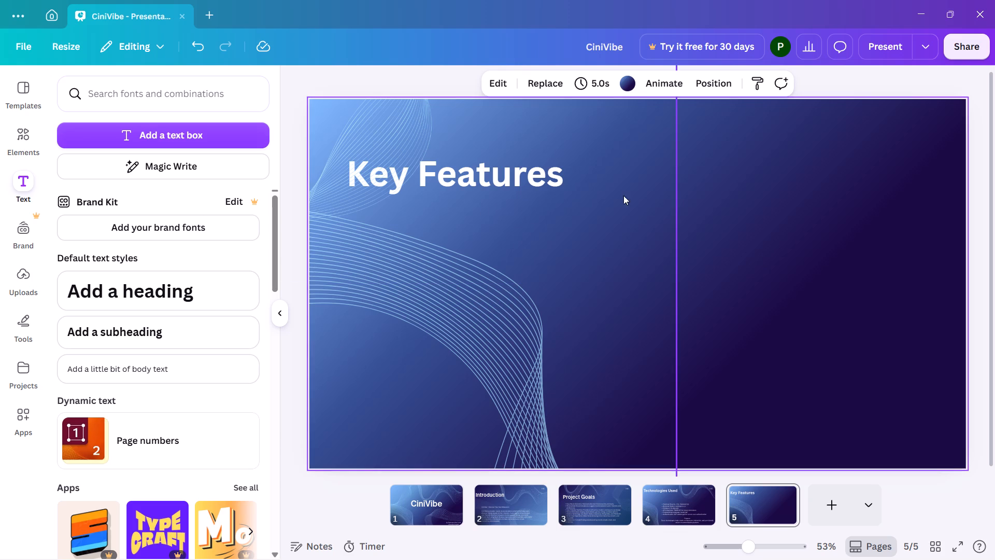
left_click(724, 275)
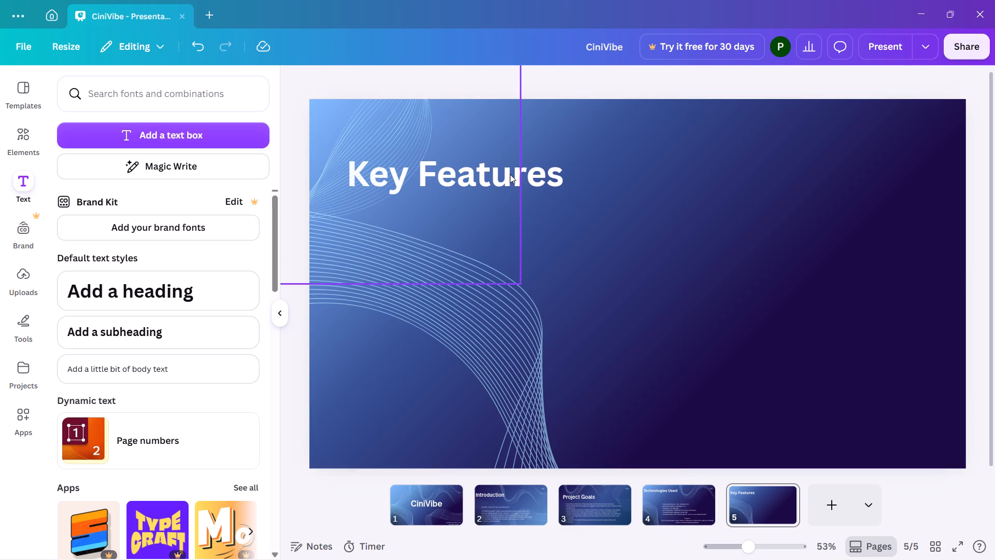
Save the presentation.
key("ctrl+s")
Nudge the lower-left wave graphic on page 5 slightly down and left.
left_click(534, 186)
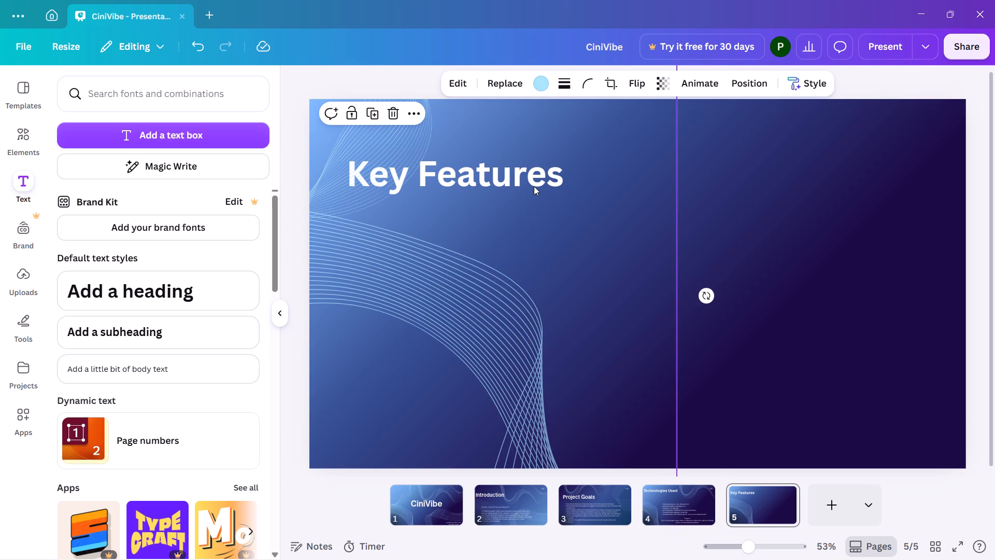
right_click(534, 186)
left_click(514, 185)
left_click_drag(514, 185, 510, 194)
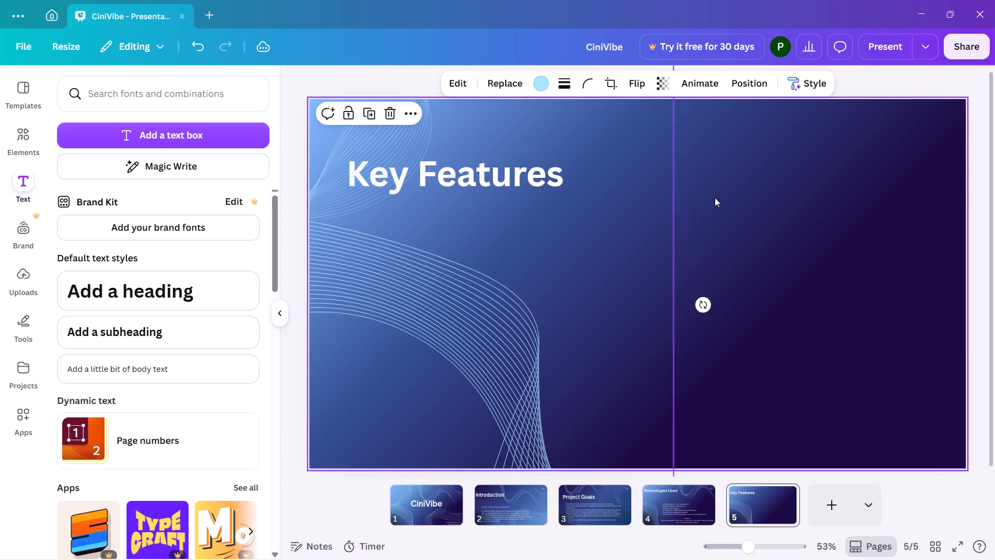
left_click(736, 197)
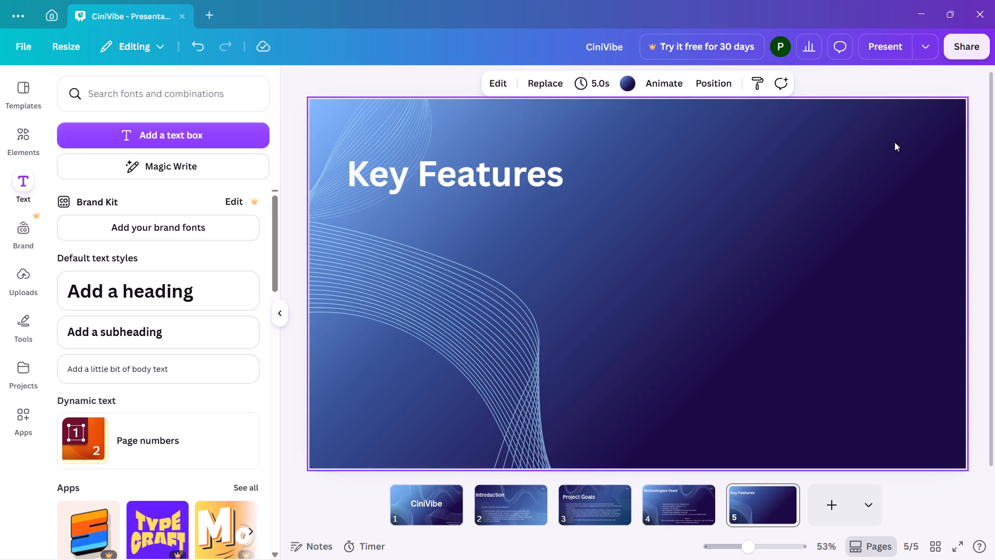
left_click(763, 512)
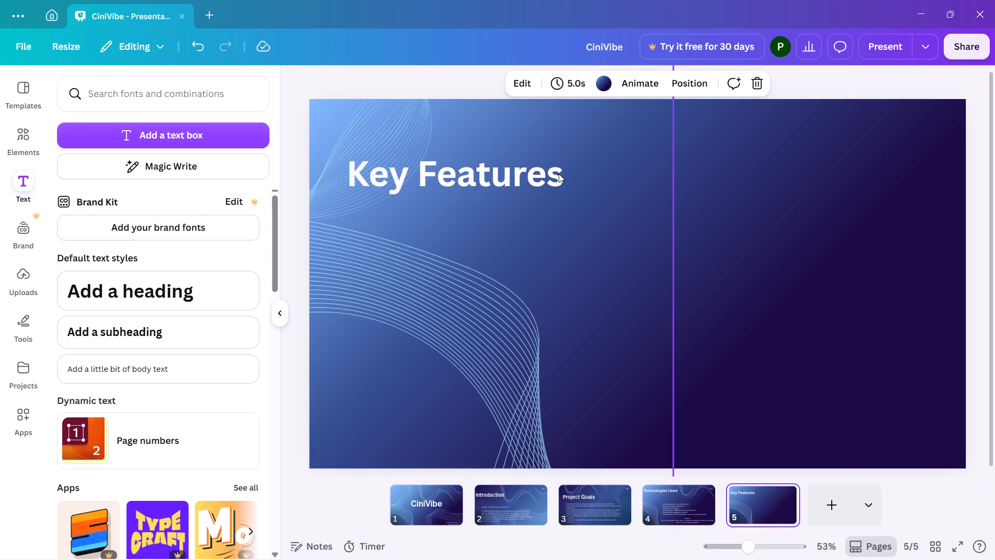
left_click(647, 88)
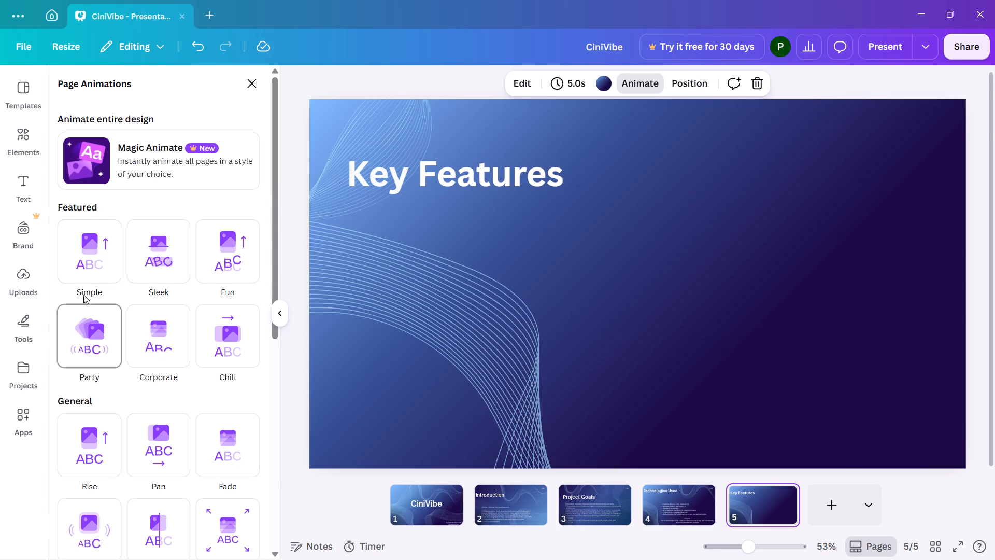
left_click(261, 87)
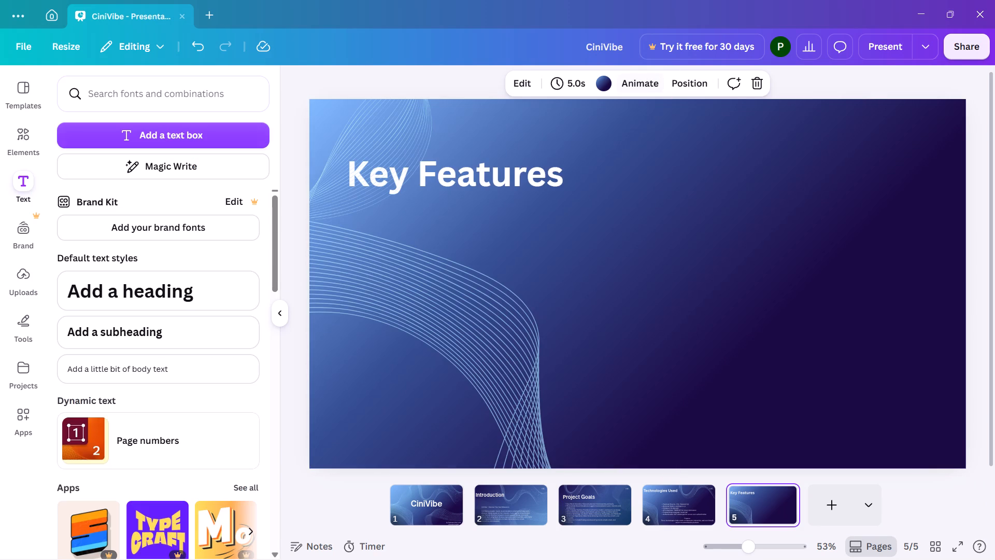
Delete the lower-left wave graphic that overlaps the "Key Features" heading on page 5.
triple_click(553, 185)
triple_click(553, 185)
left_click(553, 185)
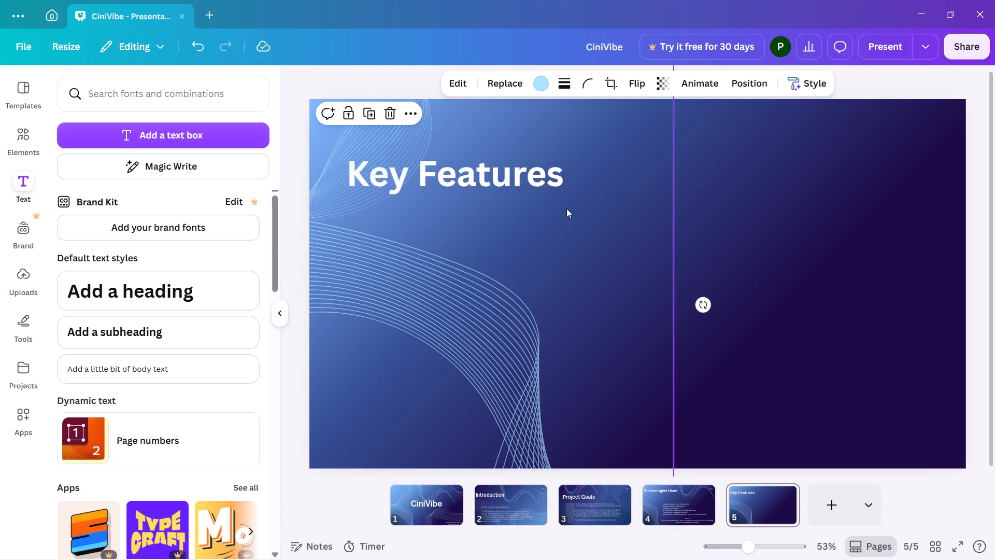
right_click(511, 175)
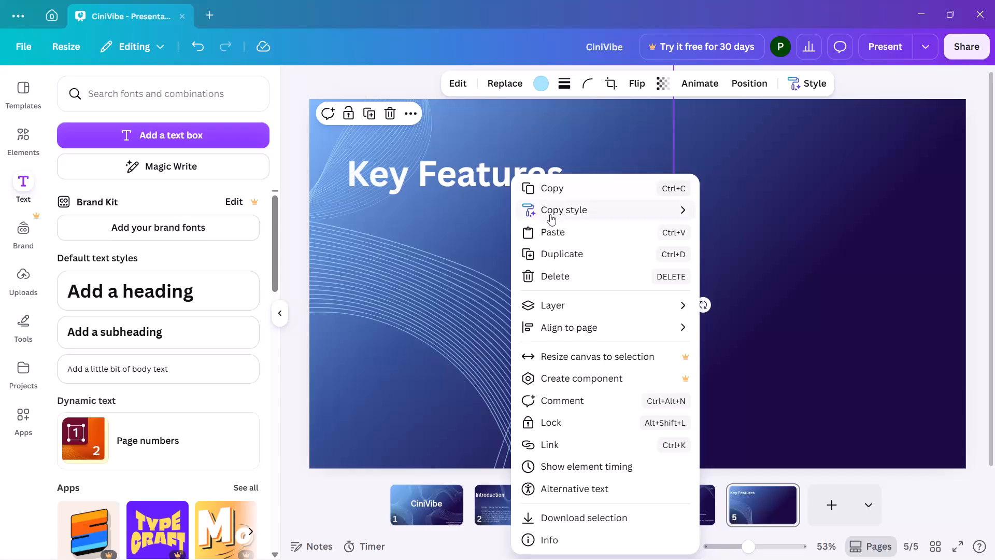
left_click(551, 272)
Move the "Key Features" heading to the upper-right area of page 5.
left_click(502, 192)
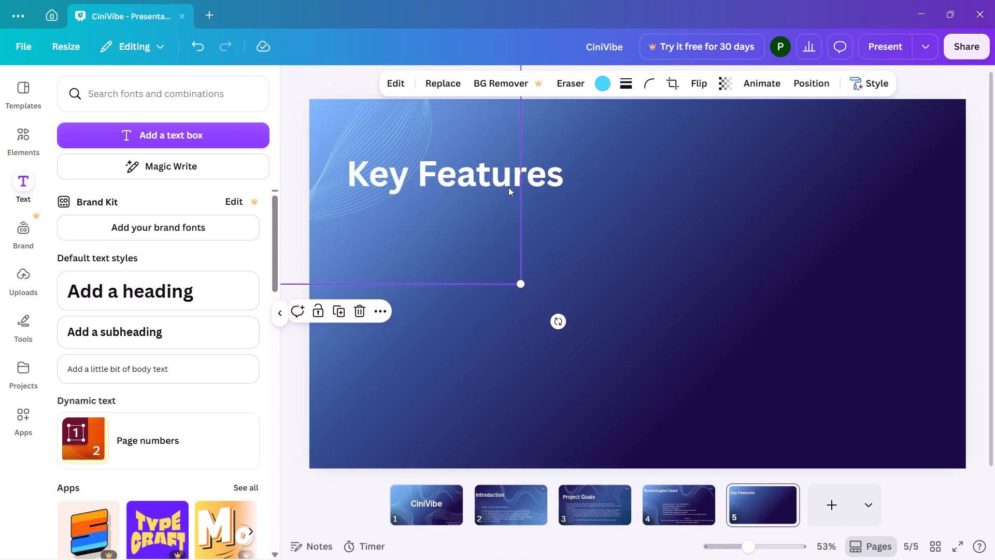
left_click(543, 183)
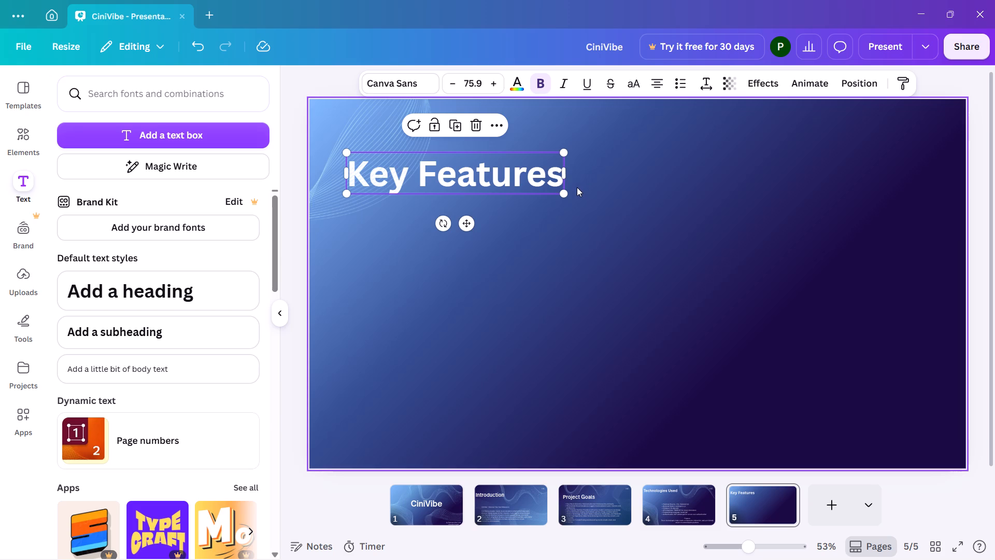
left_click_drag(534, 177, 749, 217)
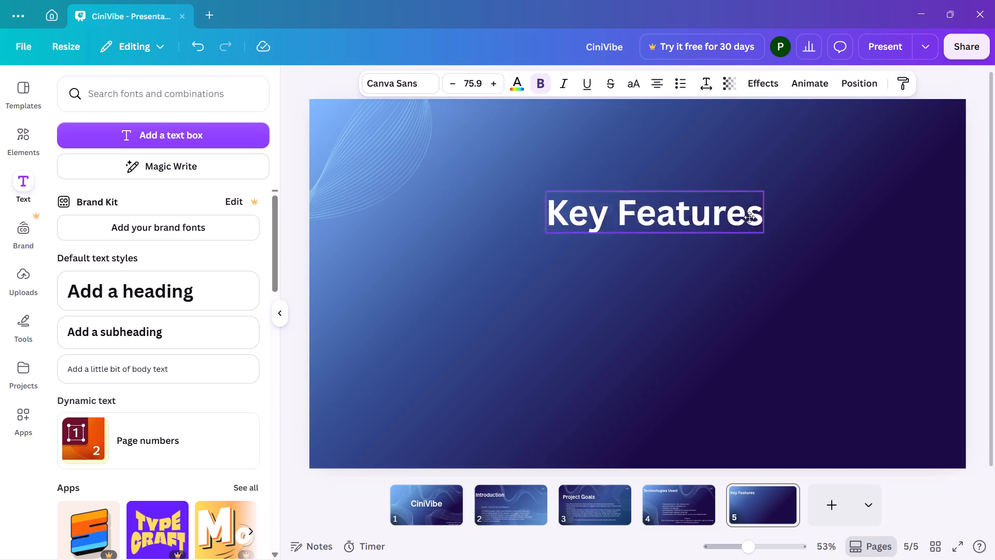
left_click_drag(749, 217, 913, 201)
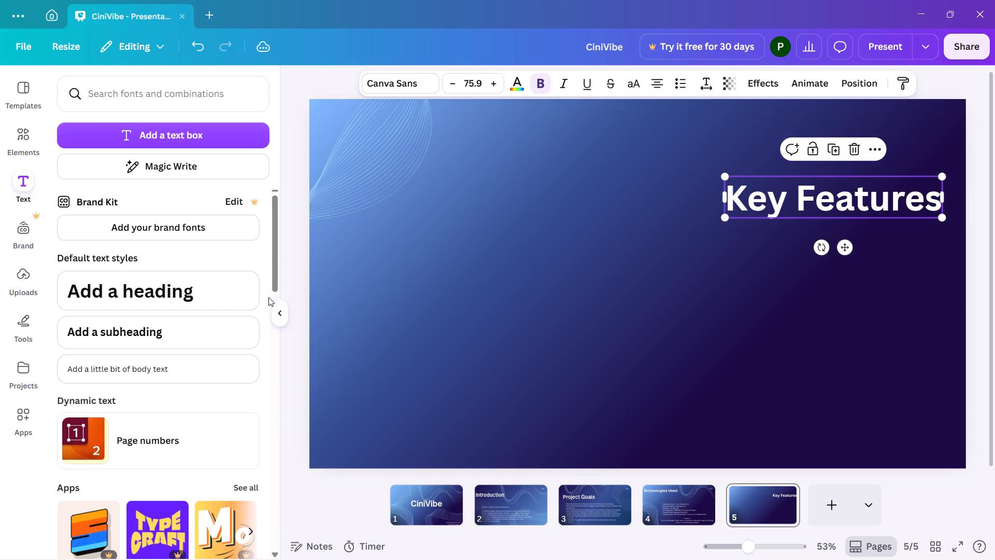
Move the lower-left wave graphic on page 1 right and slightly down, until it meets the lower-right wave.
left_click(418, 508)
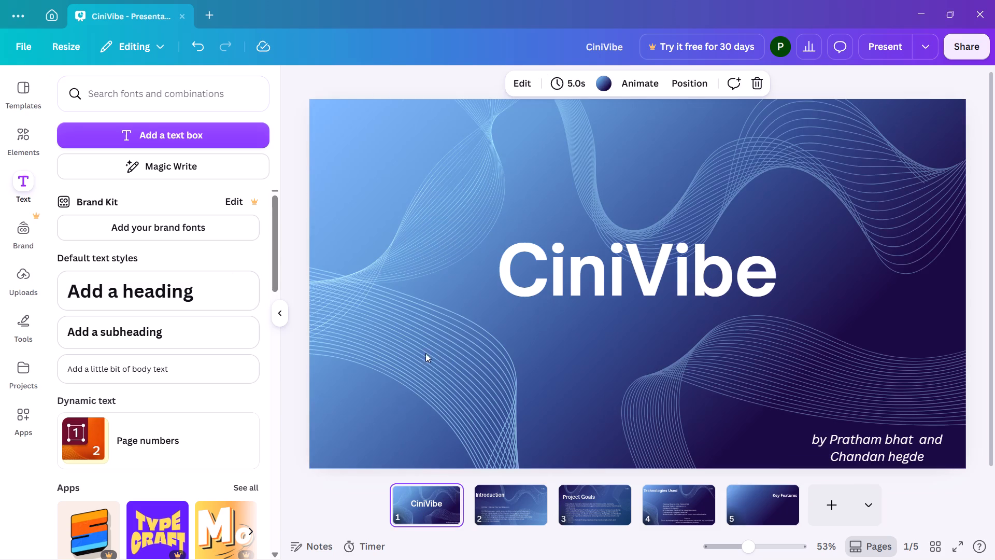
left_click(438, 378)
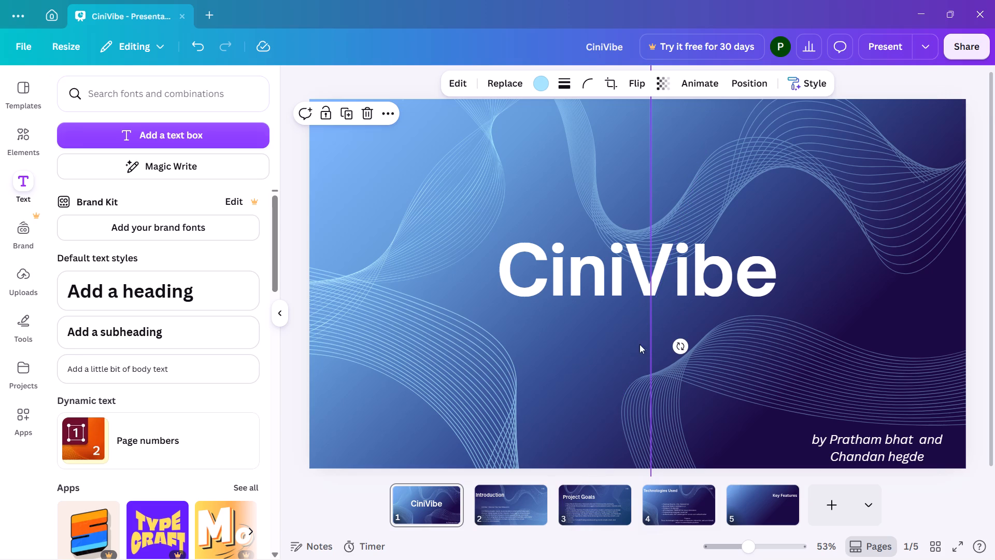
left_click_drag(651, 351, 573, 352)
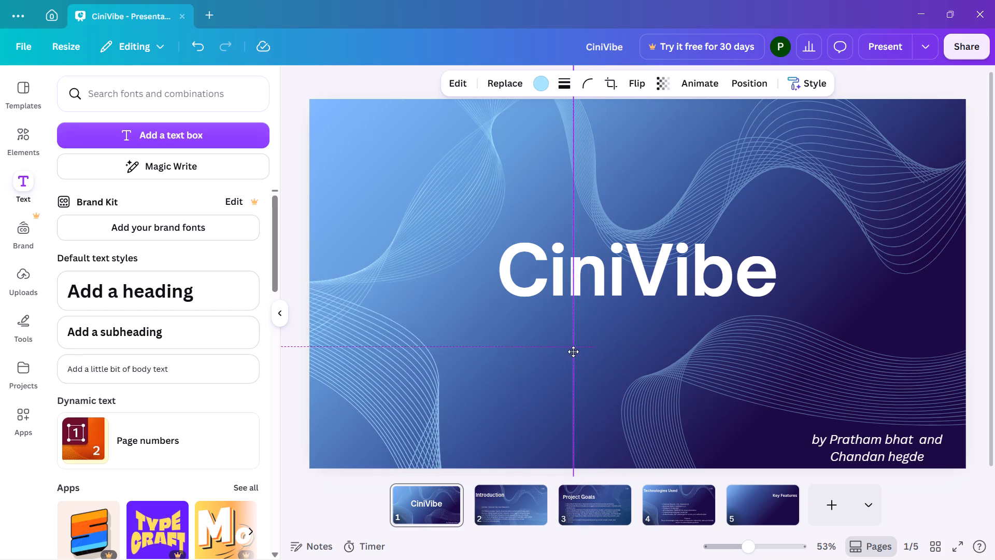
left_click_drag(573, 352, 787, 400)
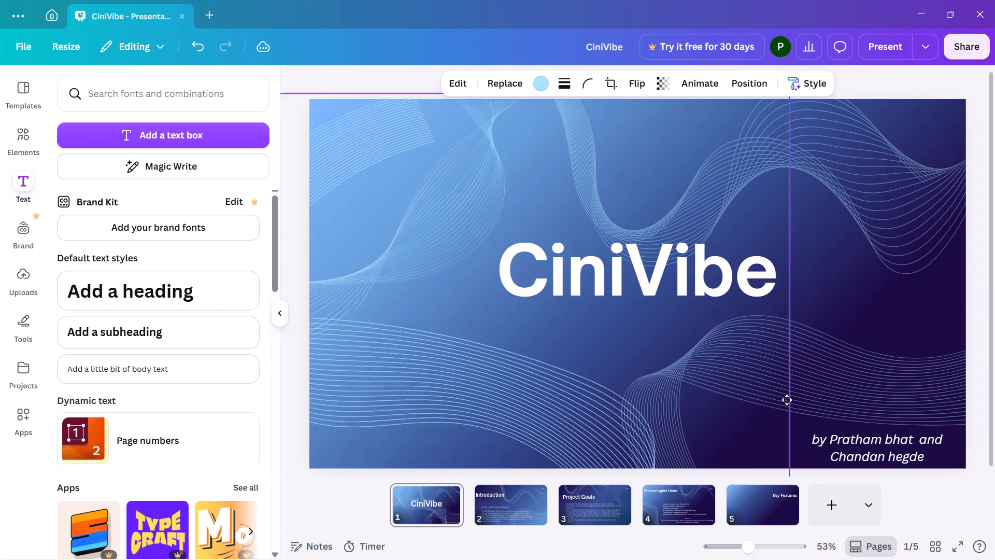
left_click_drag(787, 400, 784, 391)
Copy the moved lower-left wave graphic from page 1 and paste it onto page 5.
key("ctrl+c")
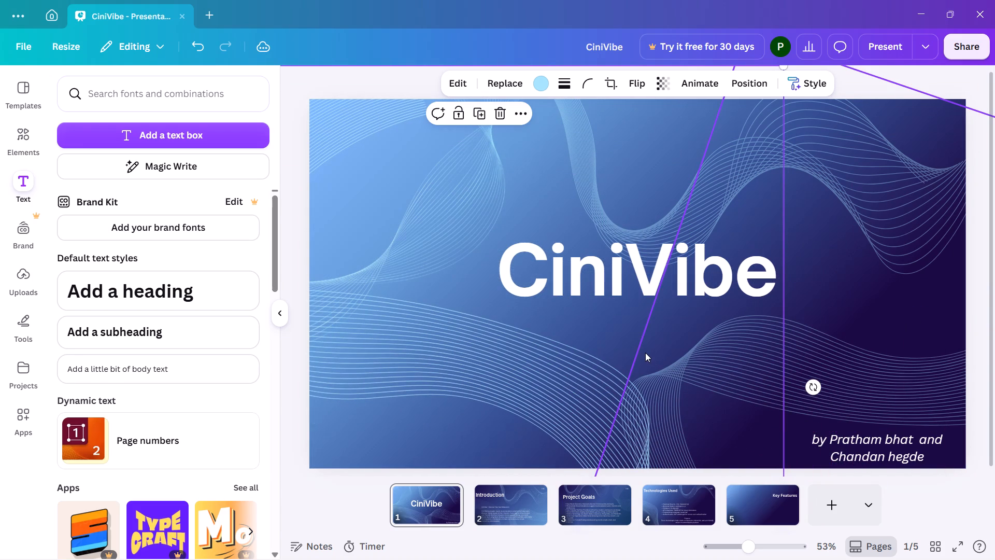
left_click(773, 503)
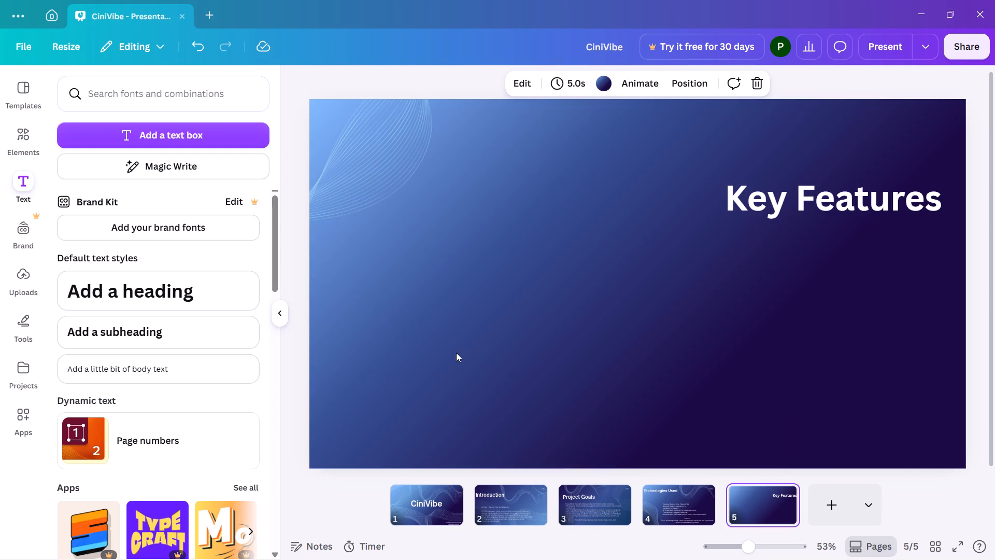
left_click(455, 352)
key("ctrl+v")
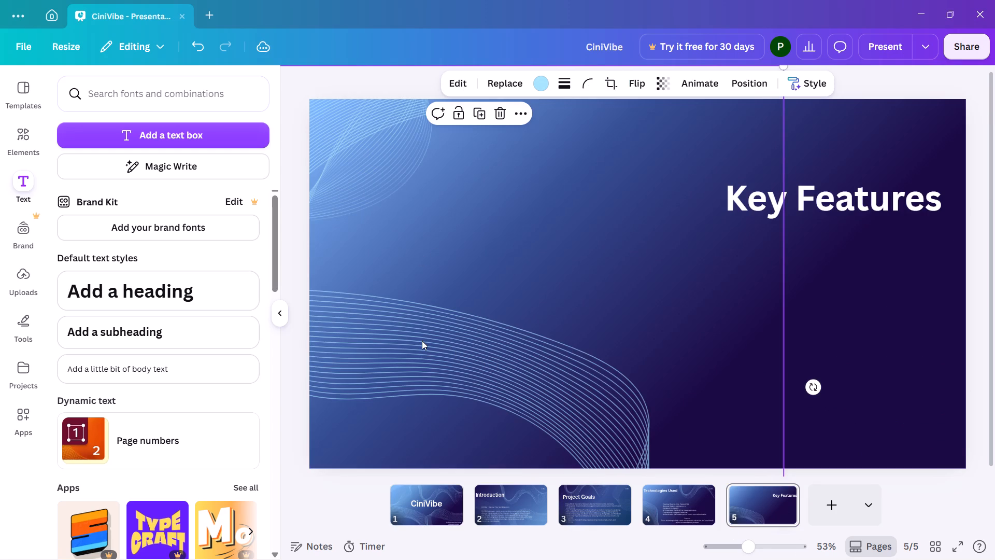
Move the pasted wave graphic on page 5 left and up, just beneath the corner wave graphic.
left_click_drag(422, 341, 311, 373)
left_click(303, 373)
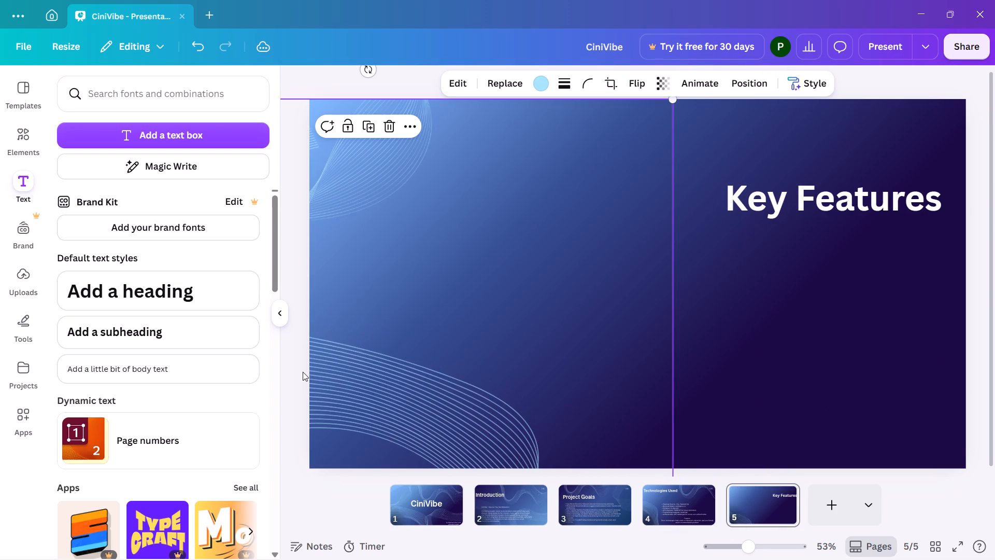
left_click_drag(421, 403, 416, 304)
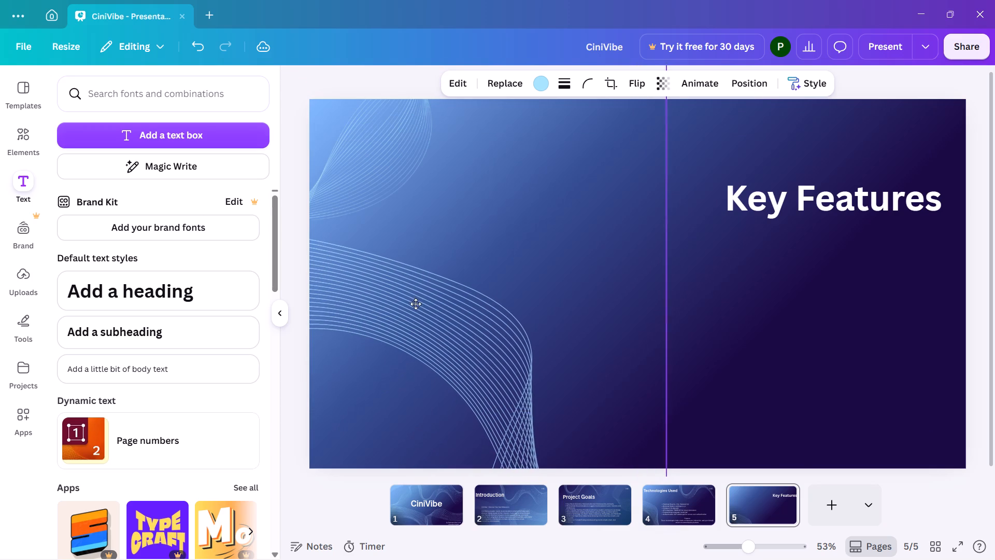
left_click_drag(416, 304, 427, 301)
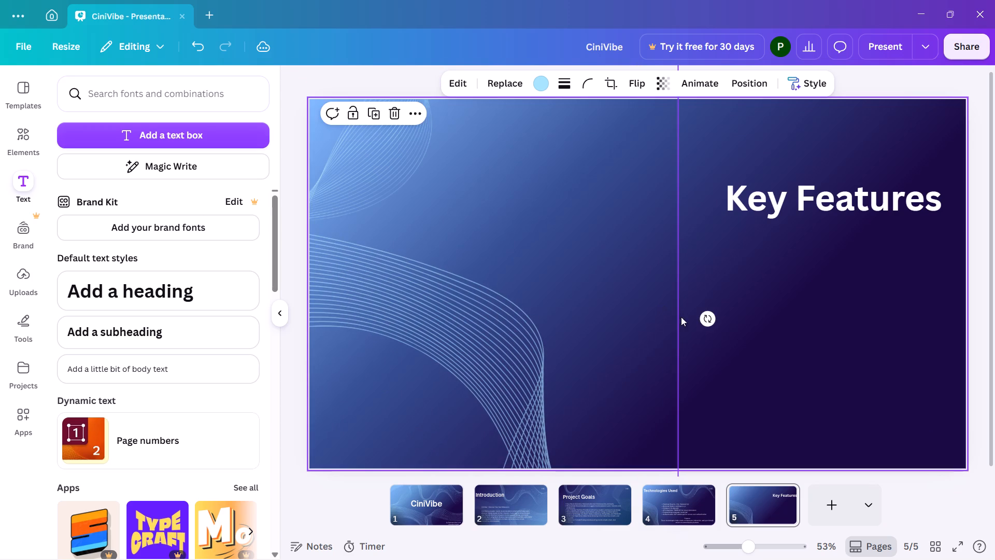
left_click(814, 344)
Move the "Key Features" heading to the top of page 5, just right of the corner wave graphic.
left_click(817, 199)
left_click_drag(834, 203, 740, 186)
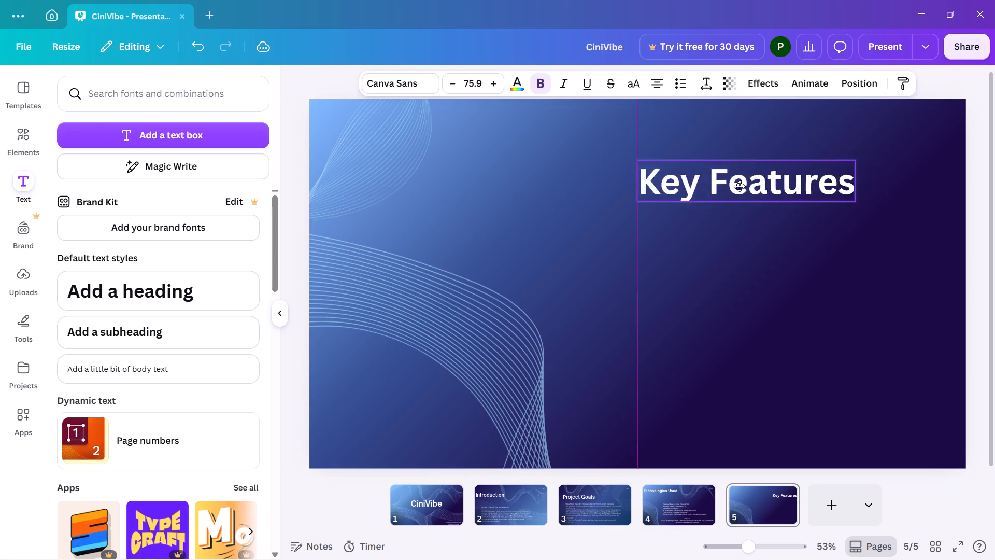
left_click_drag(740, 186, 549, 150)
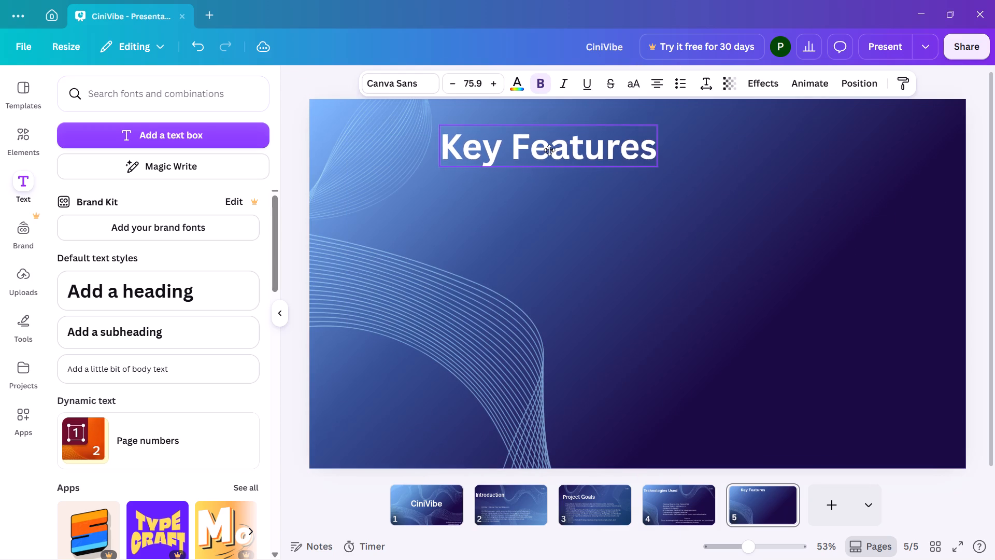
left_click_drag(549, 150, 556, 147)
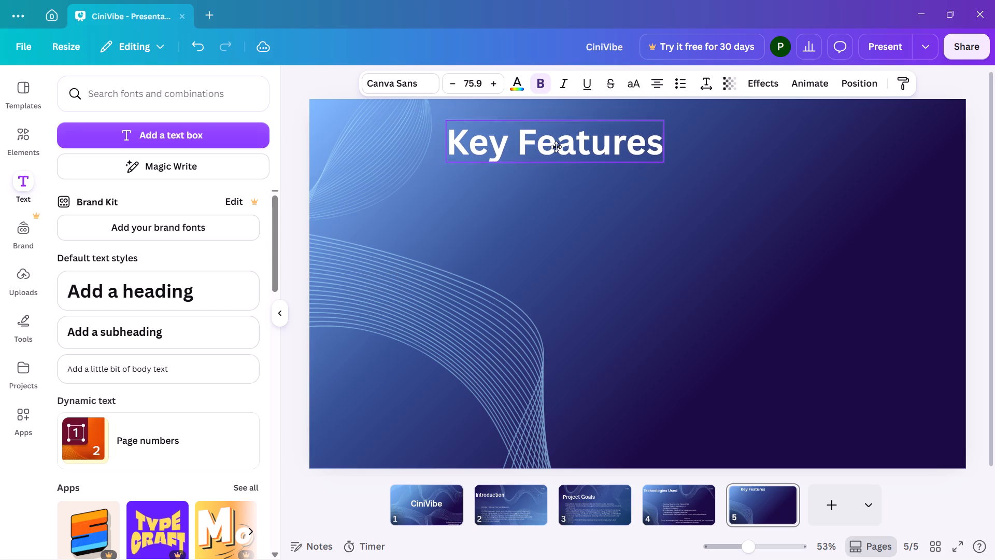
left_click_drag(556, 147, 554, 154)
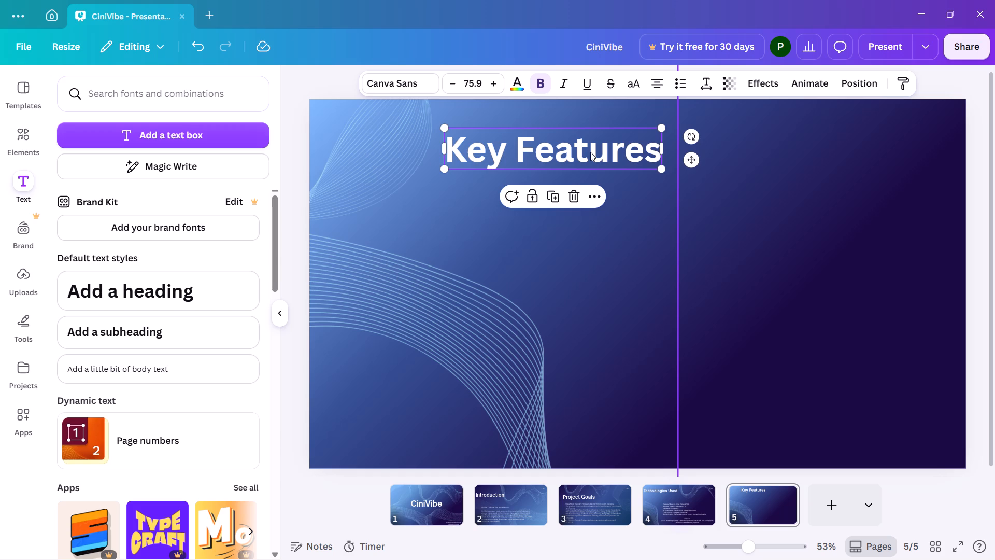
left_click(804, 166)
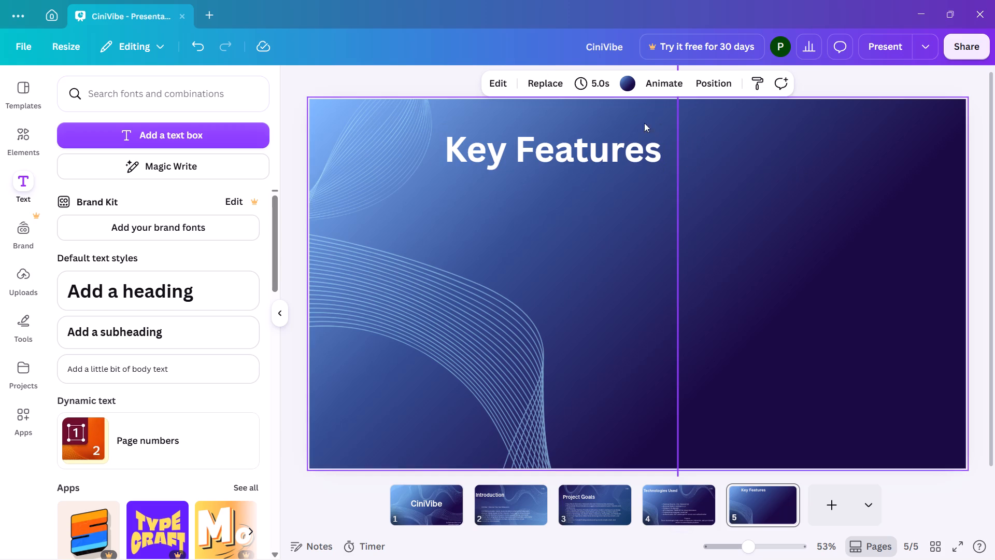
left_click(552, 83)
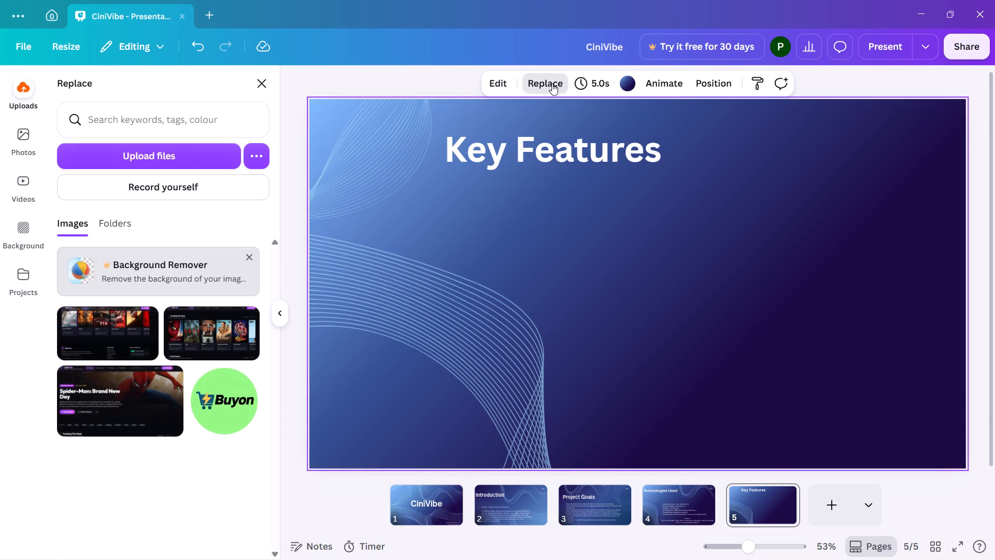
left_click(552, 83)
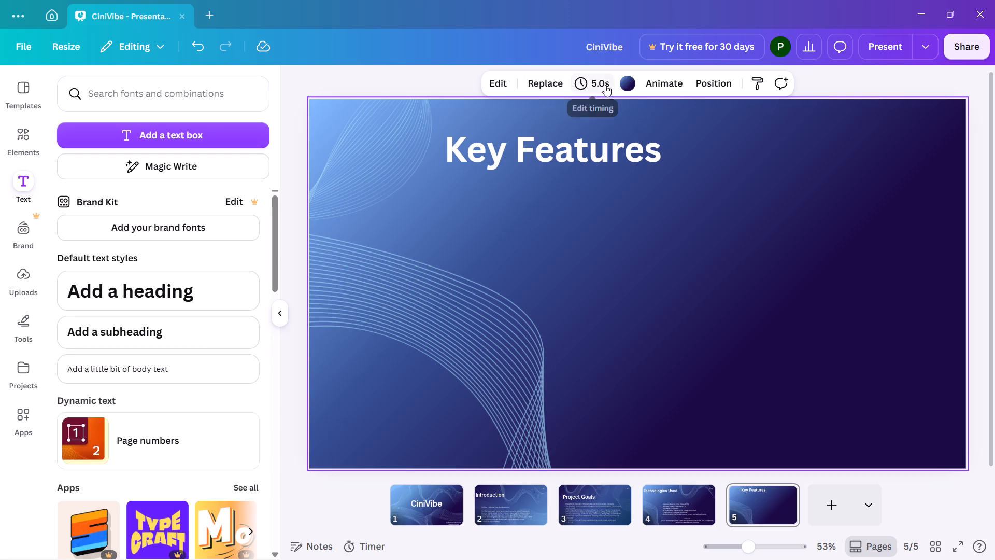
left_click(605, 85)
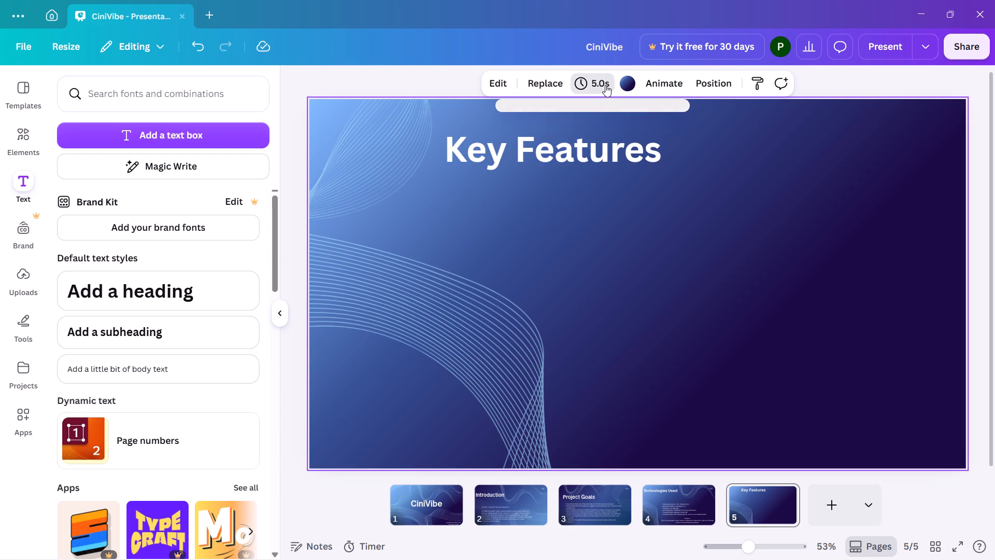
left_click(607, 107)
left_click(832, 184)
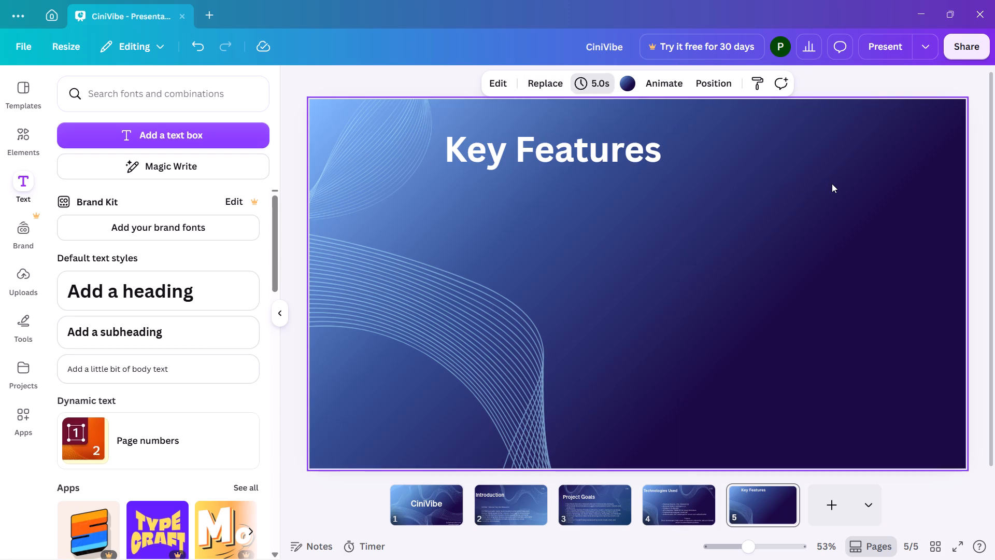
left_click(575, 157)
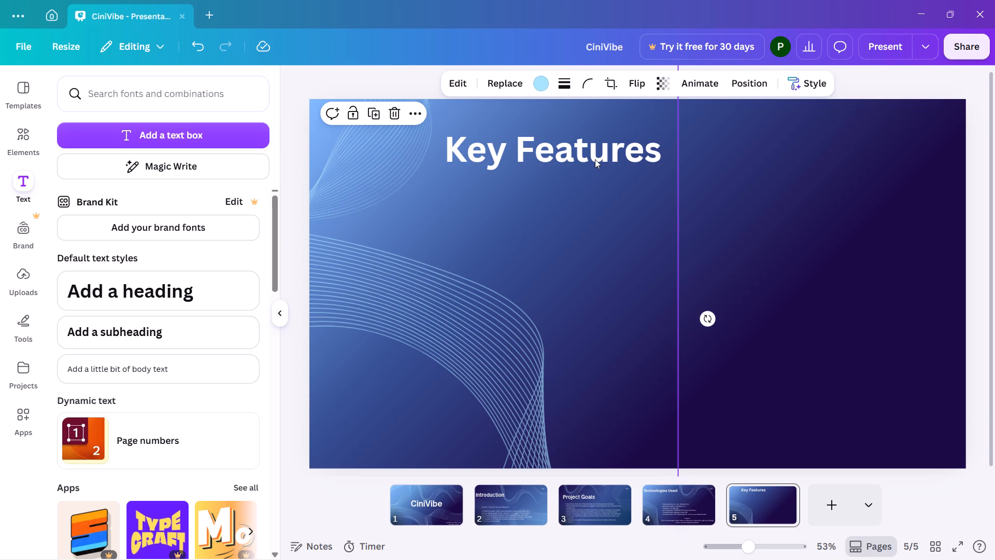
Move the large wave graphic on page 5 left and slightly up, so it starts just beneath the corner wave graphic.
left_click(728, 138)
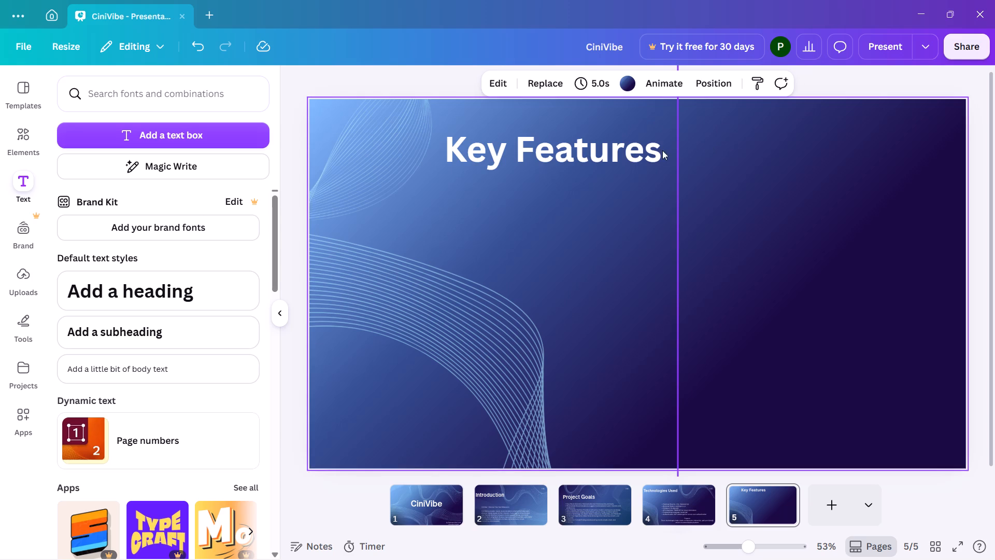
left_click_drag(610, 211, 465, 211)
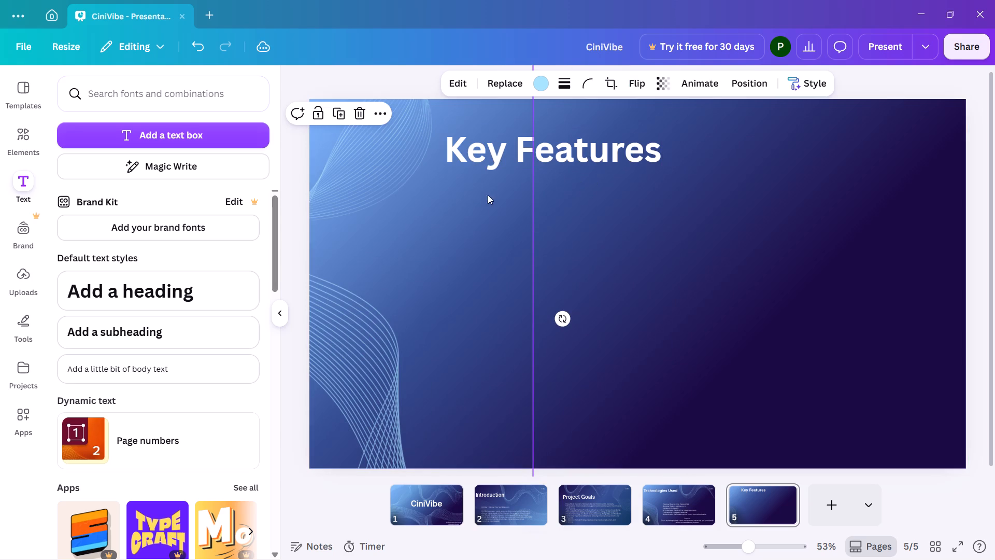
left_click_drag(486, 216, 519, 188)
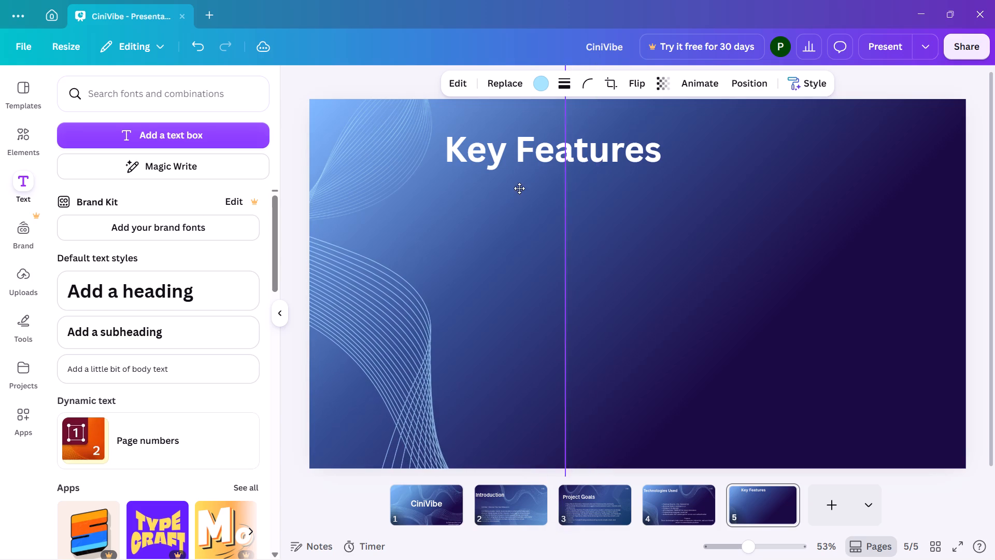
left_click_drag(519, 188, 558, 172)
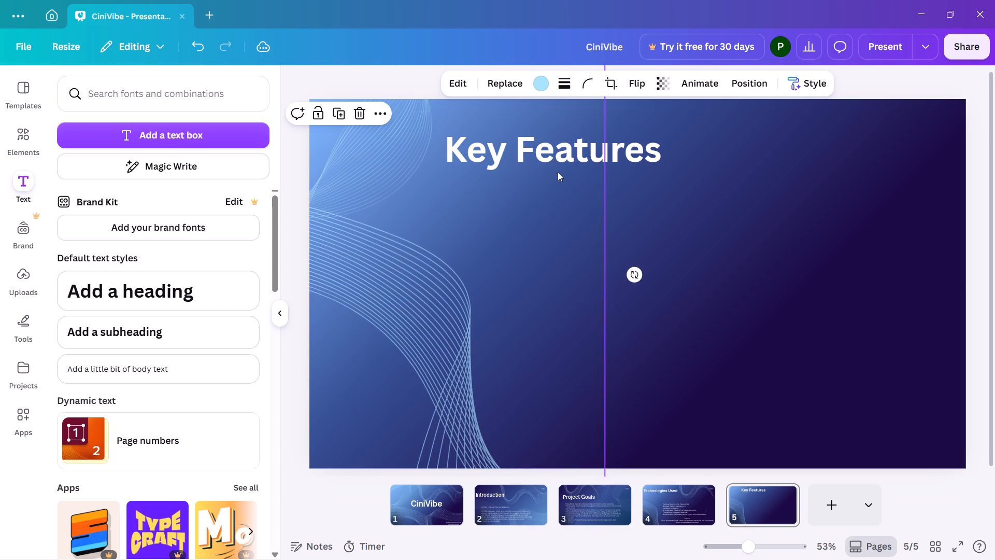
left_click(647, 160)
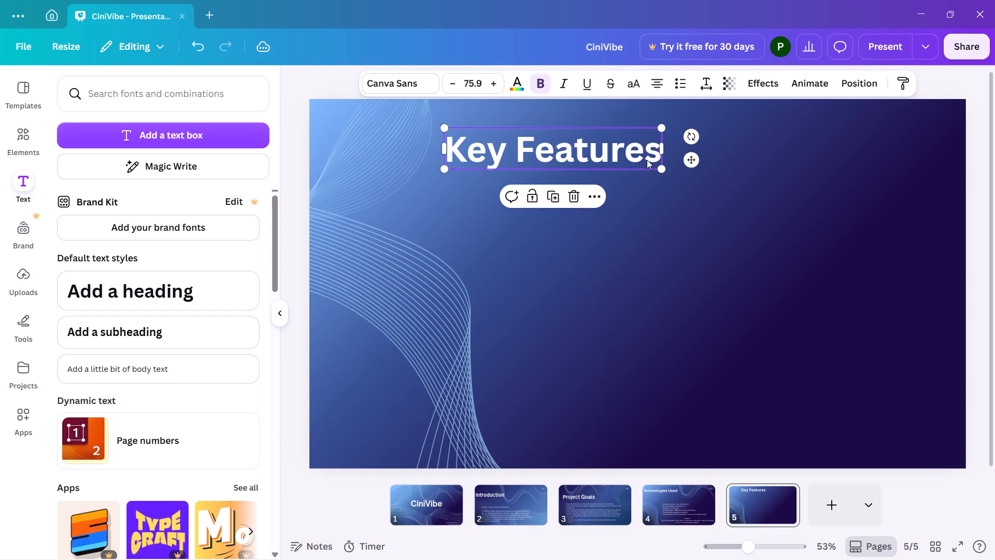
left_click(662, 221)
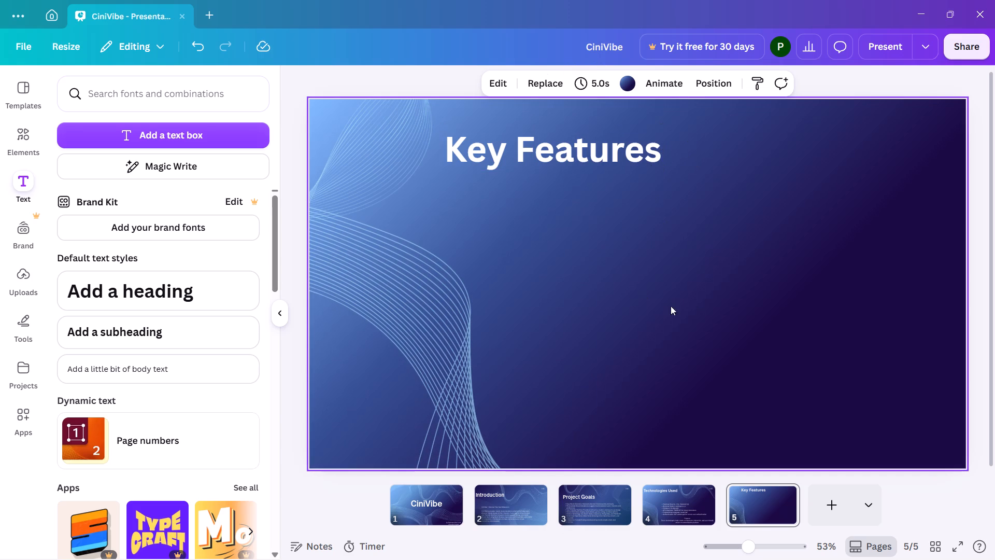
Copy the upper-right wave graphic from page 2 and paste it onto page 5.
left_click(526, 503)
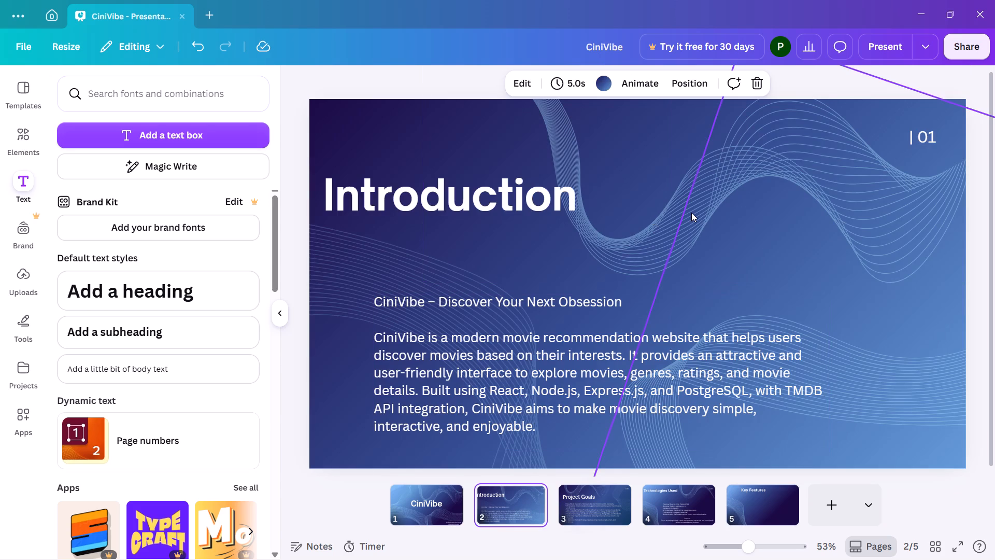
left_click(667, 208)
key("ctrl+c")
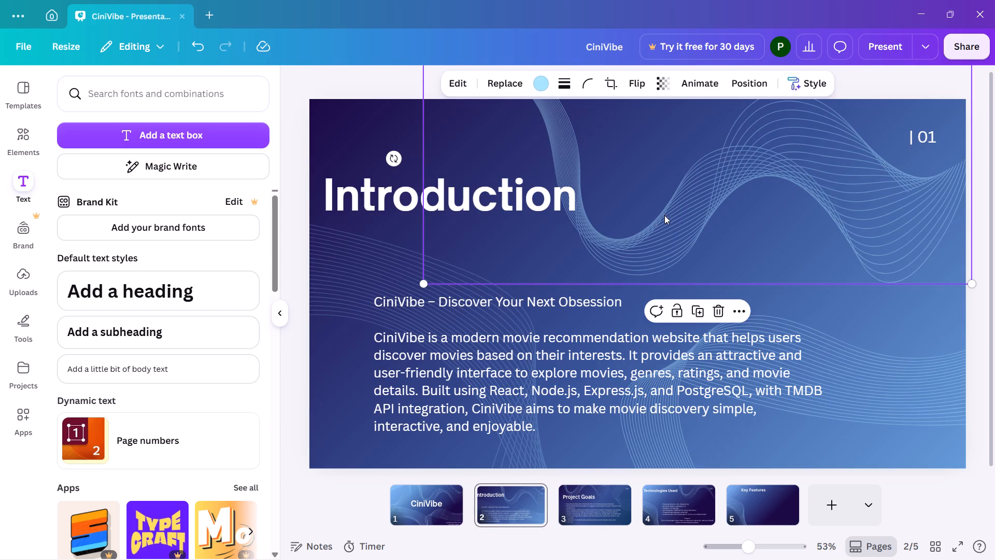
left_click(763, 500)
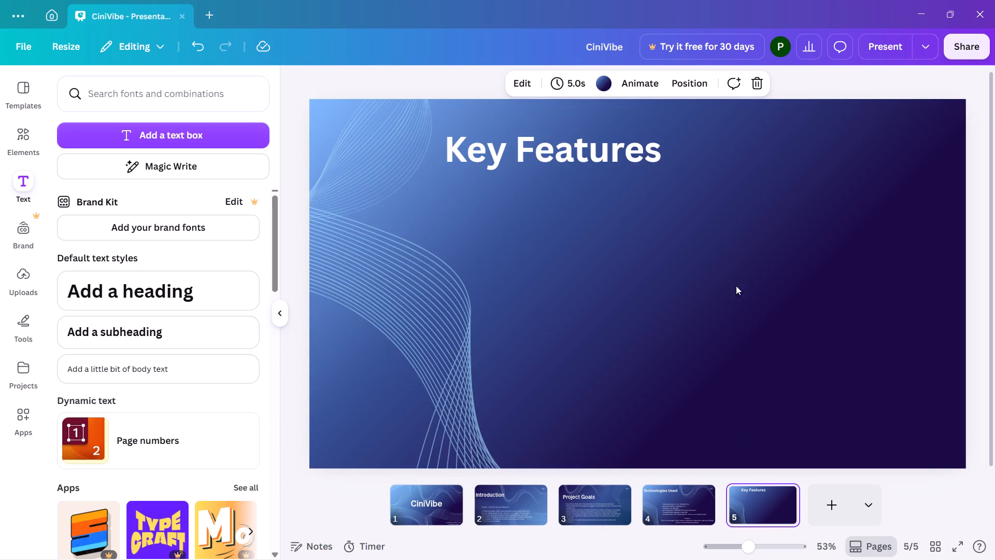
left_click(750, 162)
key("ctrl+v")
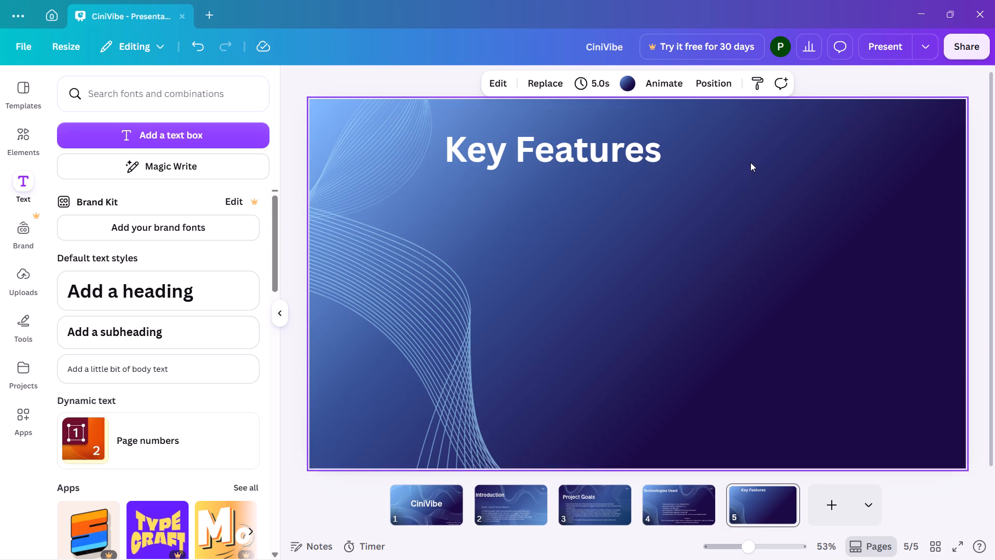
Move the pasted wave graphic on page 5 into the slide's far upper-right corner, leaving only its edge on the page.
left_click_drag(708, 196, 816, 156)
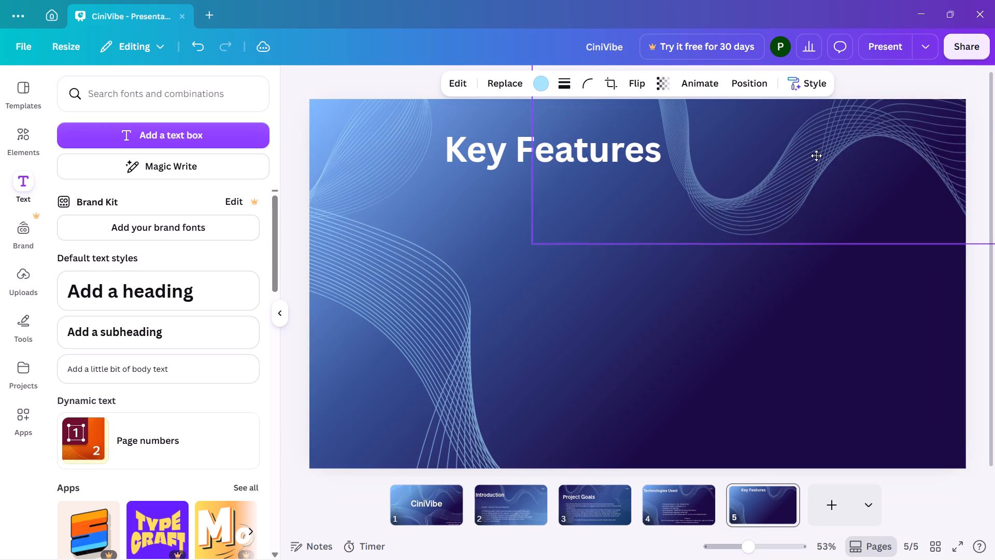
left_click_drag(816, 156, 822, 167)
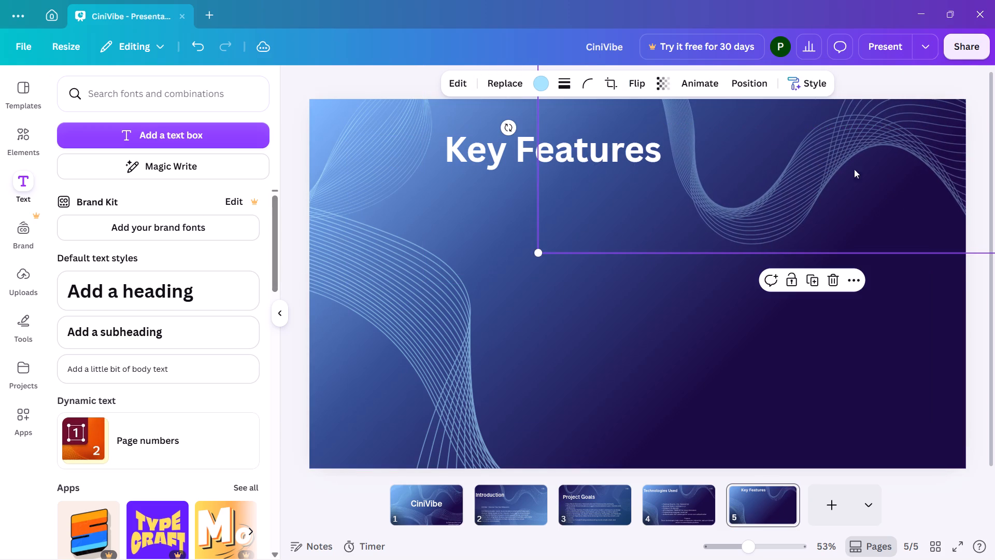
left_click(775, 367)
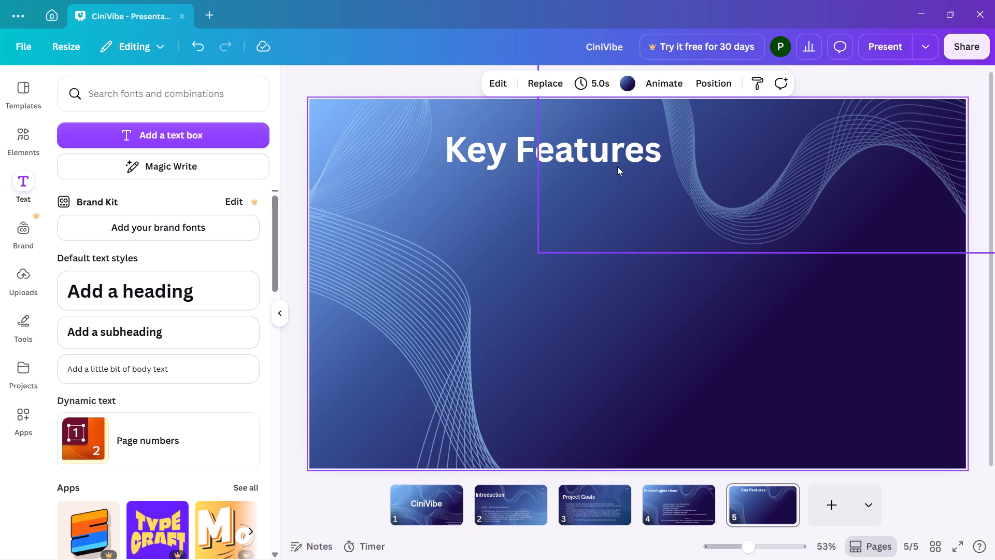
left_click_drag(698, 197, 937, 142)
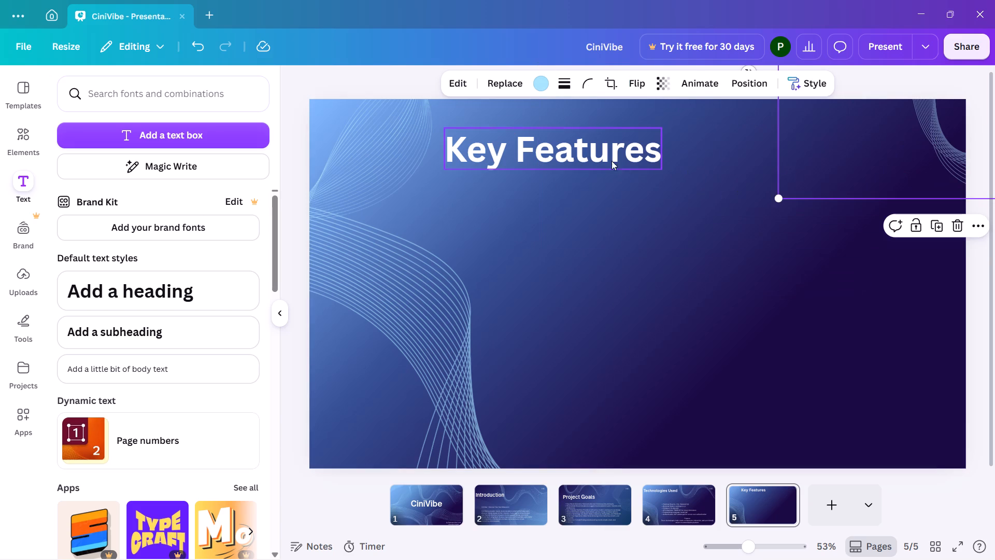
Move the "Key Features" heading on page 5 slightly down and left.
left_click(611, 157)
left_click_drag(611, 157, 612, 168)
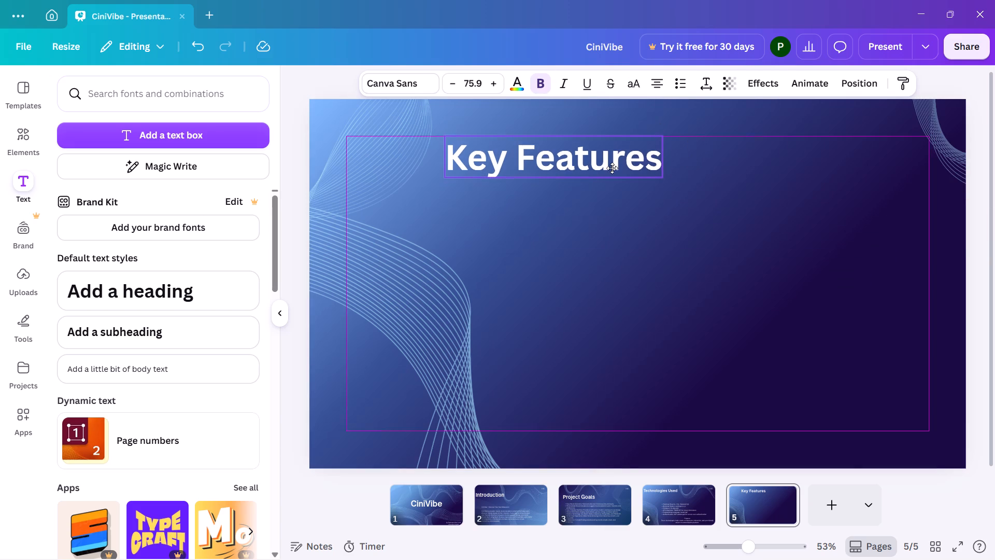
left_click_drag(612, 168, 599, 173)
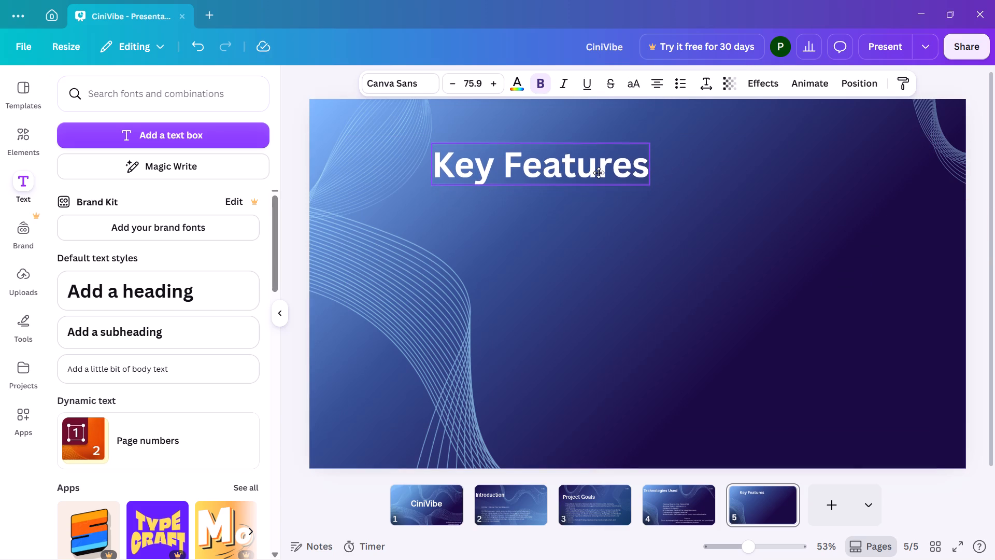
left_click_drag(599, 173, 597, 180)
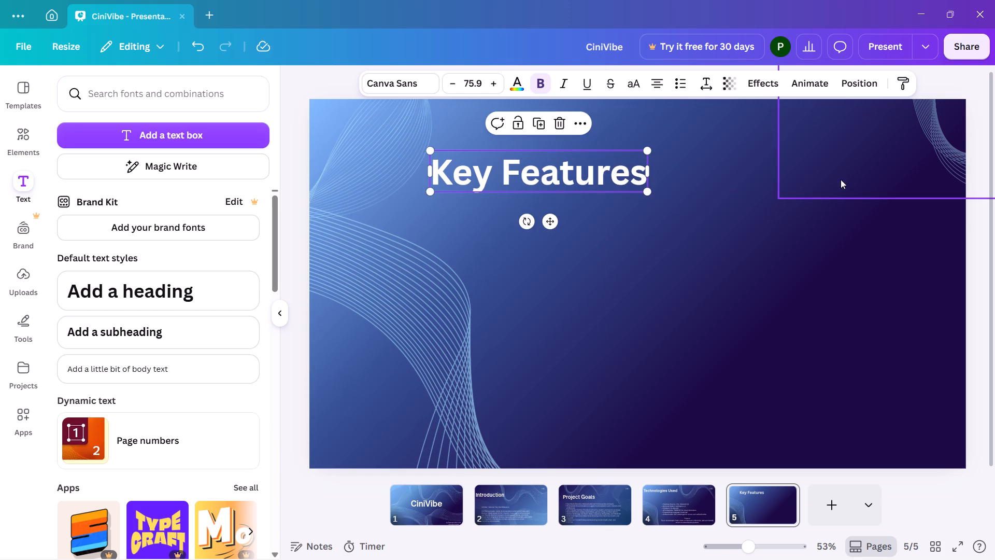
Reposition the upper-right wave graphic on page 5 so its full dip shows to the right of the "Key Features" heading.
left_click(931, 142)
left_click_drag(931, 142, 785, 204)
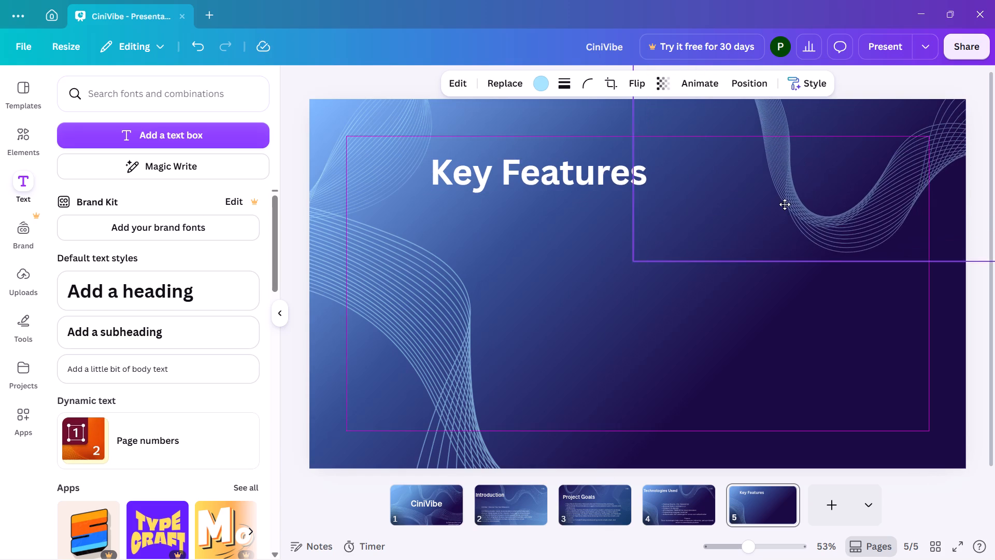
left_click_drag(785, 204, 770, 215)
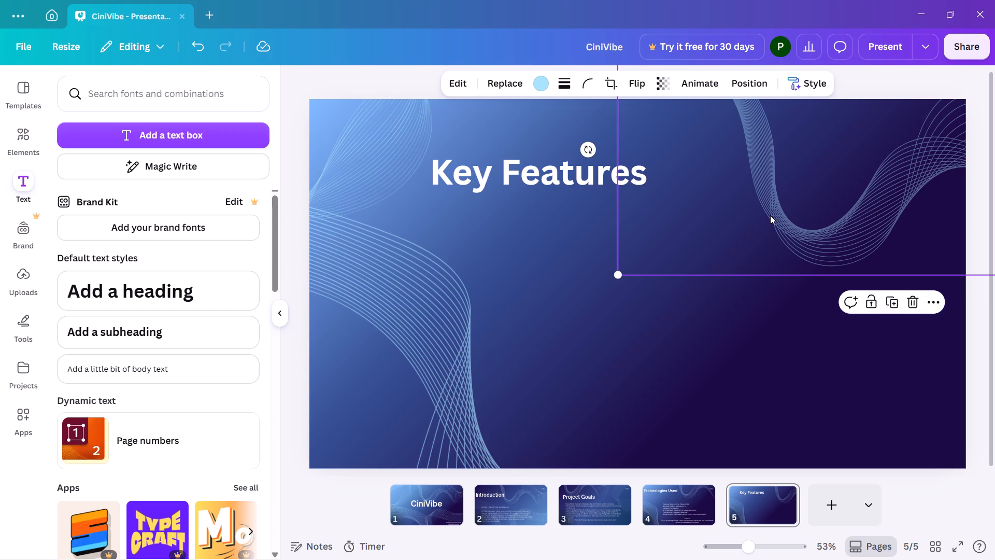
left_click(773, 349)
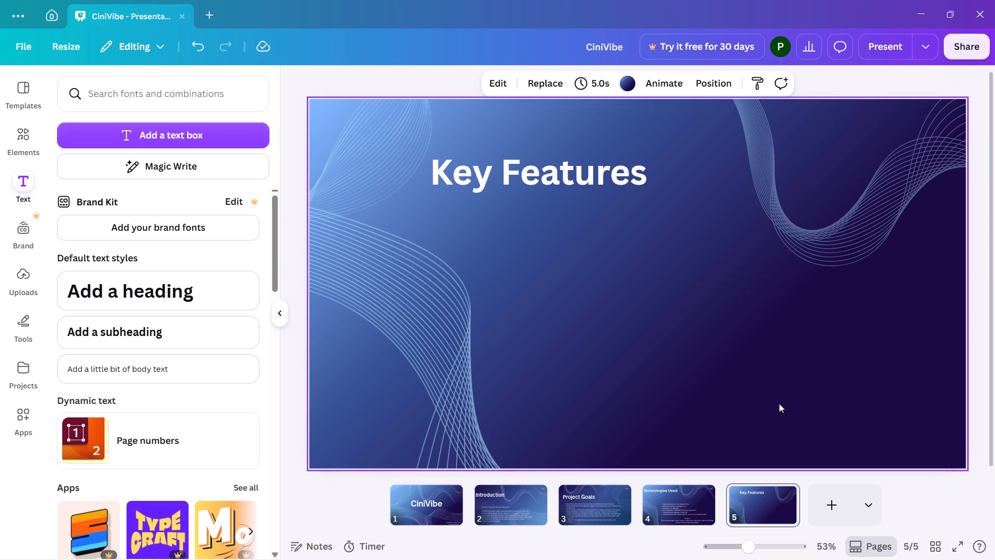
left_click_drag(823, 256, 828, 216)
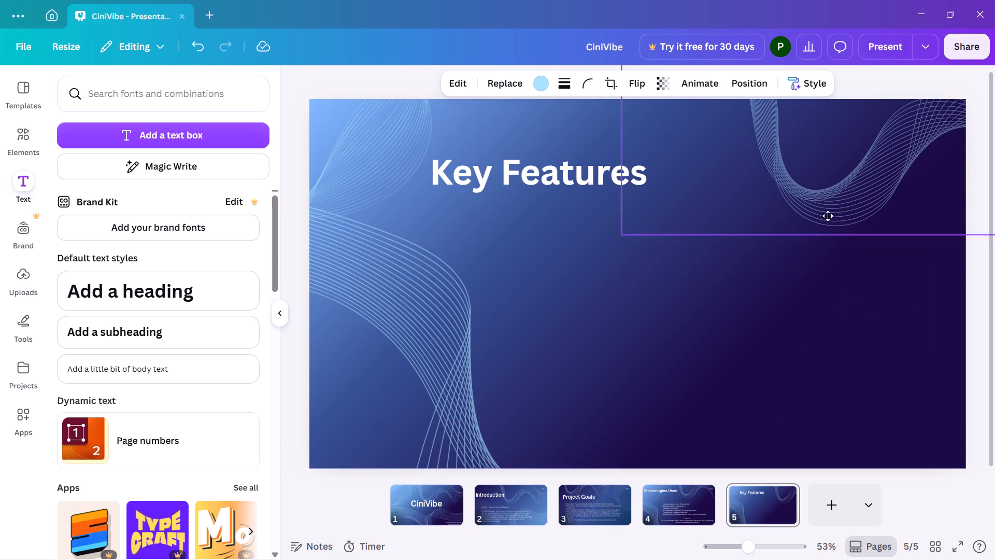
left_click_drag(828, 216, 770, 226)
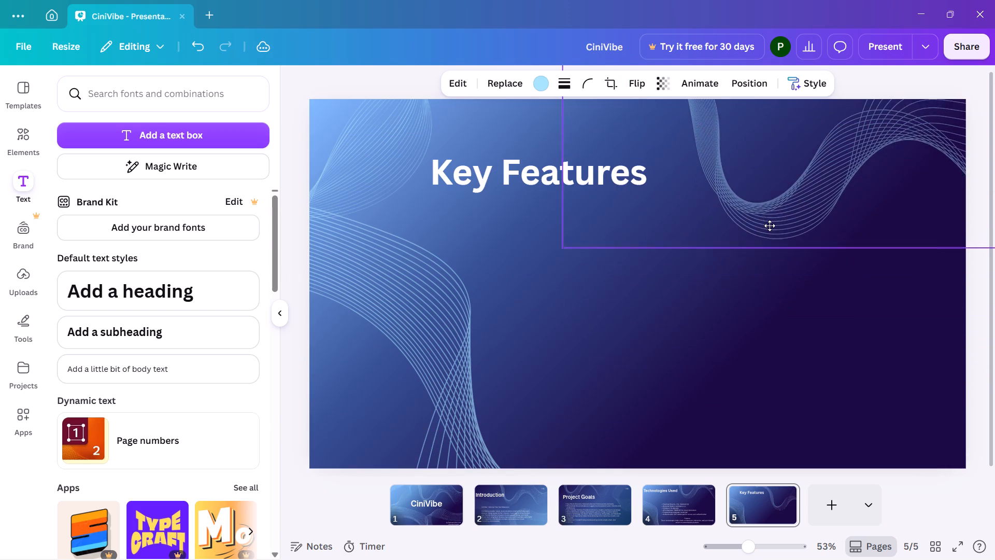
left_click_drag(770, 226, 867, 224)
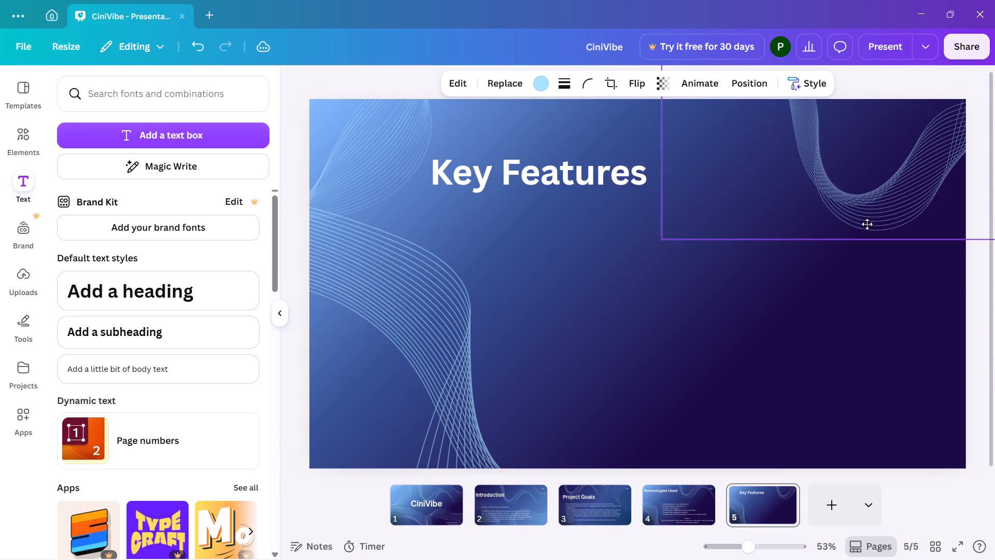
left_click_drag(867, 224, 857, 230)
left_click(832, 298)
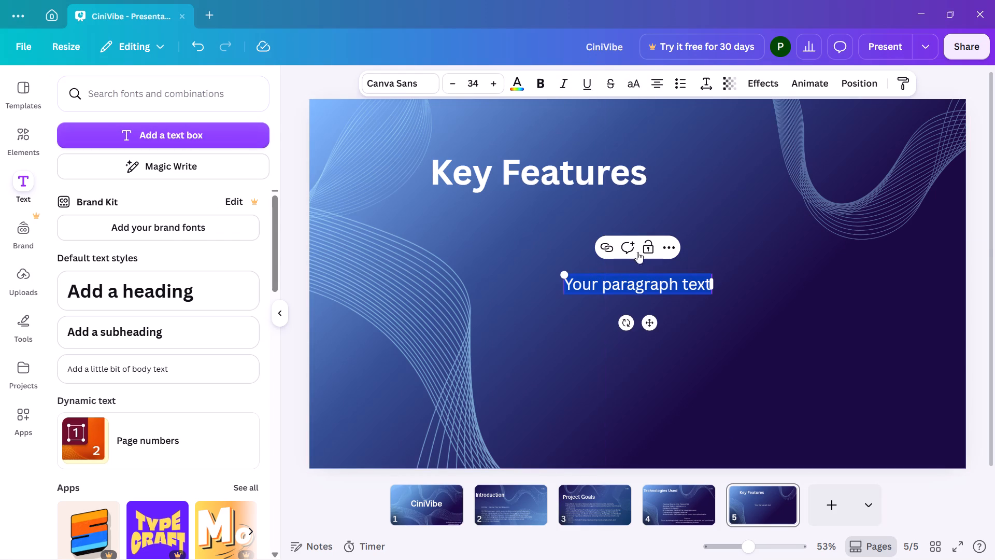
key("ctrl+v")
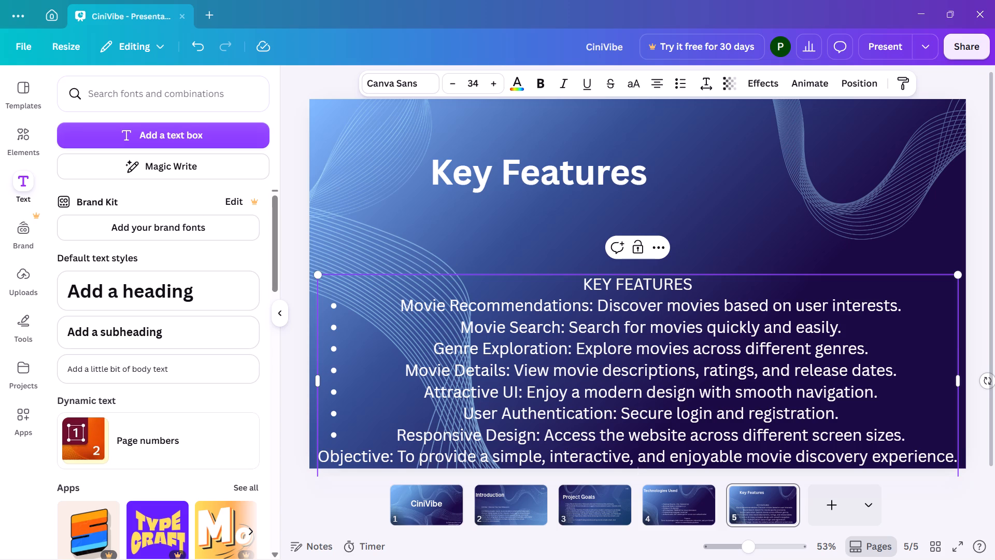
Delete the duplicate "KEY FEATURES" line at the start of the pasted text.
left_click_drag(701, 279, 589, 282)
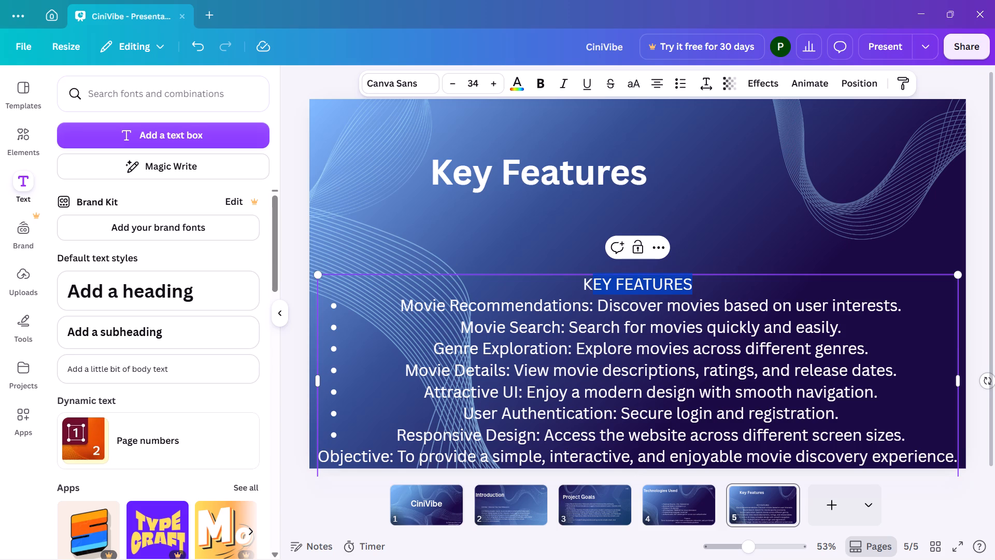
left_click_drag(589, 282, 579, 283)
key("BackSpace")
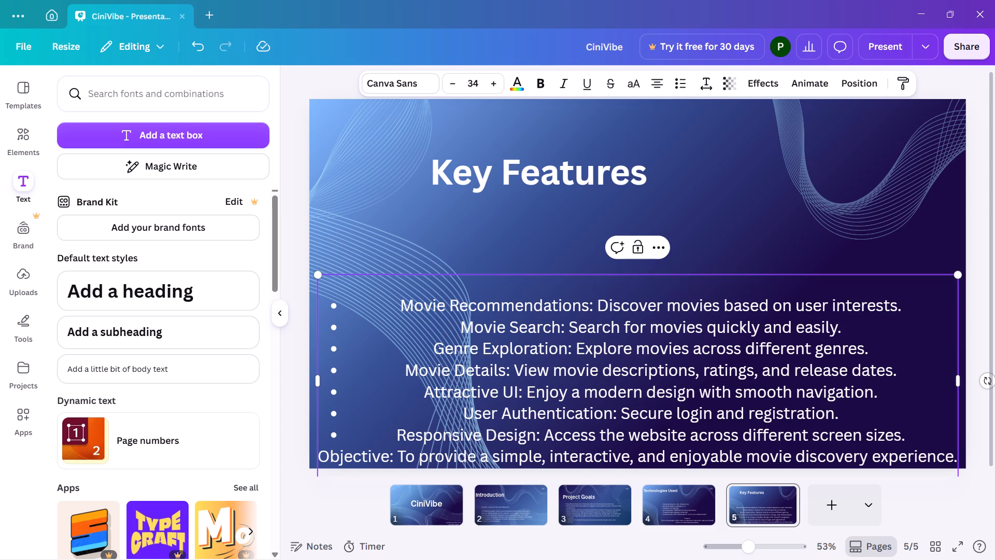
left_click(731, 219)
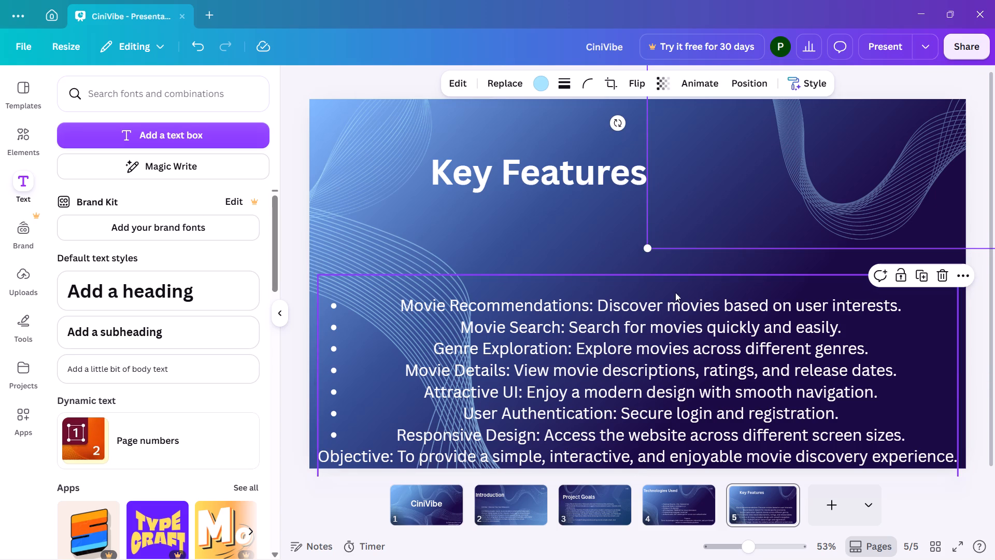
Move the pasted features text box up, directly beneath the "Key Features" heading.
left_click_drag(703, 360, 713, 279)
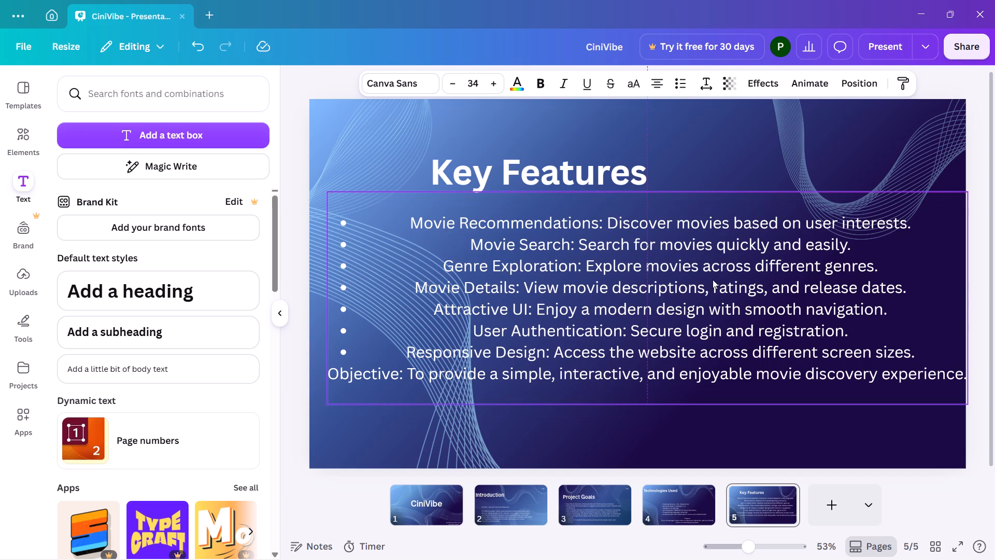
Remove the bullet formatting from the "Movie Recommendations" line.
left_click(410, 222)
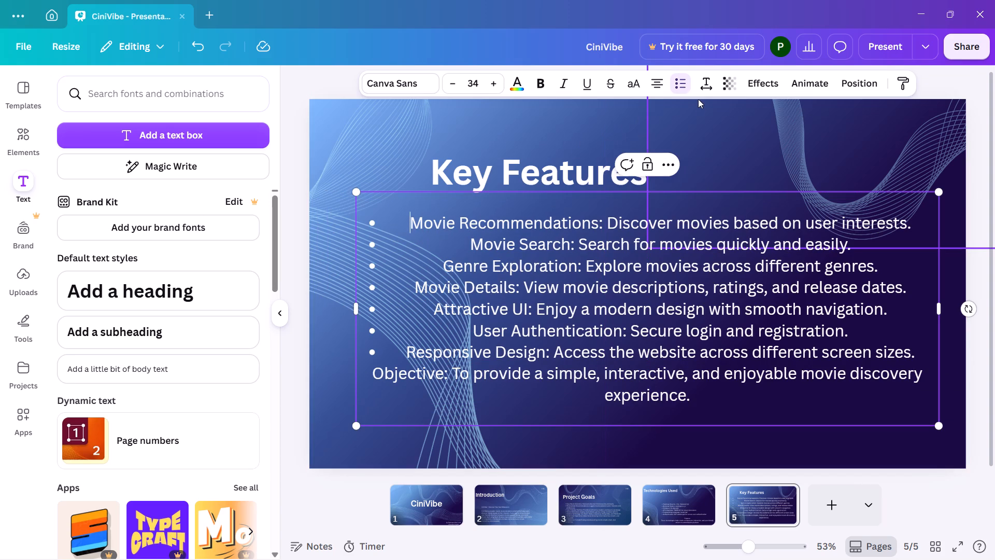
left_click(685, 85)
left_click(685, 85)
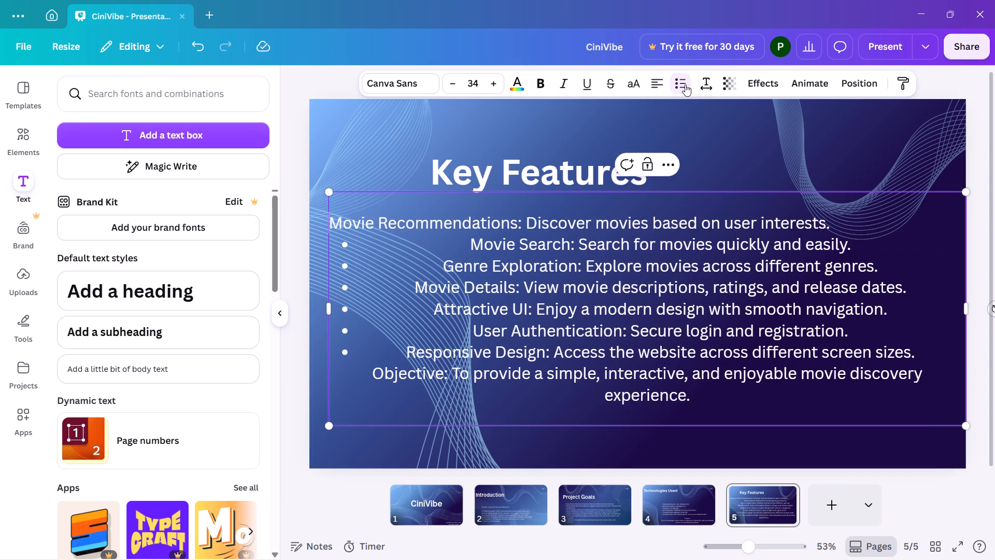
Reapply bullets to the Movie Recommendations, Movie Search, Genre Exploration and Movie Details lines so they are left-aligned bullet points.
left_click(685, 85)
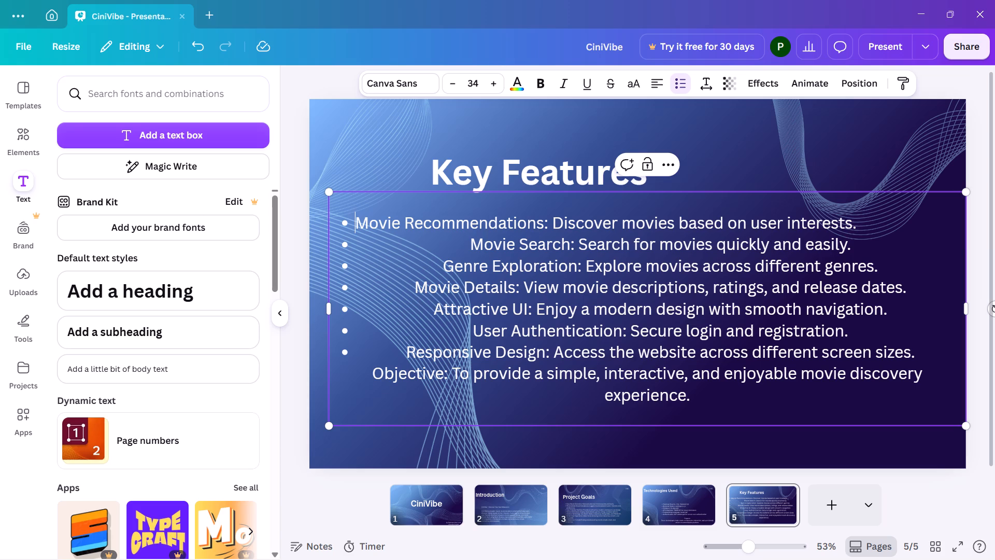
left_click(467, 242)
double_click(683, 83)
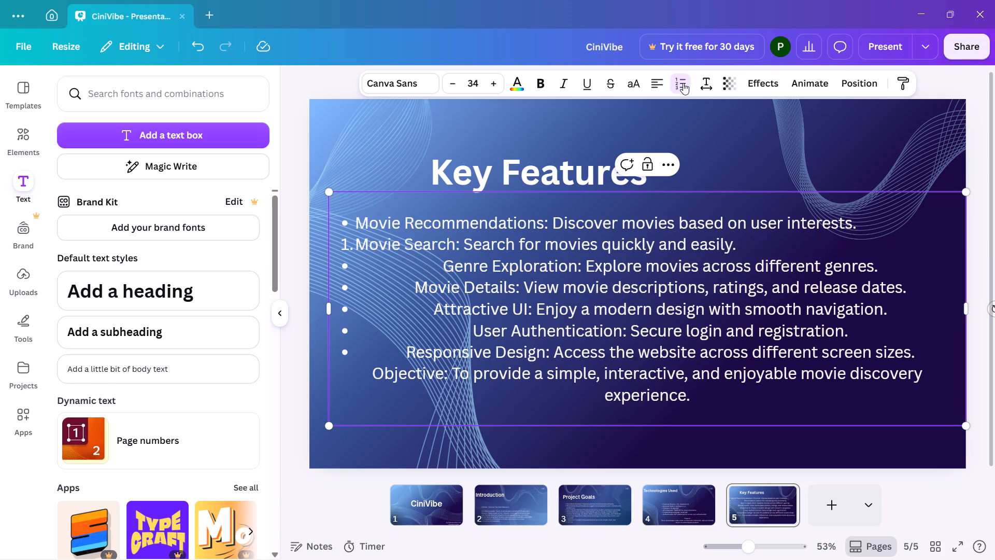
left_click(683, 83)
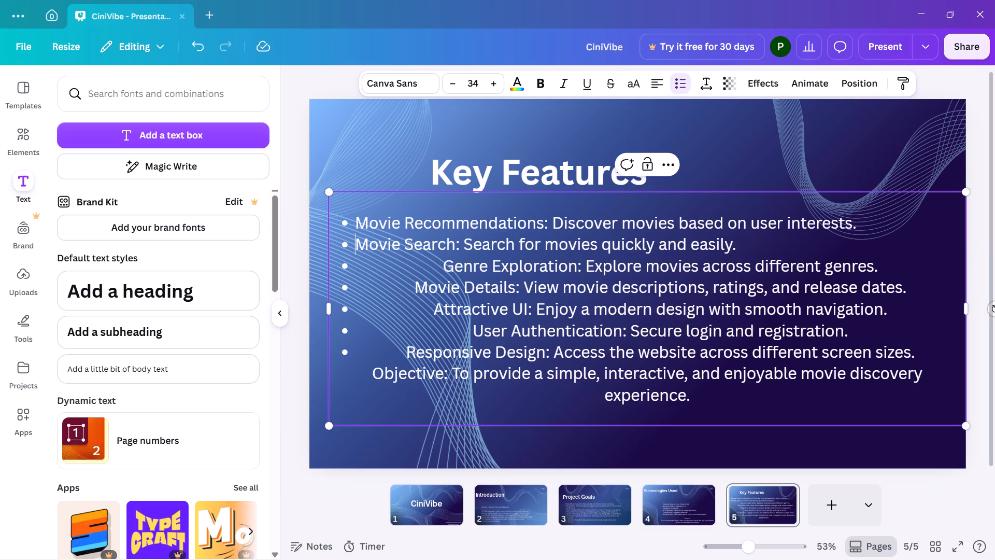
left_click(438, 262)
left_click(676, 80)
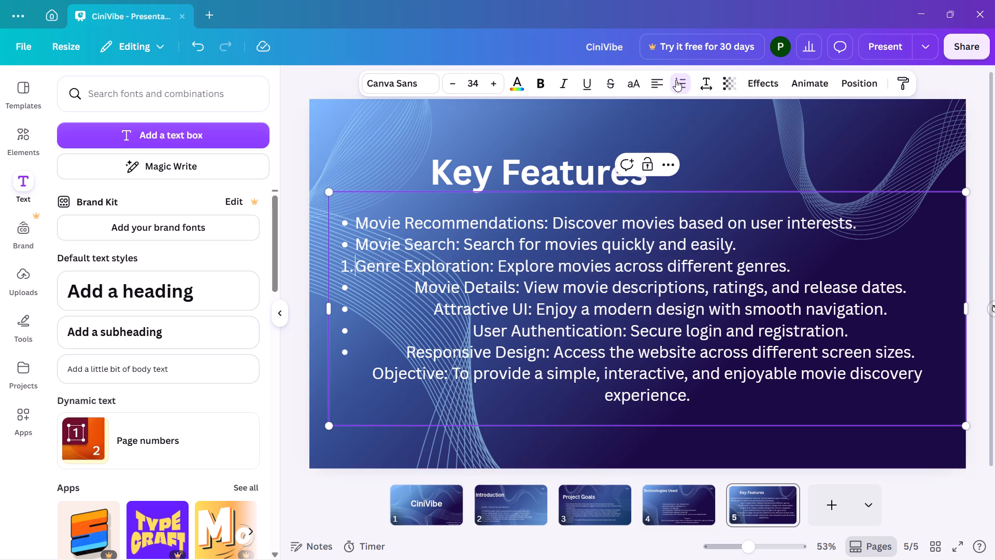
left_click(676, 80)
left_click(676, 80)
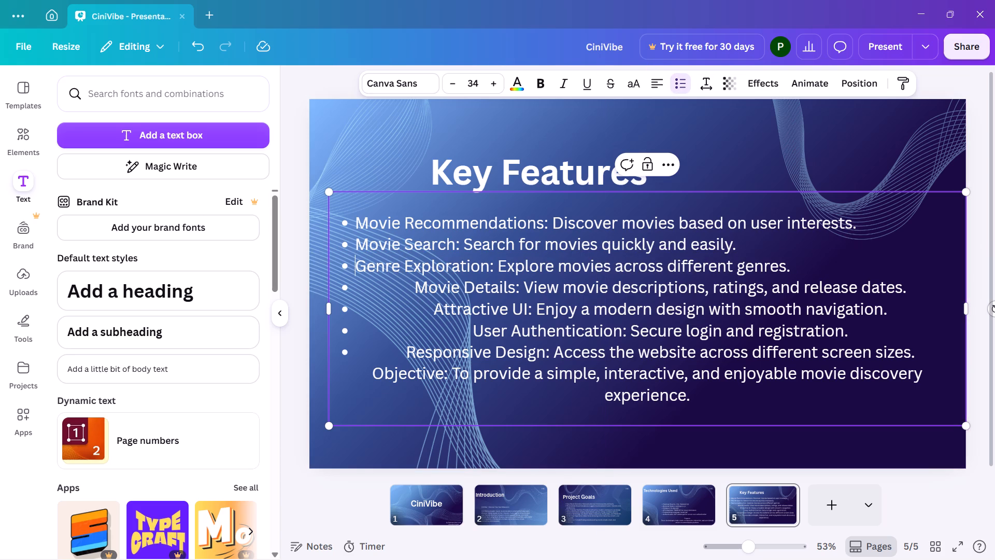
left_click(416, 291)
left_click(682, 88)
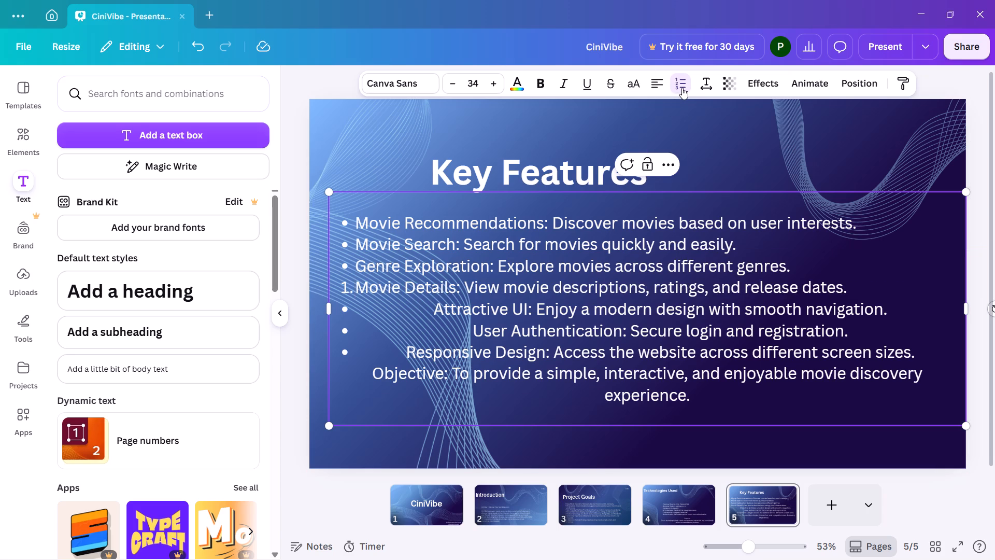
double_click(682, 88)
Reapply bullets to the Attractive UI, User Authentication and Responsive Design lines so they are left-aligned too.
key("Down")
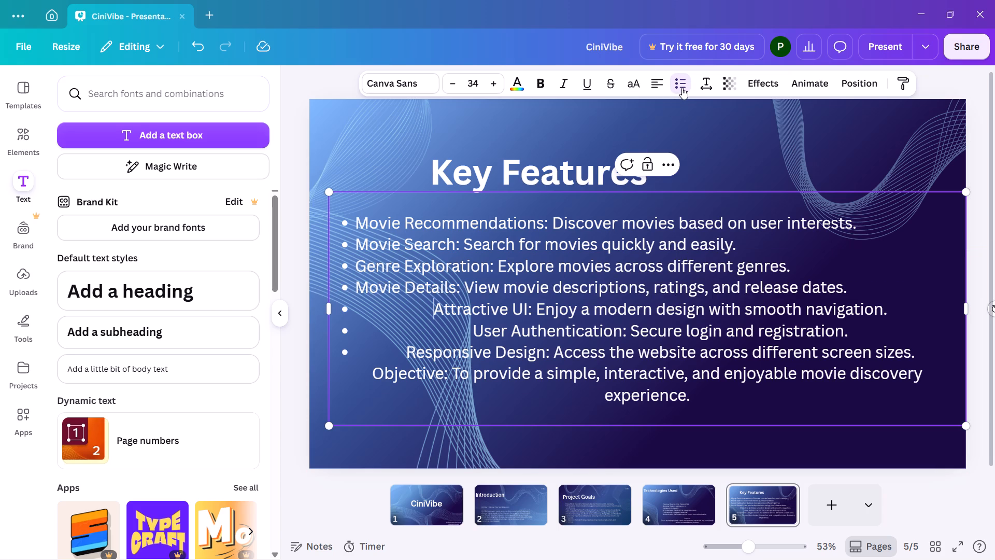
double_click(682, 88)
left_click(682, 88)
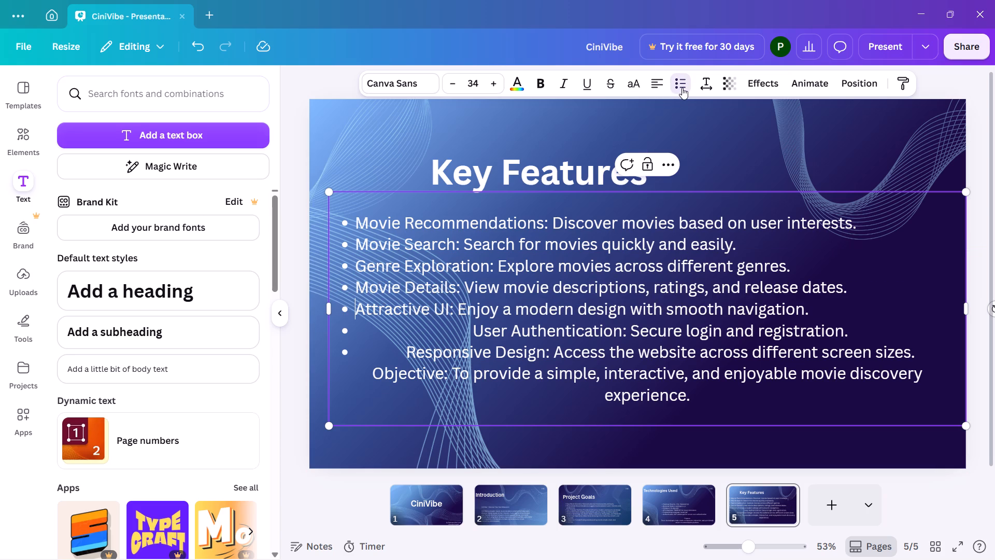
key("Down")
triple_click(682, 88)
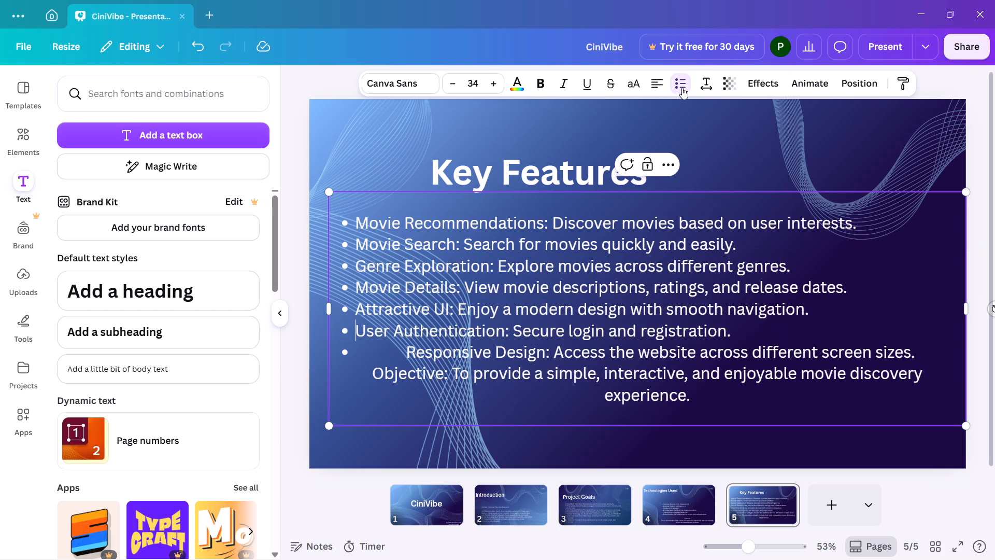
key("Down")
left_click(682, 88)
double_click(682, 88)
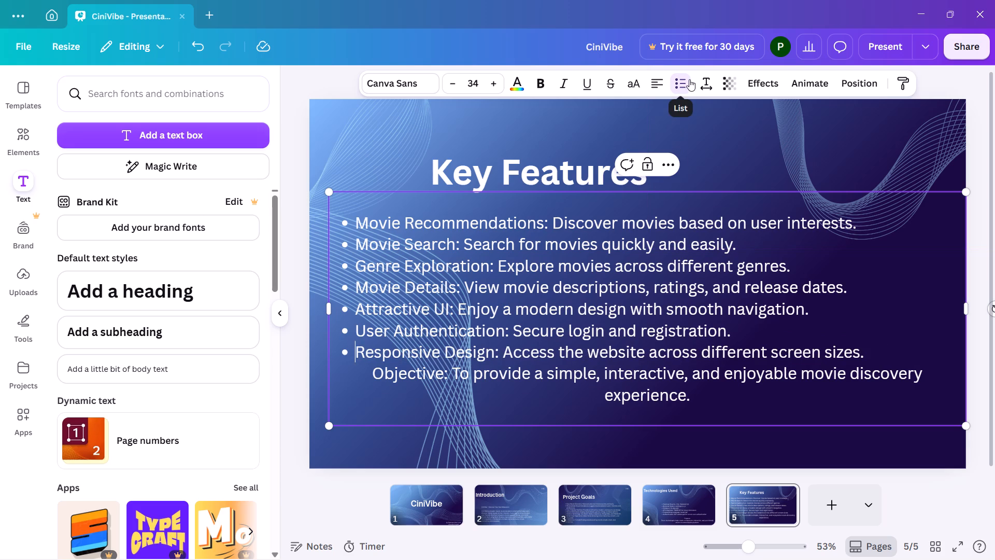
Delete the "Objective" sentence at the end of the features text.
key("Down")
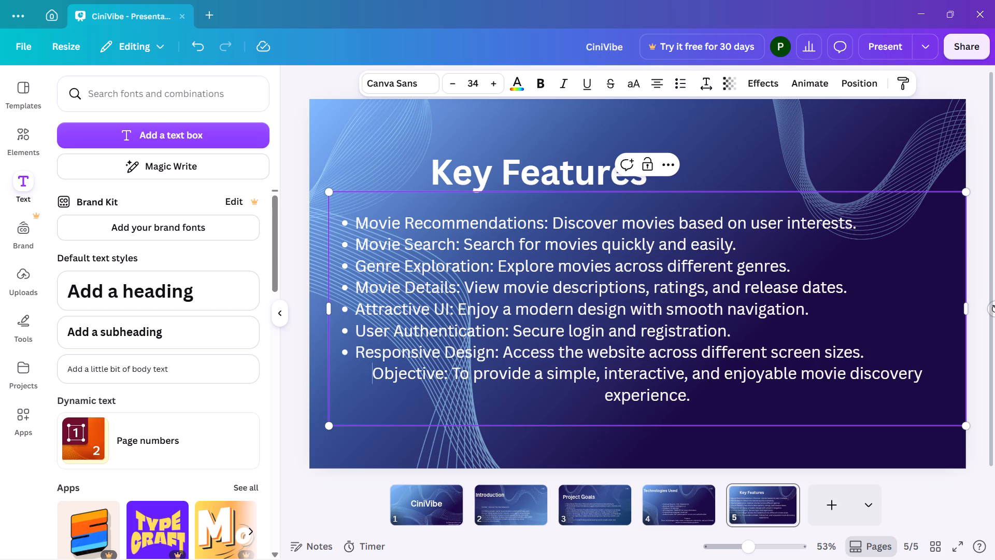
left_click_drag(697, 397, 354, 366)
key("BackSpace")
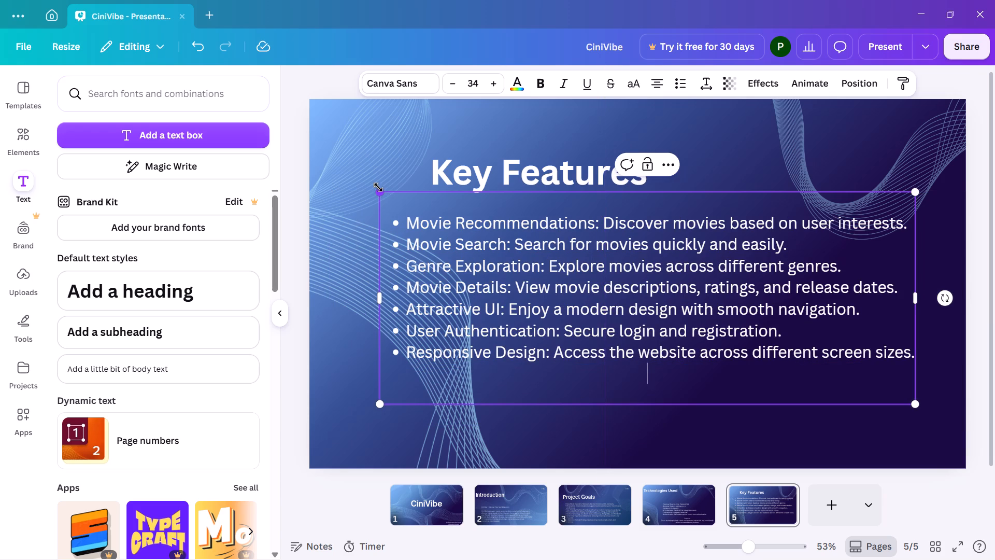
Scale the features text box down to font size 27 and move it into the slide's lower-right area.
left_click_drag(378, 187, 480, 252)
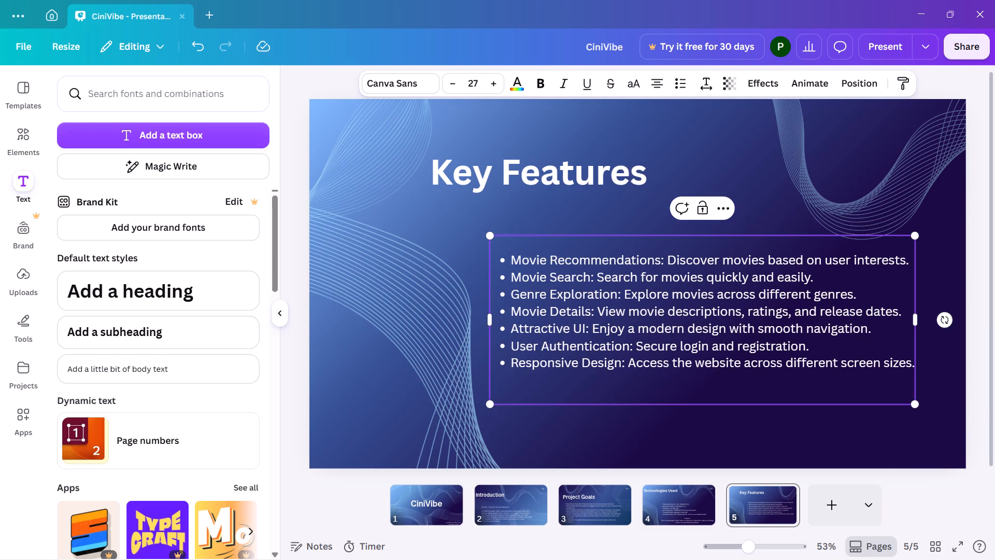
left_click(729, 436)
left_click_drag(678, 351, 707, 386)
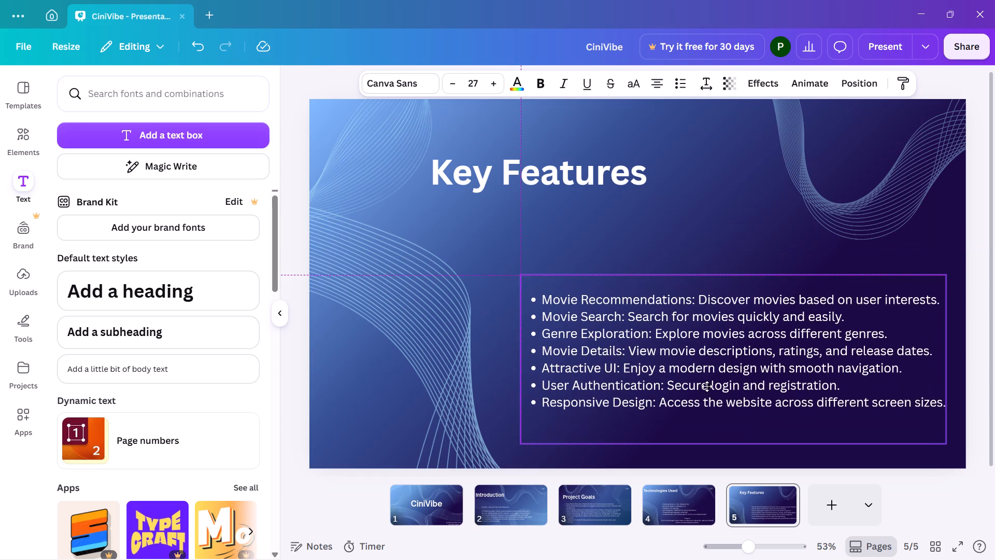
left_click_drag(707, 386, 681, 388)
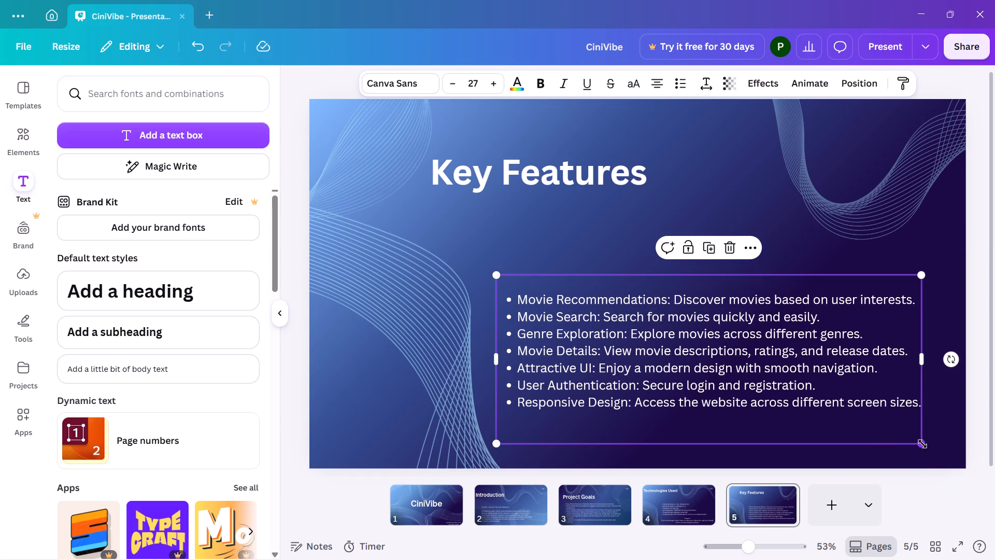
Enlarge the features text box to font size 28.8 and move it down to the slide's bottom edge.
left_click_drag(922, 444, 938, 482)
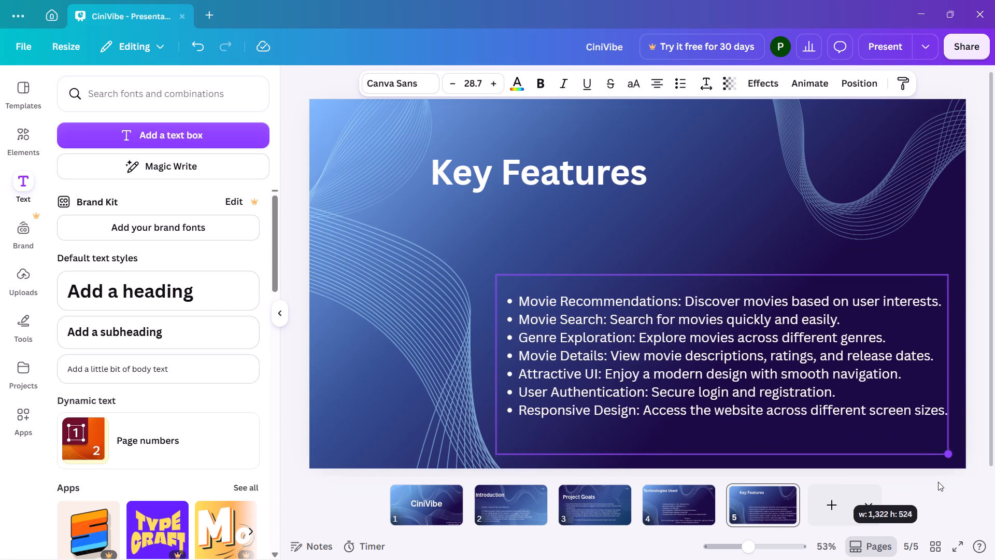
left_click_drag(938, 482, 939, 487)
left_click_drag(737, 400, 712, 402)
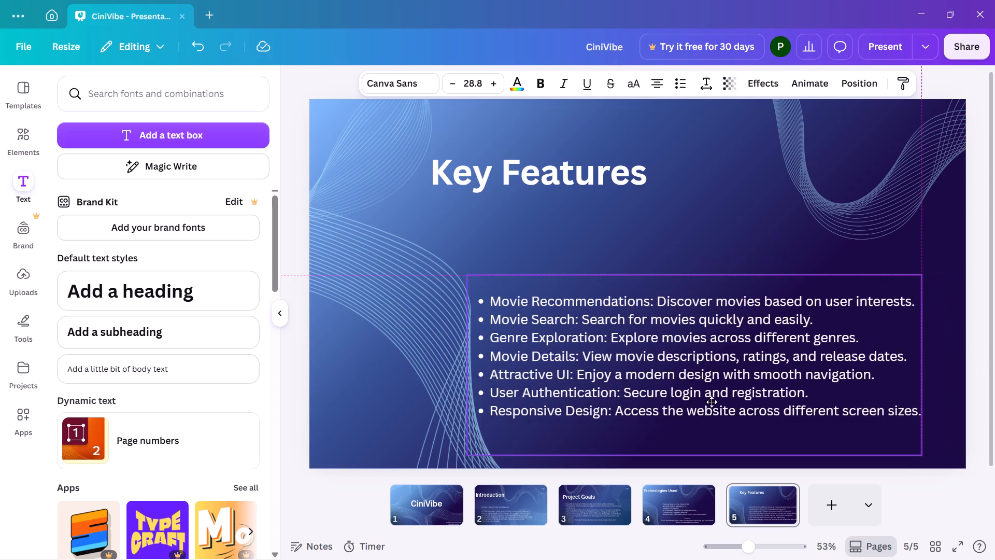
left_click_drag(712, 402, 727, 416)
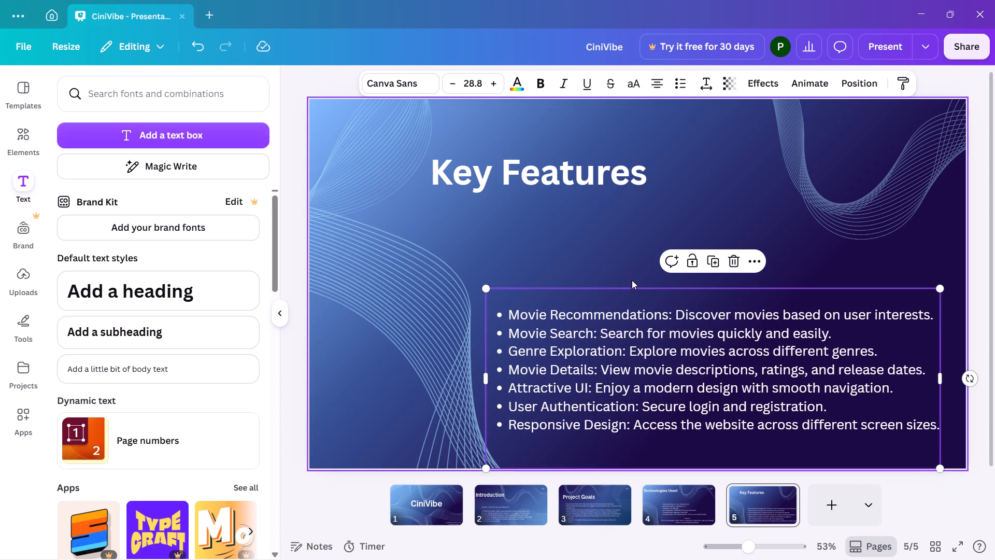
Move the features text box up slightly, away from the slide's bottom edge.
left_click(650, 338)
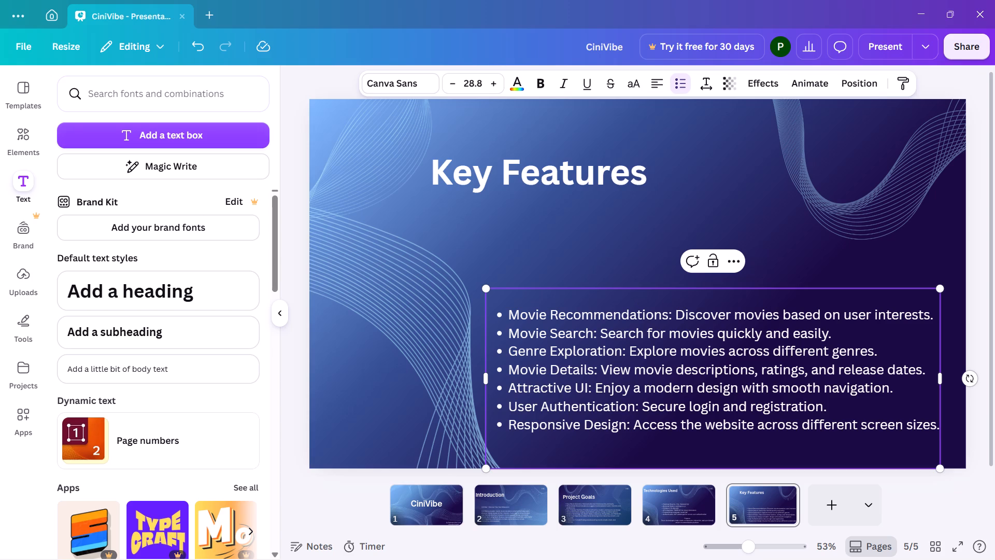
left_click(641, 261)
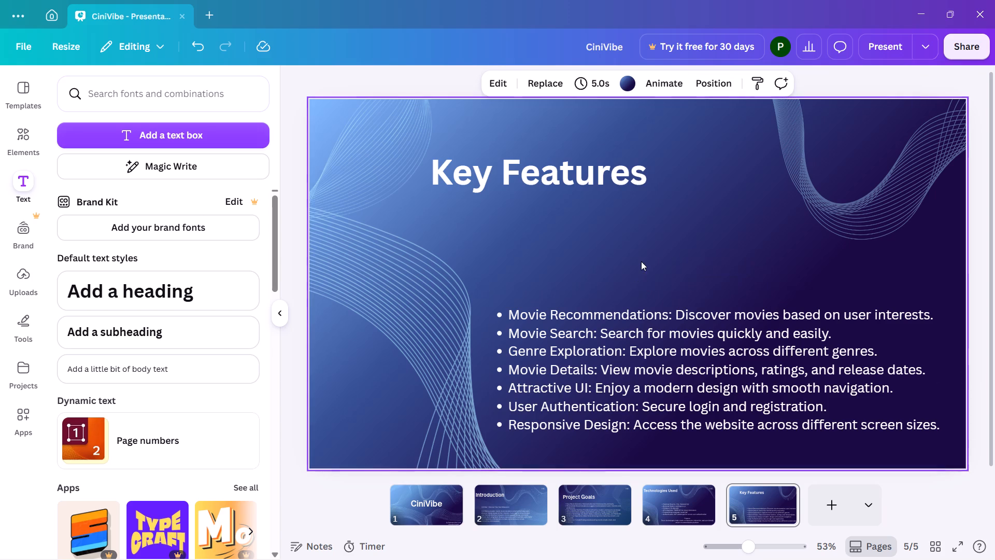
left_click(646, 319)
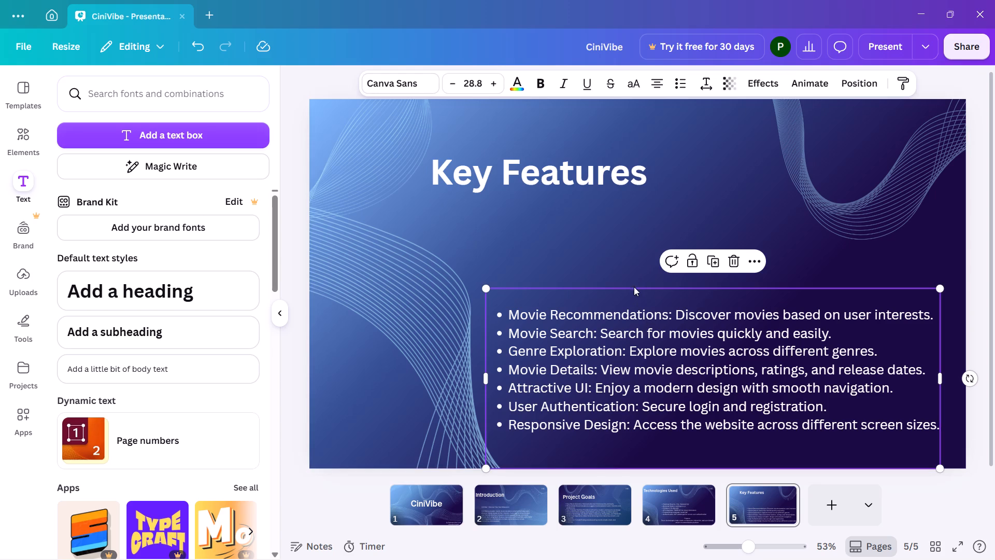
left_click_drag(632, 287, 632, 278)
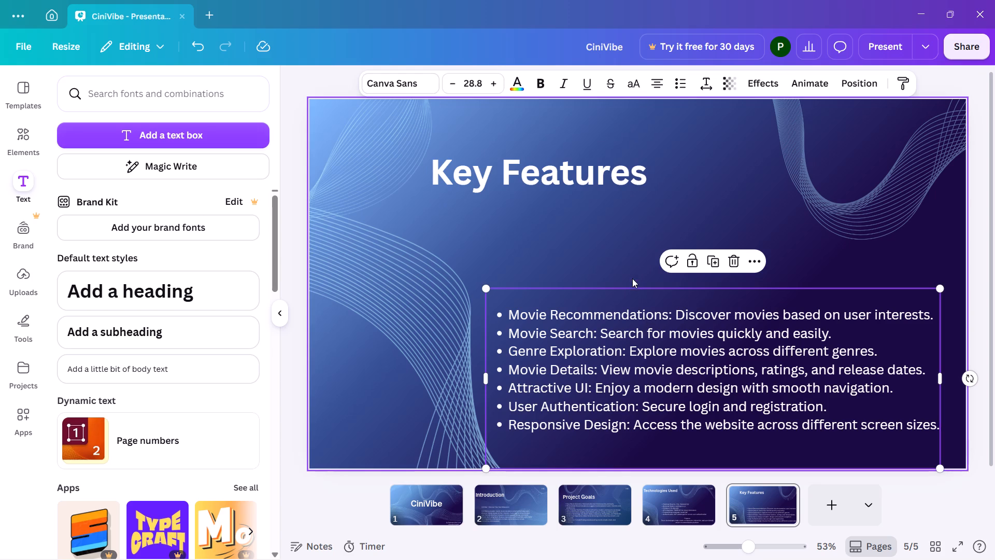
left_click_drag(632, 278, 632, 271)
left_click_drag(652, 327, 652, 301)
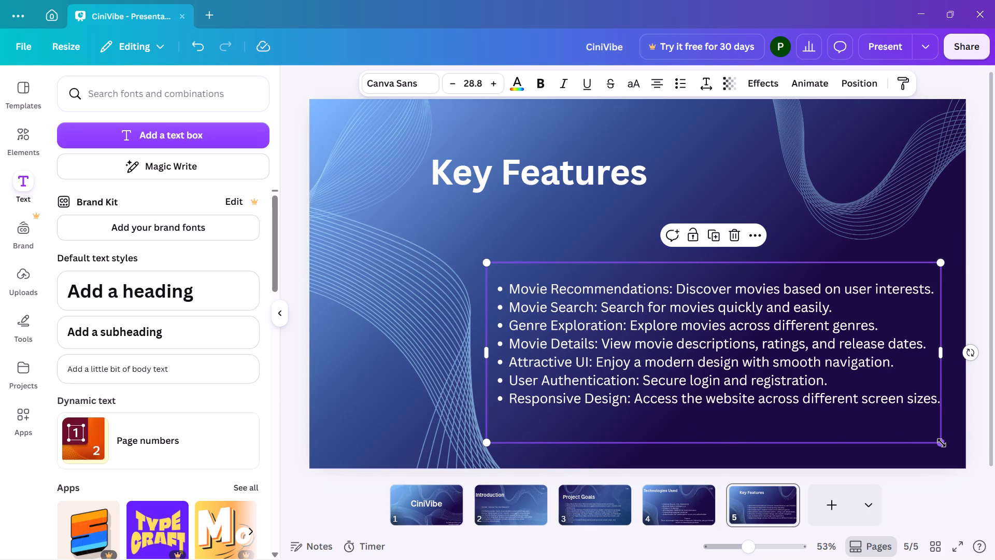
Enlarge the features text box to font size 30.4 and shift it slightly left, keeping it within the slide's right edge.
left_click_drag(942, 443, 955, 477)
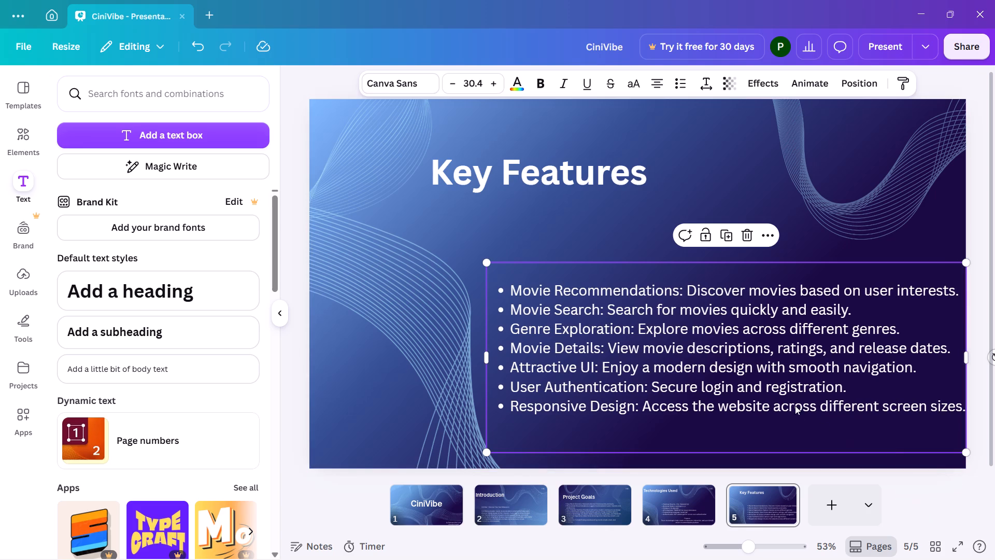
left_click_drag(778, 403, 772, 405)
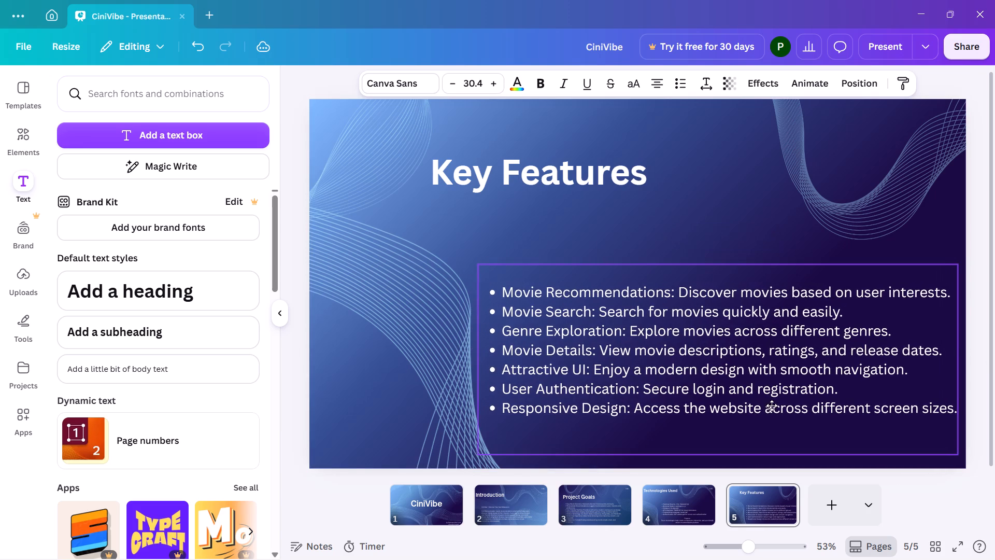
left_click_drag(772, 405, 770, 410)
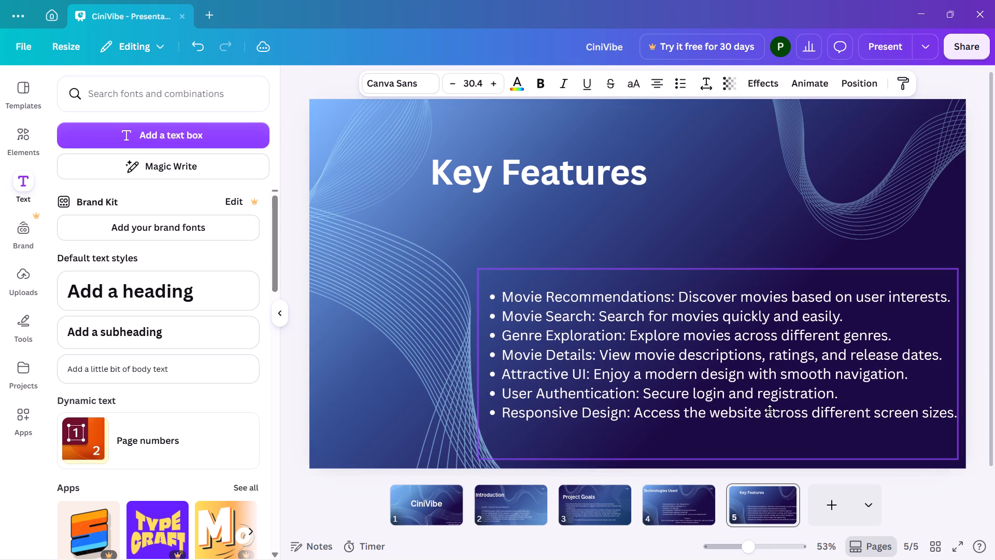
left_click_drag(770, 410, 765, 412)
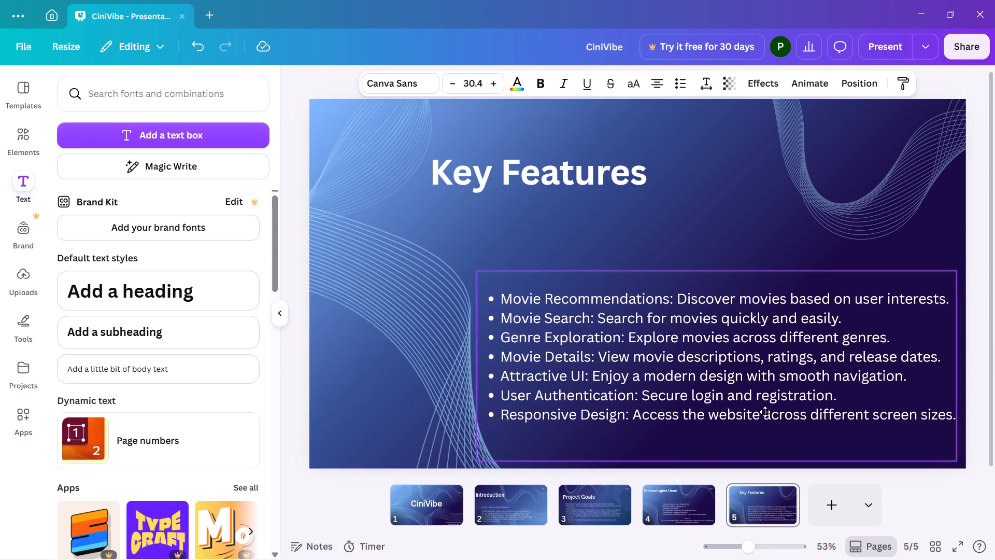
left_click_drag(765, 412, 764, 410)
left_click_drag(764, 410, 763, 399)
left_click(882, 245)
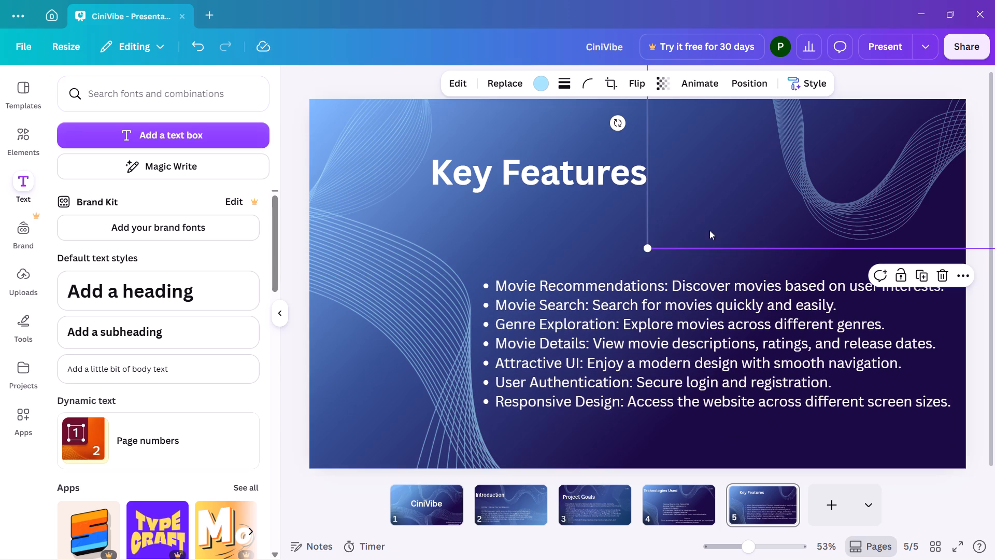
left_click(627, 250)
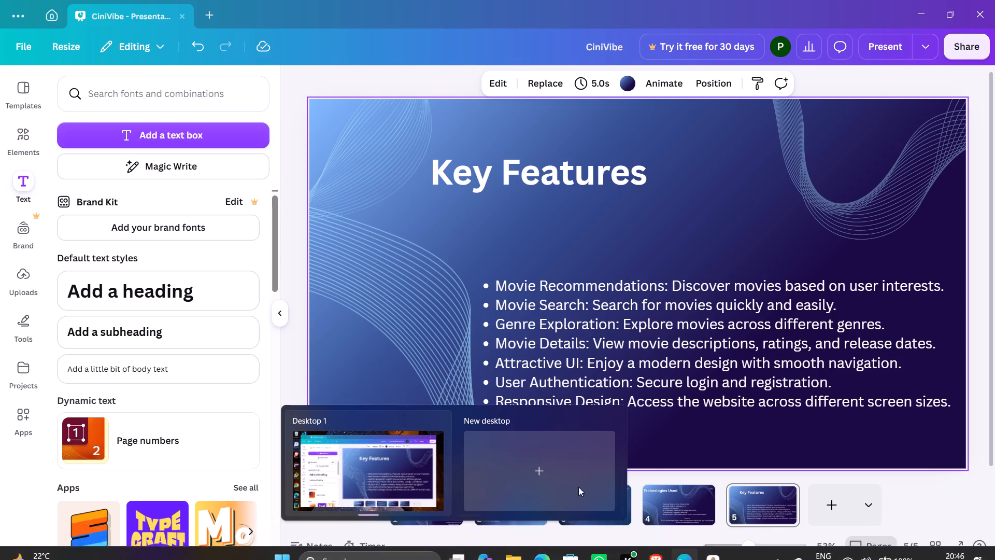
Review the slides in order from the CiniVibe title page through the Key Features page.
left_click(437, 518)
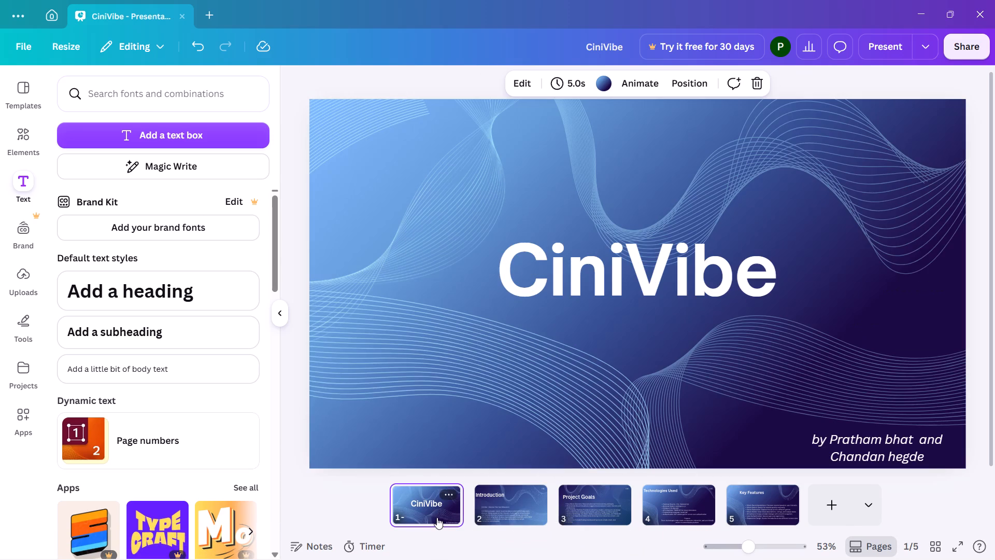
key("Right")
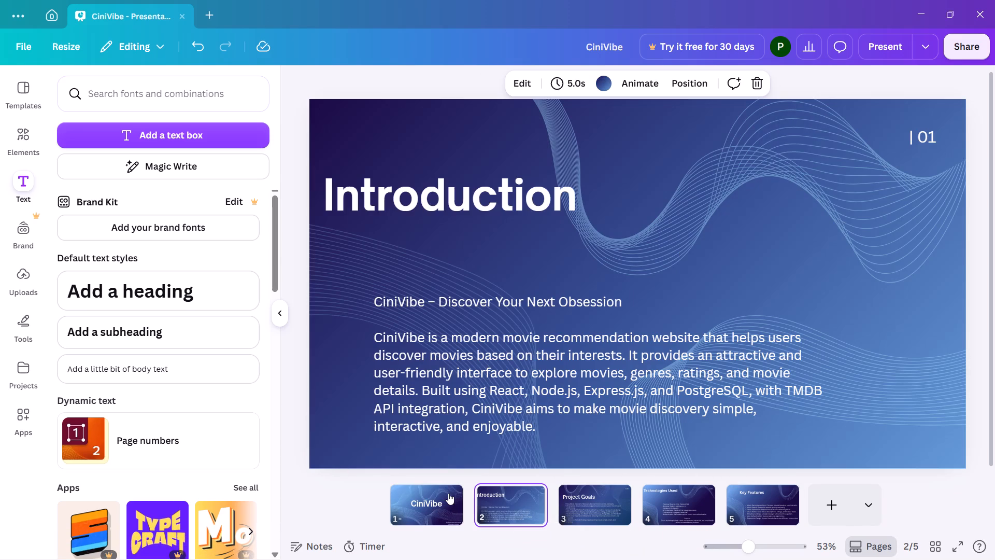
key("Right")
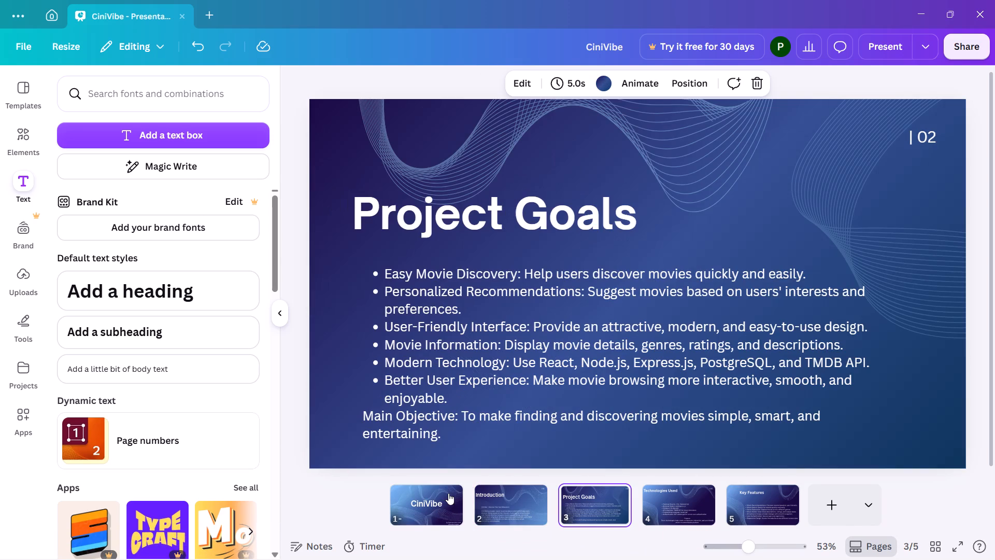
key("Right")
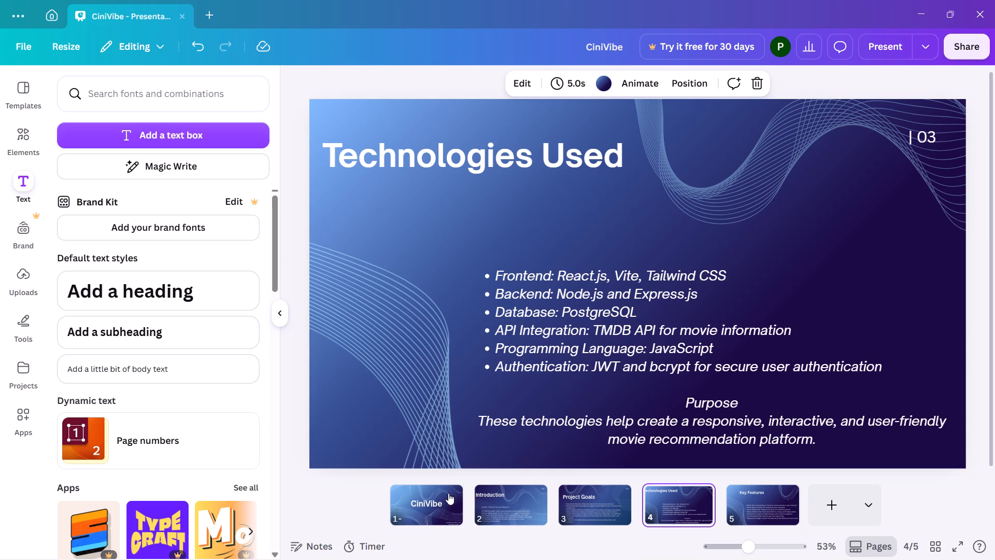
key("Right")
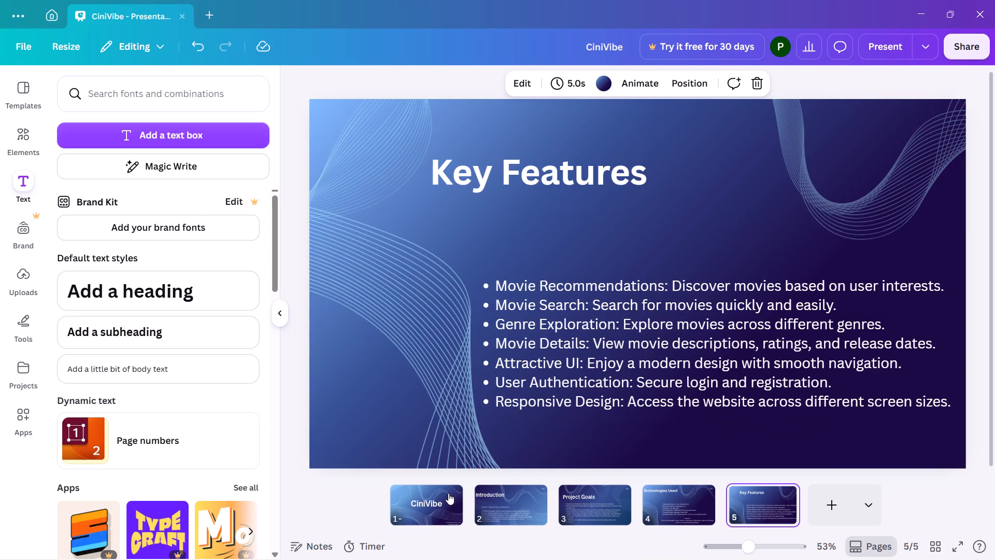